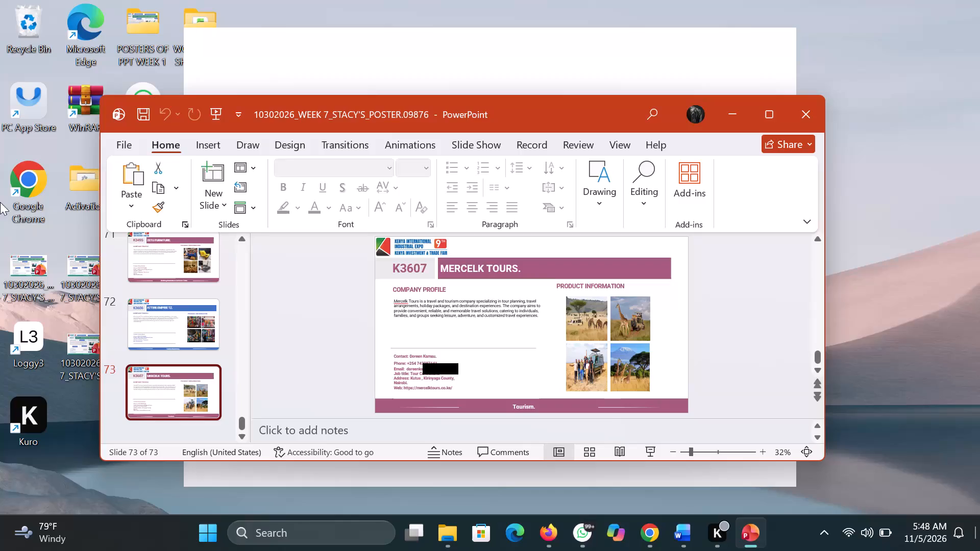
# Set the slide insertion point after slide 73, the Mercelk Tours poster at the end of the presentation.
pyautogui.click(210, 431)
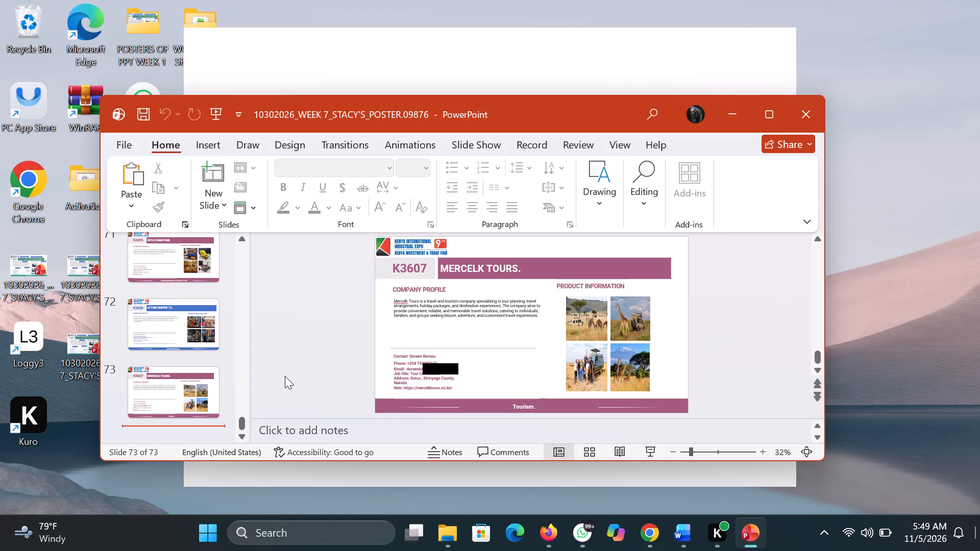
# Switch to Google Chrome and close the two Desperate Housewives tabs.
pyautogui.click(647, 533)
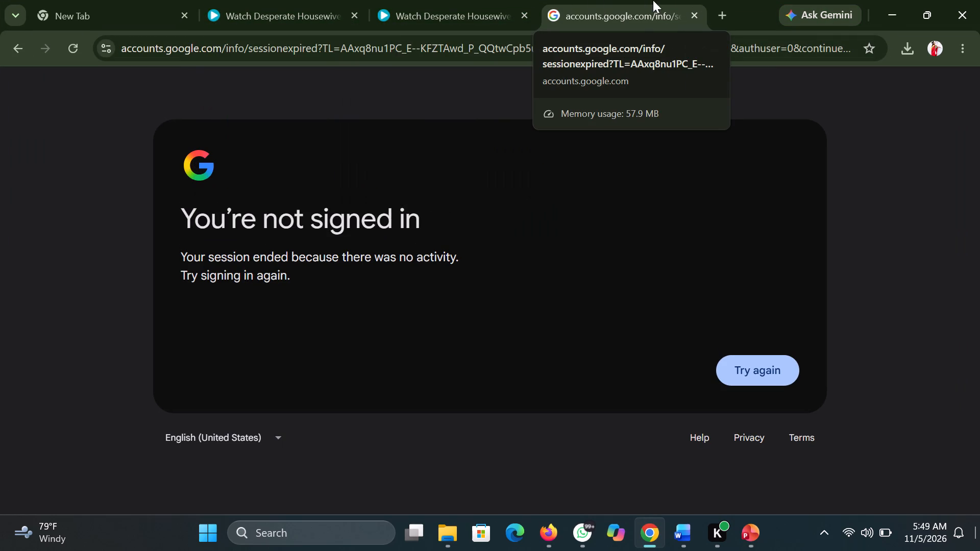
pyautogui.click(527, 17)
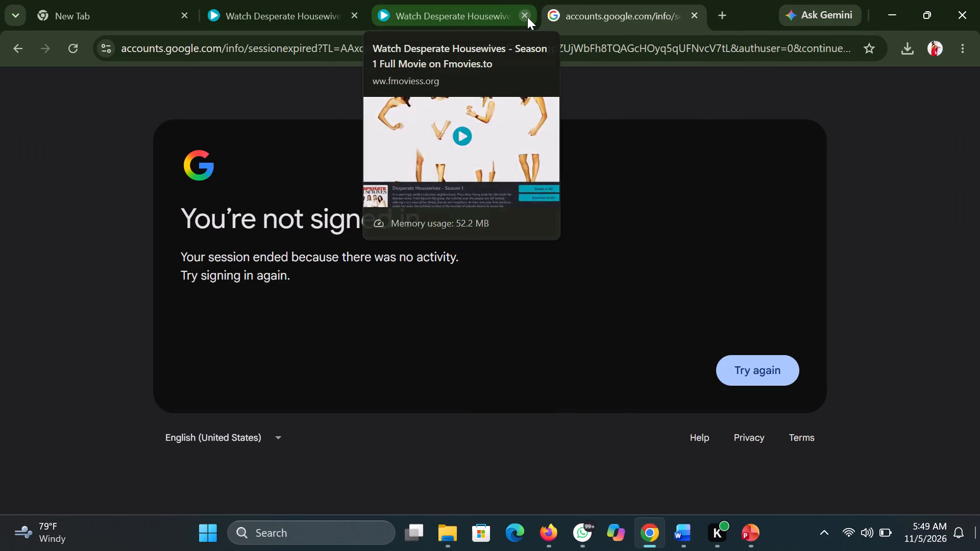
pyautogui.click(356, 13)
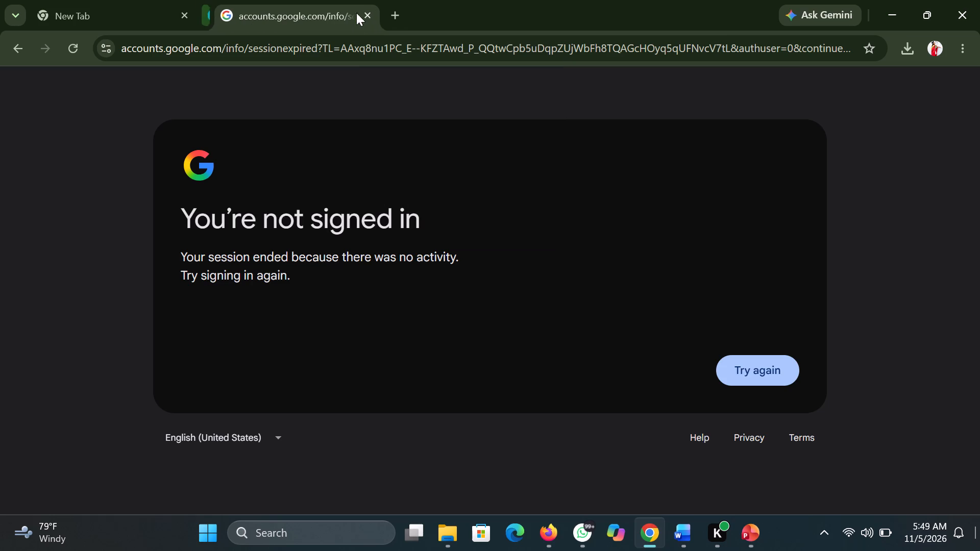
# Open a new blank browser tab.
pyautogui.click(386, 17)
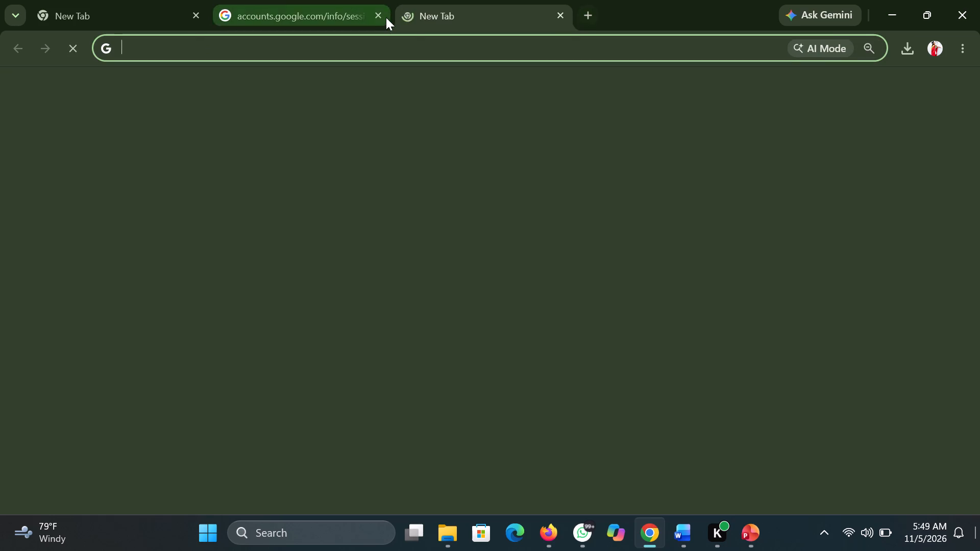
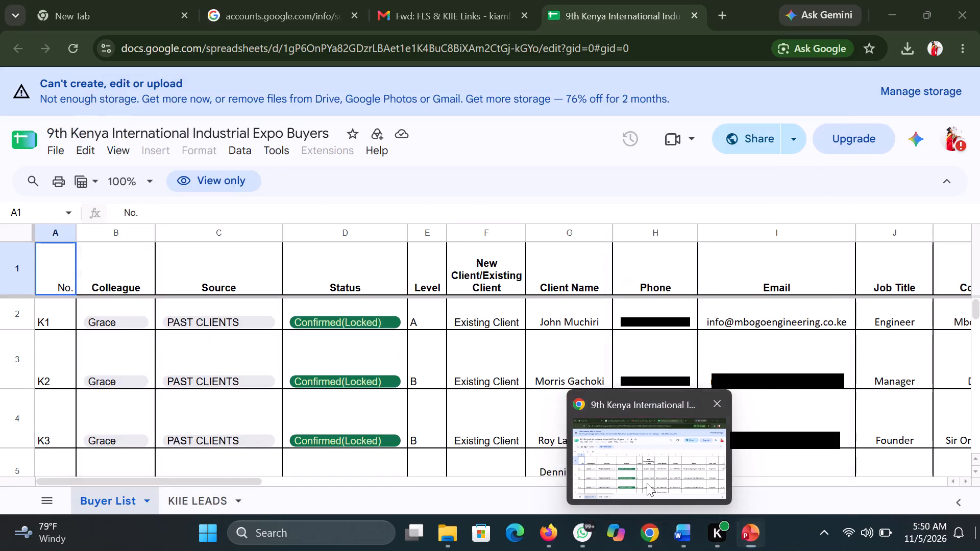
# Search the Buyer List sheet for K3607 and check the code against the last poster in the PowerPoint deck.
pyautogui.click(56, 374)
pyautogui.hotkey('ctrl', 'f')
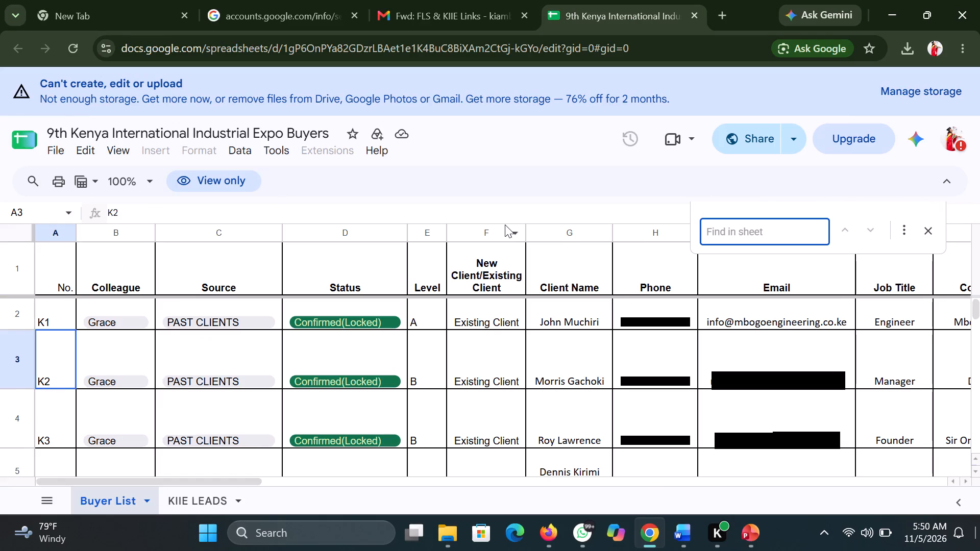
pyautogui.press('k')
pyautogui.write('3607')
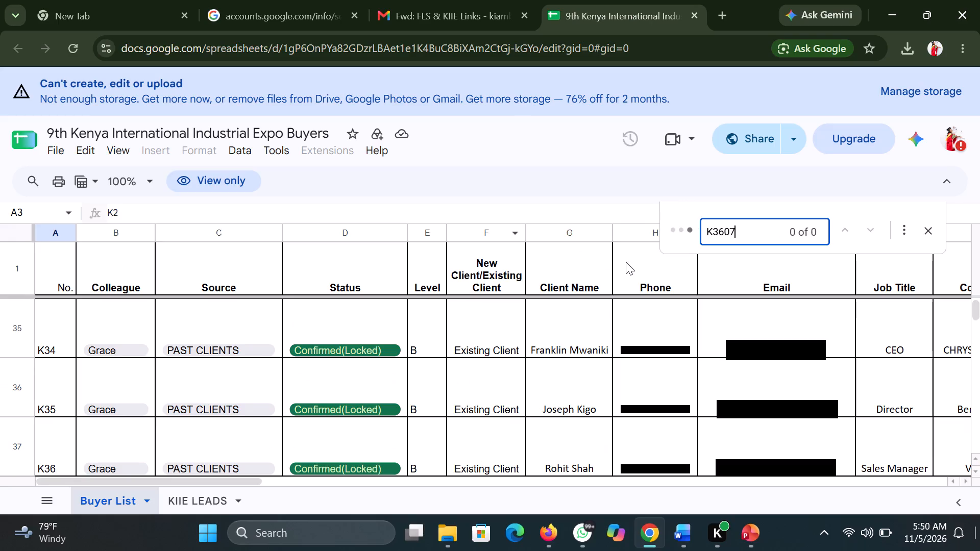
pyautogui.click(979, 469)
pyautogui.doubleClick(979, 469)
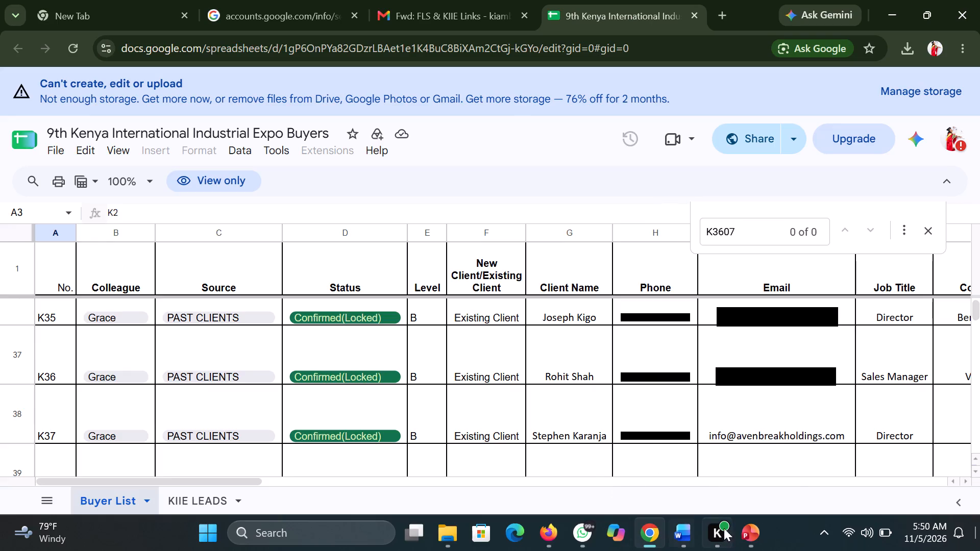
pyautogui.click(753, 532)
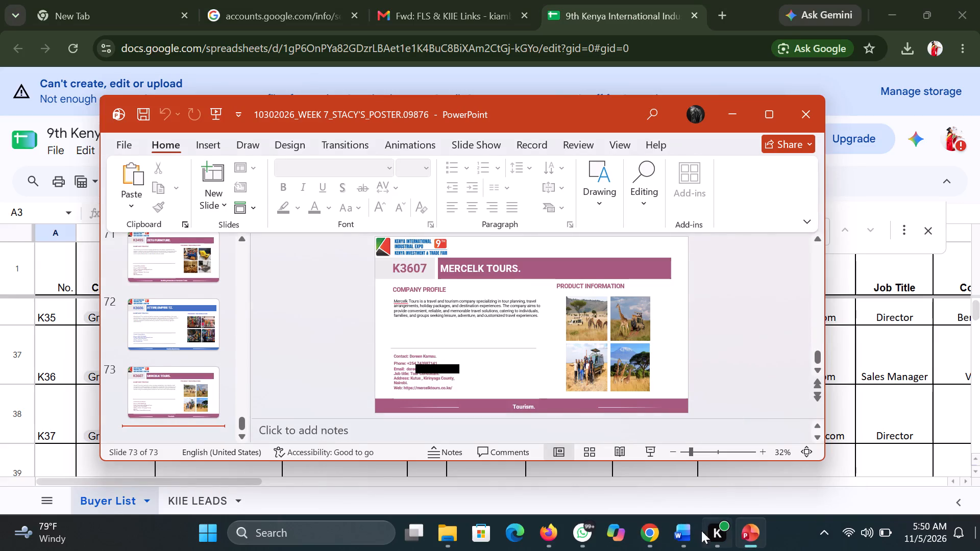
pyautogui.click(652, 536)
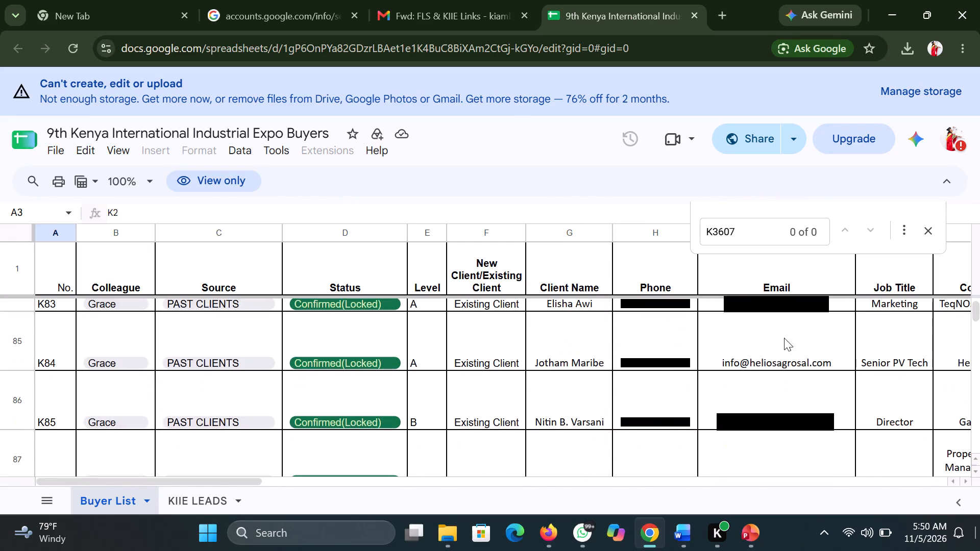
# Look further down the Buyer List rows in the spreadsheet for the K3607 entry.
pyautogui.click(977, 472)
pyautogui.tripleClick(977, 472)
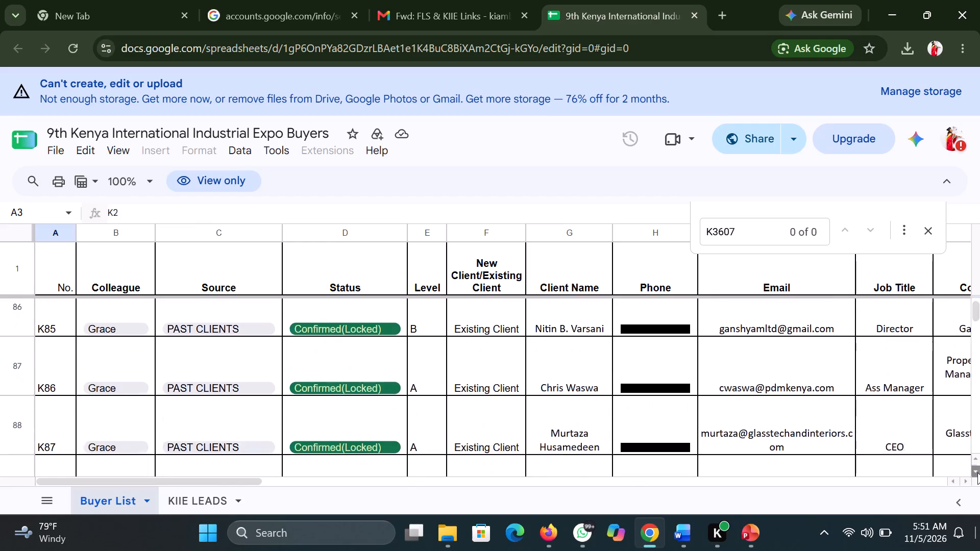
pyautogui.tripleClick(977, 472)
pyautogui.tripleClick(977, 472)
pyautogui.tripleClick(977, 472)
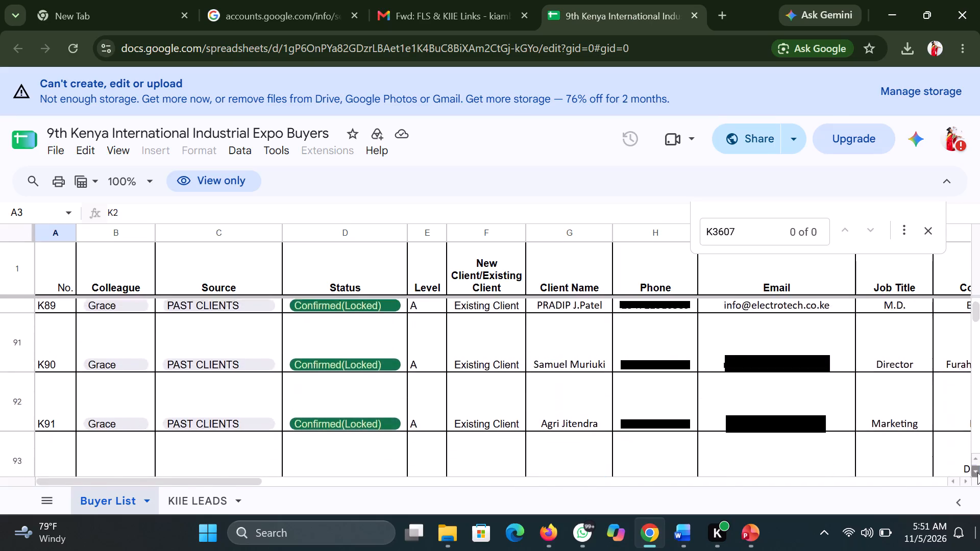
pyautogui.tripleClick(977, 472)
pyautogui.doubleClick(977, 472)
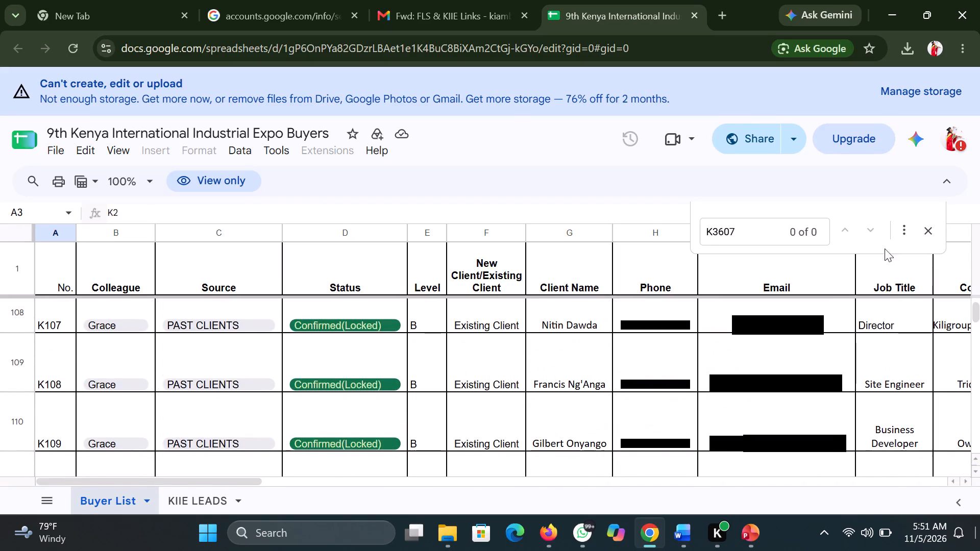
pyautogui.click(875, 233)
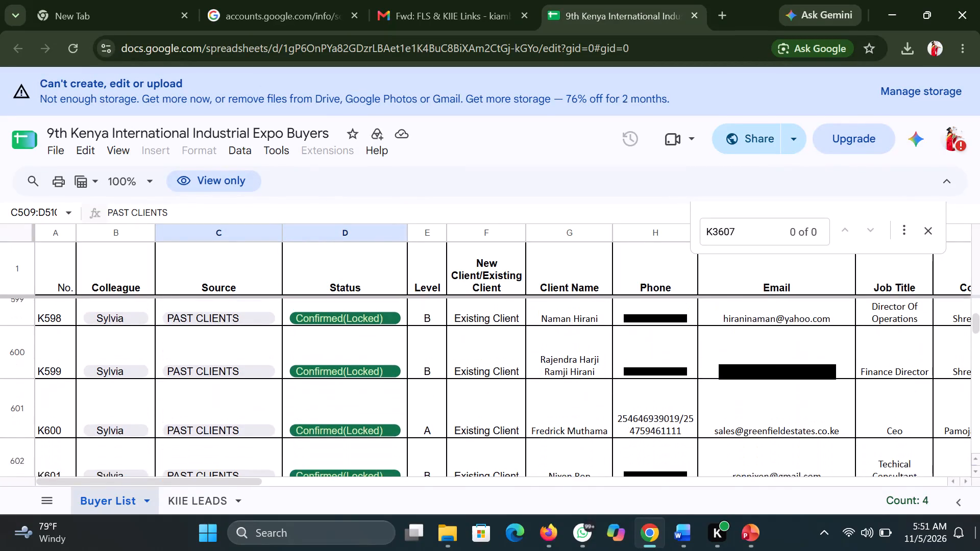
pyautogui.click(755, 235)
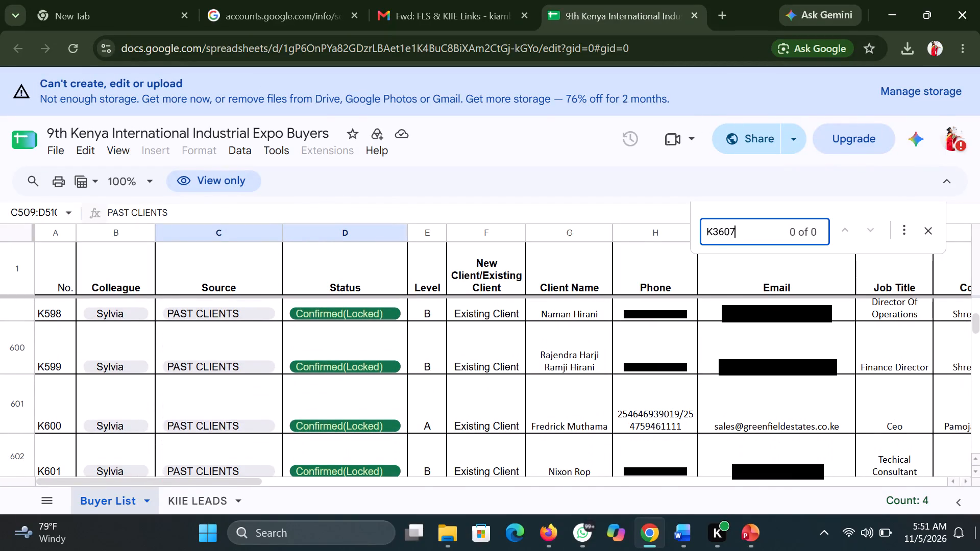
pyautogui.press('BackSpace')
pyautogui.press('BackSpace')
pyautogui.press('BackSpace')
pyautogui.press('BackSpace')
pyautogui.press('BackSpace')
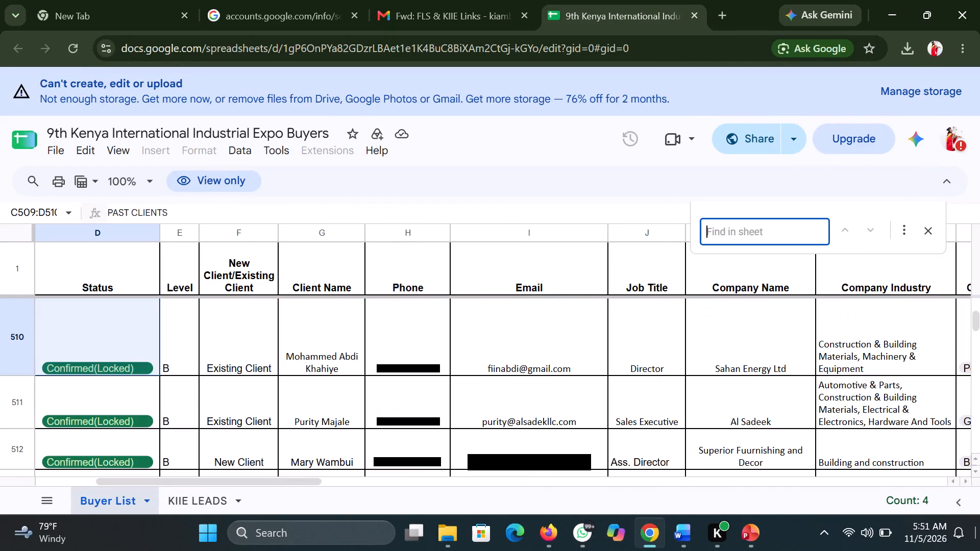
pyautogui.press('k')
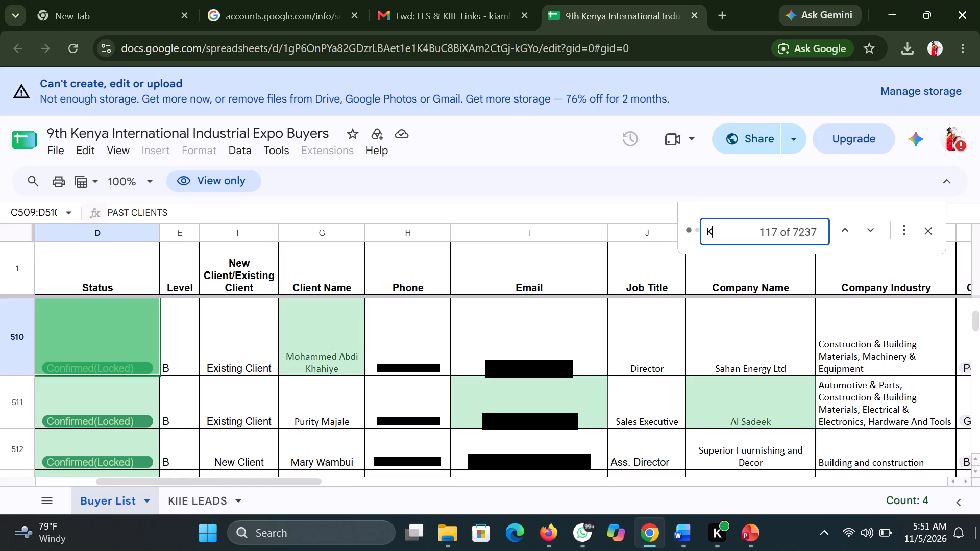
pyautogui.write('3609')
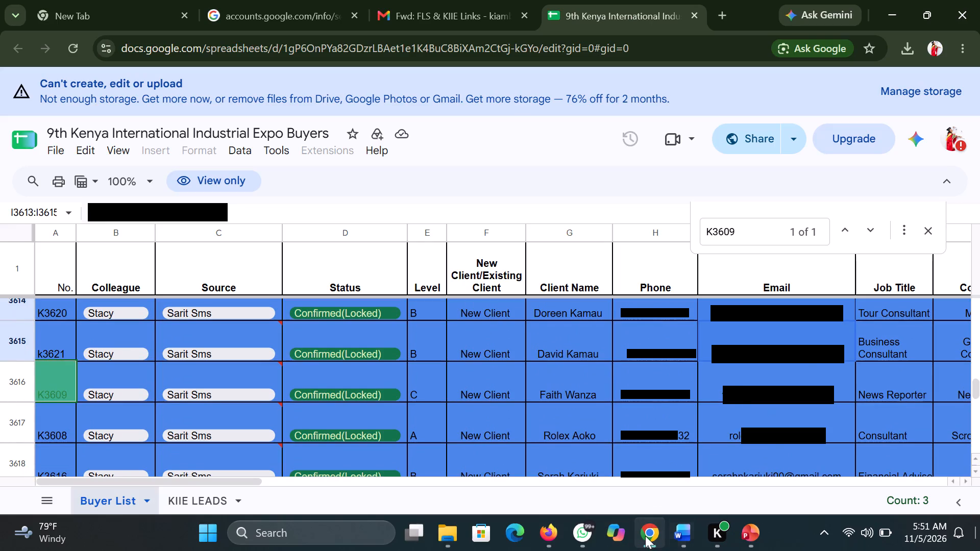
# Compare the posters on slides 72 and 73 of the PowerPoint deck with the buyer rows around K3609.
pyautogui.click(742, 537)
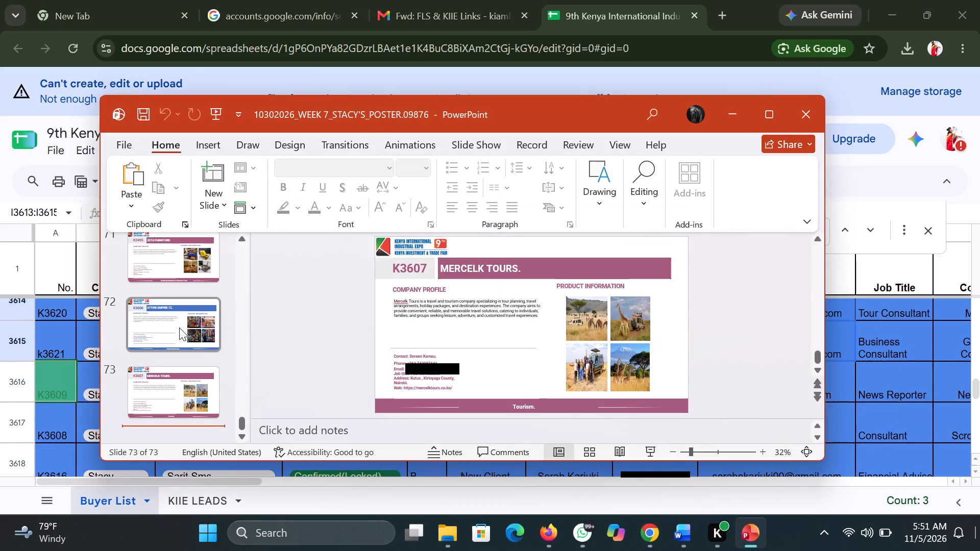
pyautogui.click(164, 329)
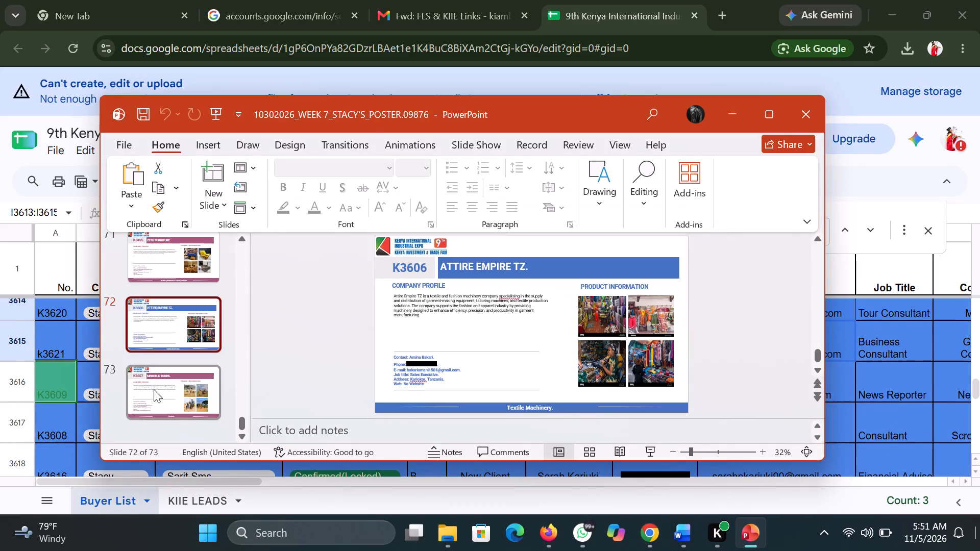
pyautogui.click(154, 389)
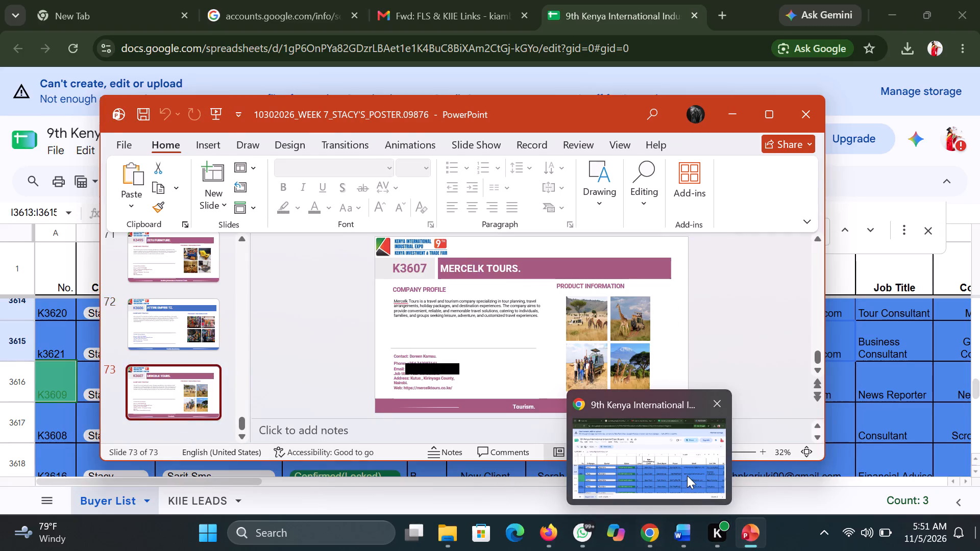
pyautogui.click(687, 475)
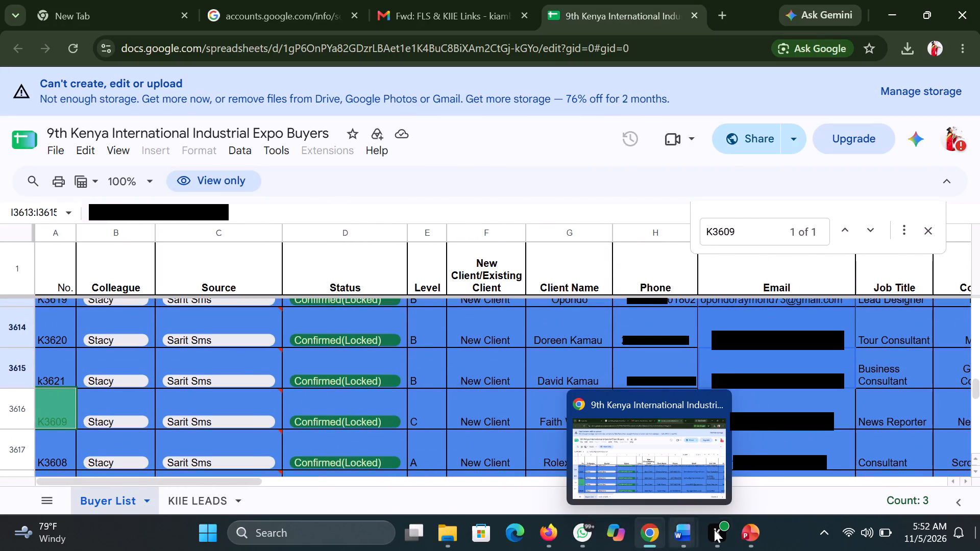
pyautogui.click(742, 543)
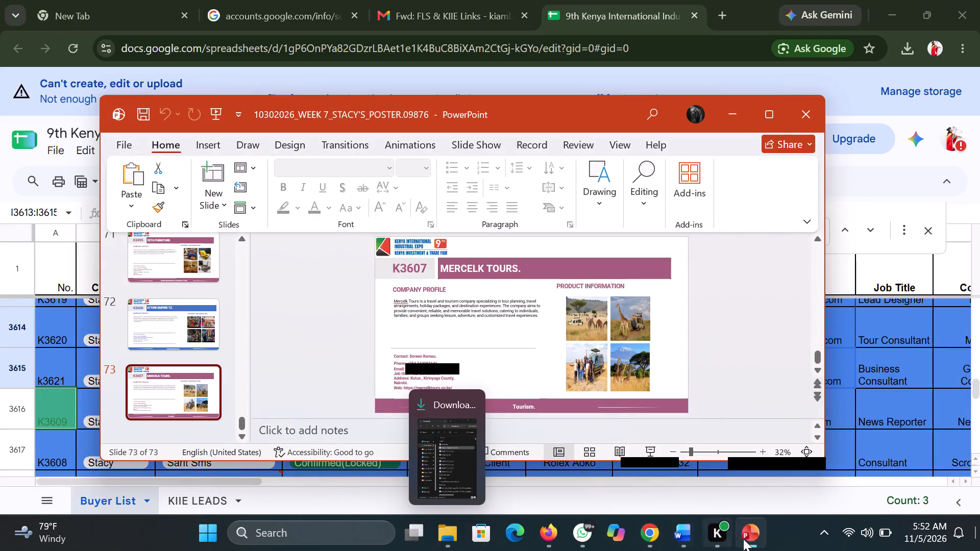
pyautogui.click(658, 538)
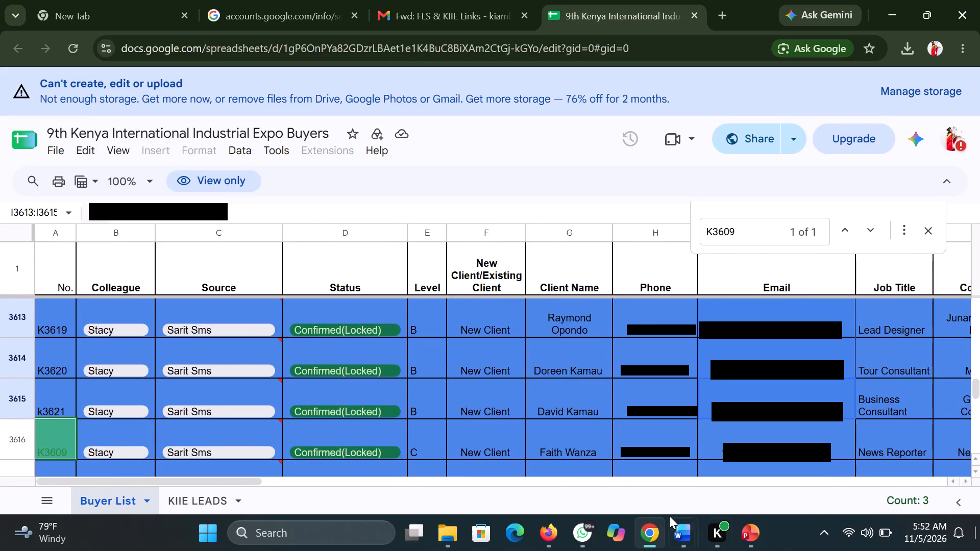
# In PowerPoint, copy the Fresh Juice Bar Packers poster on slide 2 and paste it after slide 73.
pyautogui.click(749, 532)
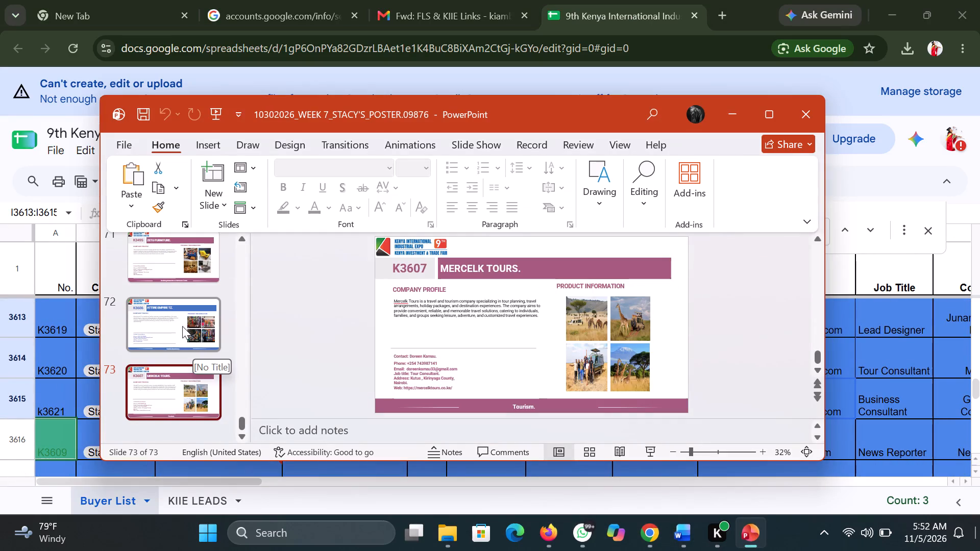
pyautogui.click(241, 436)
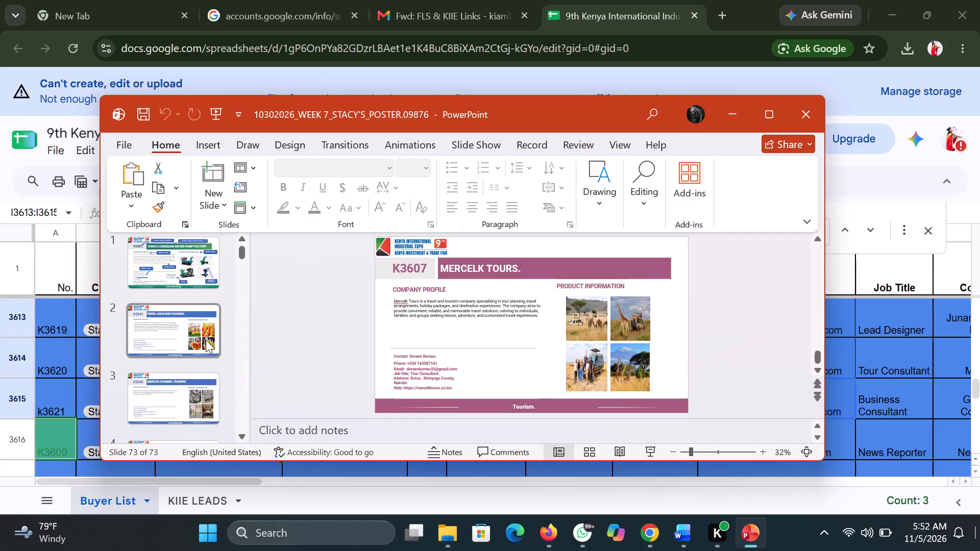
pyautogui.click(179, 328)
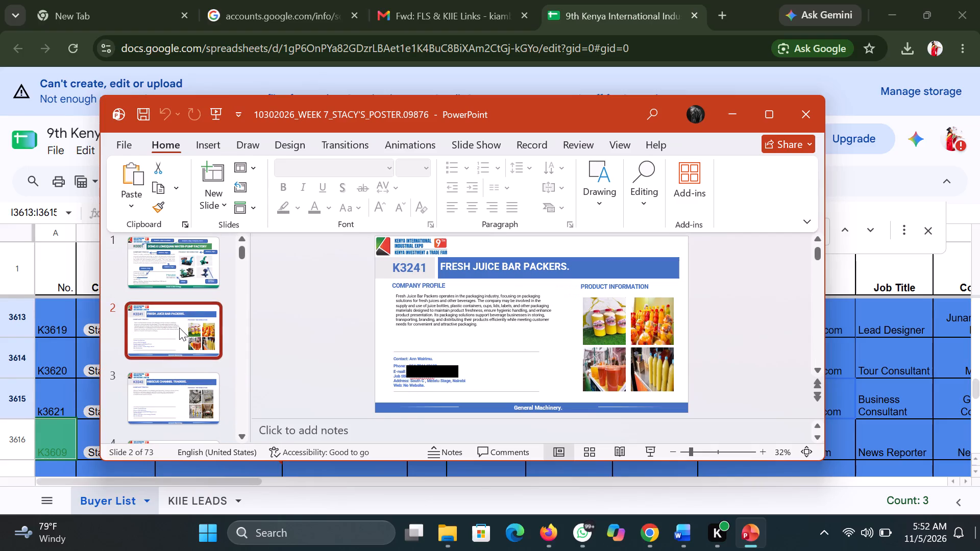
pyautogui.hotkey('ctrl', 'c')
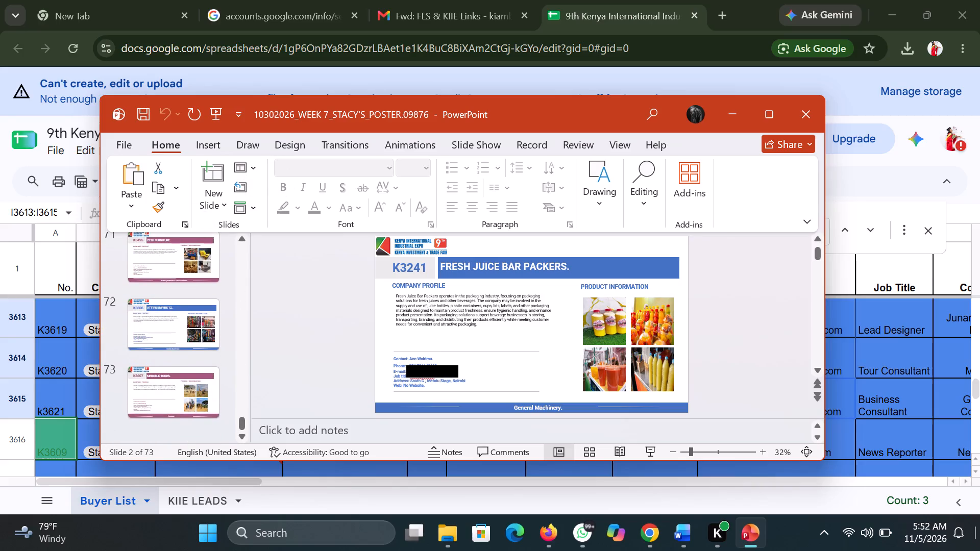
pyautogui.click(180, 428)
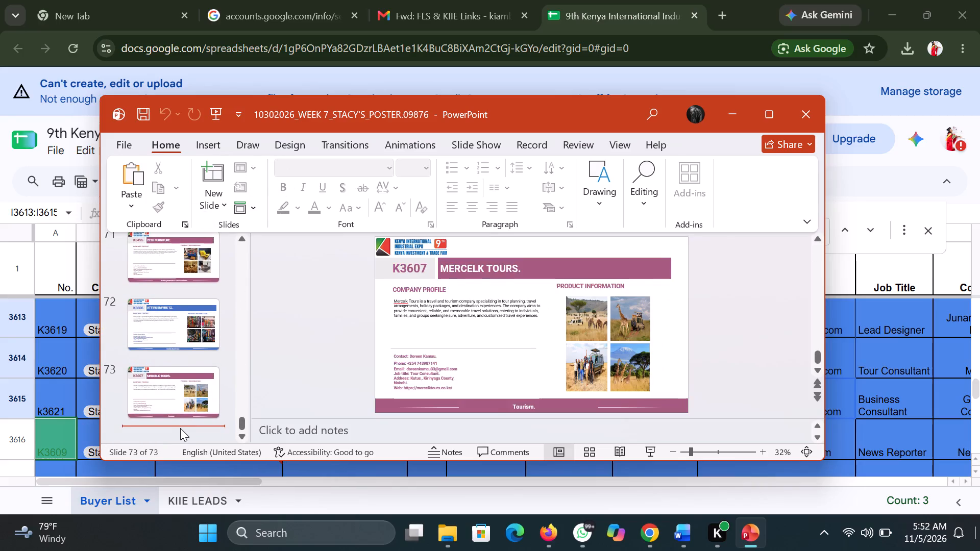
pyautogui.hotkey('ctrl', 'v')
pyautogui.keyDown('ctrl'); pyautogui.doubleClick(177, 424); pyautogui.keyUp('ctrl')
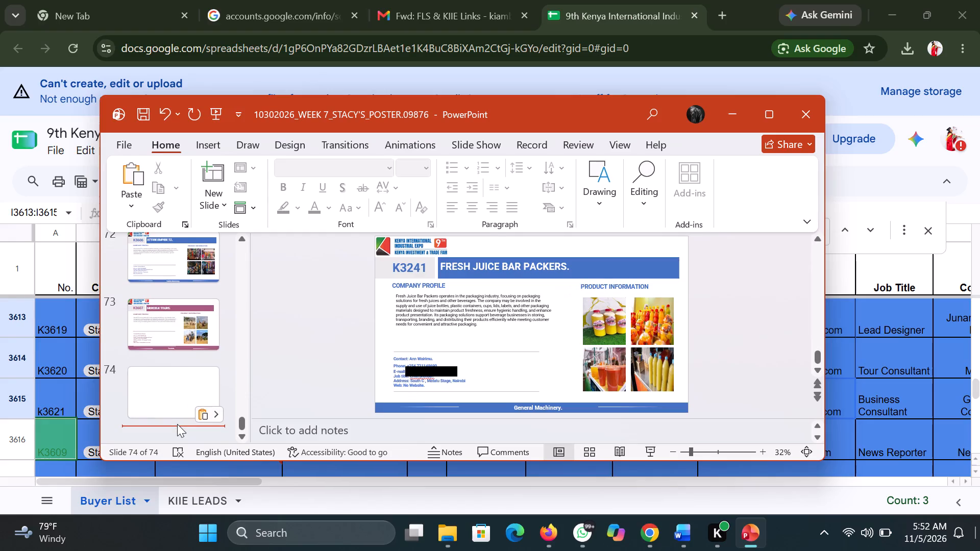
# Replace the industry text in the footer bar of the pasted poster on slide 74 with "Media".
pyautogui.click(561, 407)
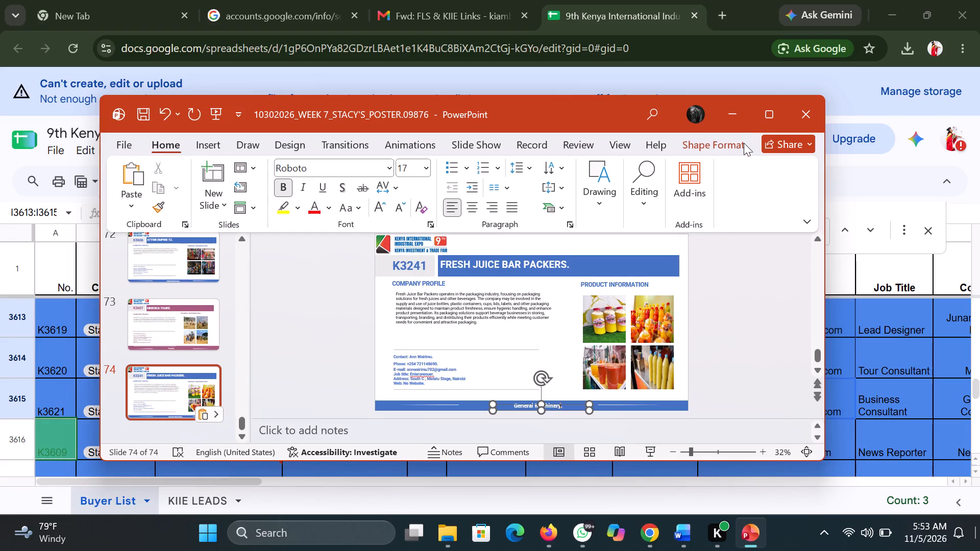
pyautogui.click(763, 117)
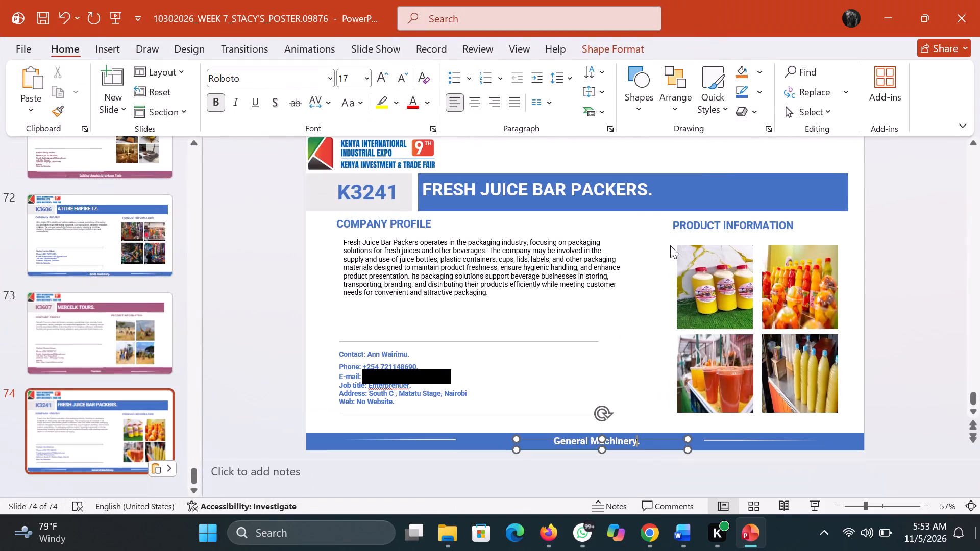
pyautogui.press('BackSpace')
pyautogui.press('BackSpace')
pyautogui.press('BackSpace')
pyautogui.press('BackSpace')
pyautogui.press('BackSpace')
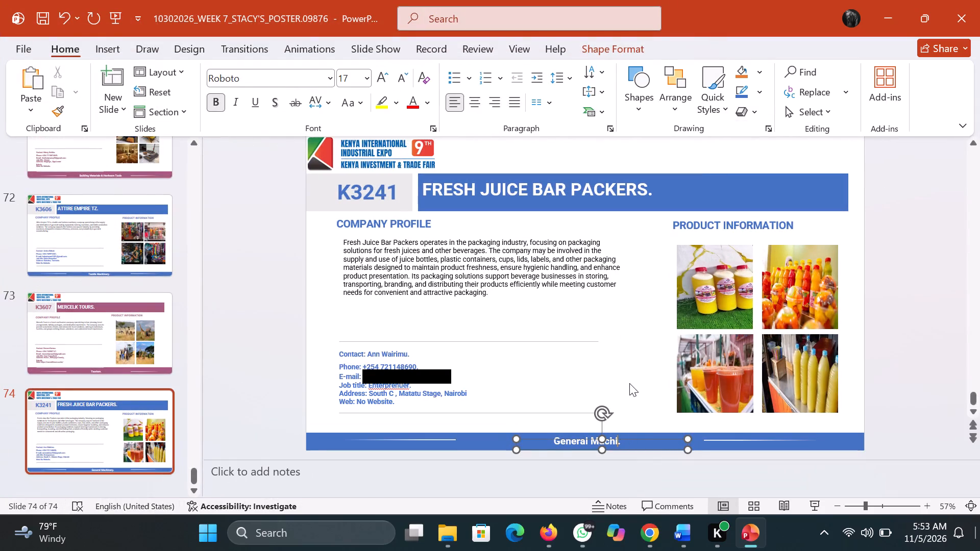
pyautogui.press('BackSpace')
pyautogui.press('BackSpace')
pyautogui.press('BackSpace')
pyautogui.press('BackSpace')
pyautogui.press('BackSpace')
pyautogui.press('BackSpace')
pyautogui.press('BackSpace')
pyautogui.press('BackSpace')
pyautogui.press('BackSpace')
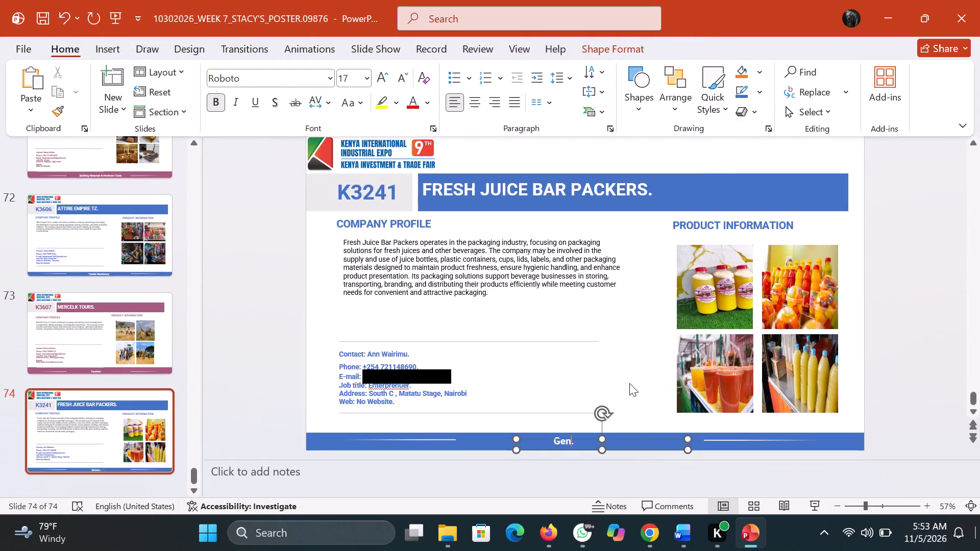
pyautogui.press('BackSpace')
pyautogui.press('BackSpace')
pyautogui.press('BackSpace')
pyautogui.press('m')
pyautogui.write('edia')
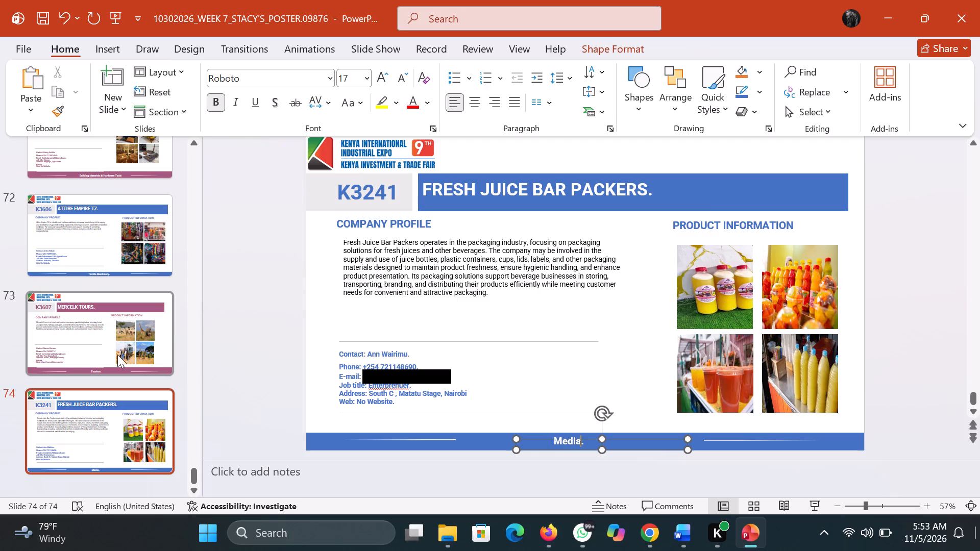
# Change the company code on the slide 74 poster to K3608.
pyautogui.click(112, 330)
pyautogui.click(102, 432)
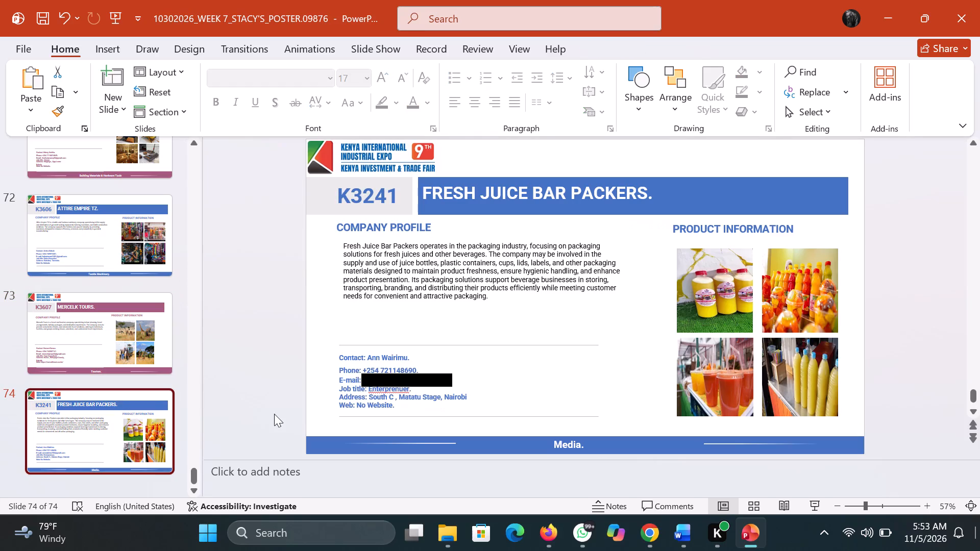
pyautogui.click(396, 190)
pyautogui.press('BackSpace')
pyautogui.press('BackSpace')
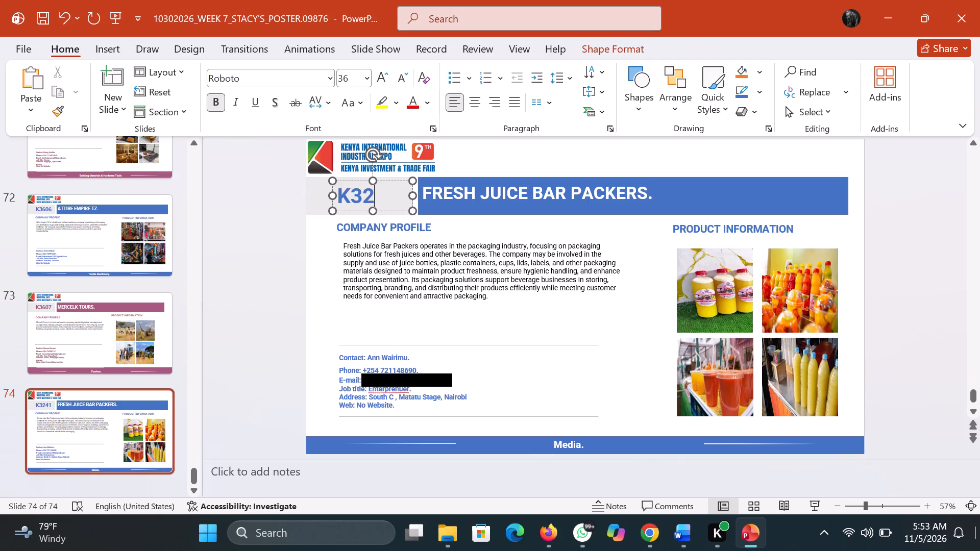
pyautogui.press('BackSpace')
pyautogui.write('608')
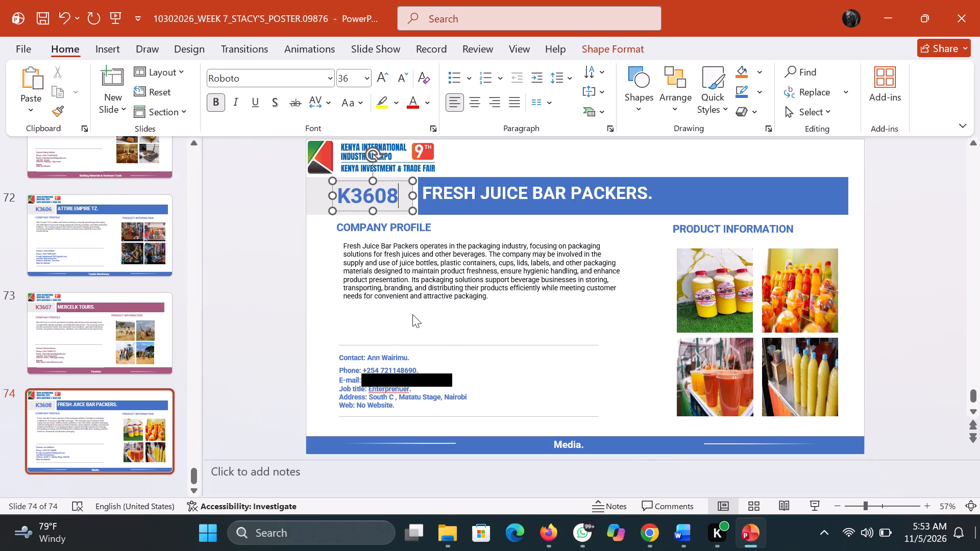
# Replace the company name in the slide 74 poster's title bar with "NEWSWAVE KENYA", checking the name in the Chrome buyers spreadsheet.
pyautogui.click(444, 336)
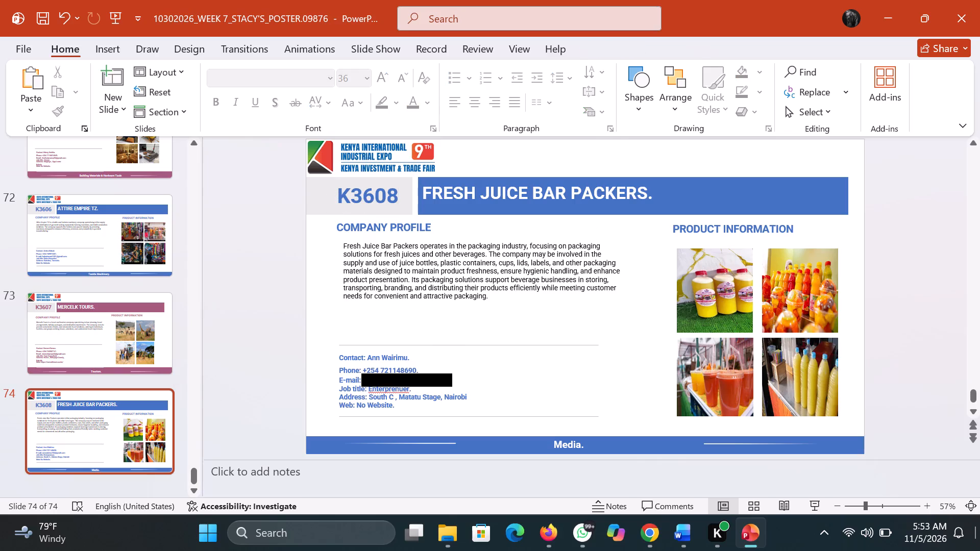
pyautogui.click(650, 199)
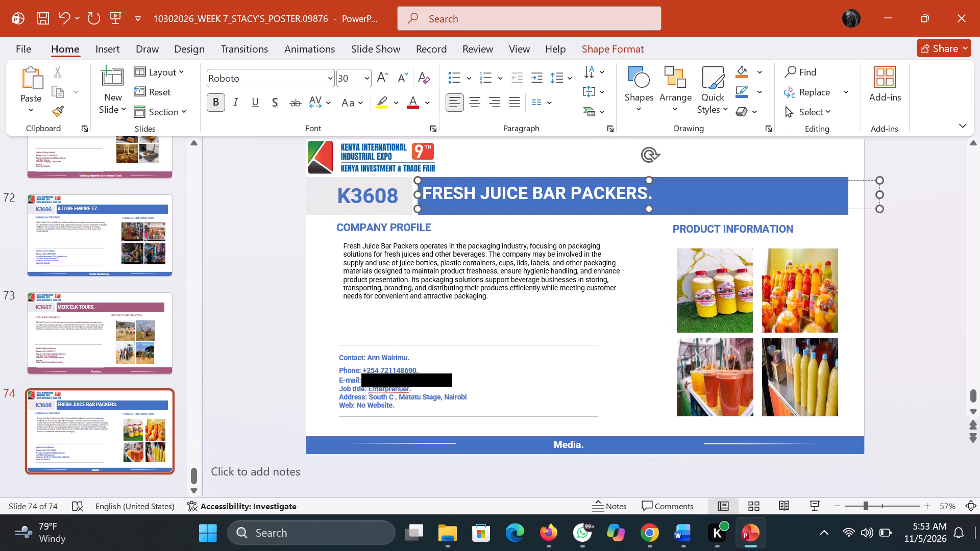
pyautogui.press('BackSpace')
pyautogui.press('BackSpace')
pyautogui.press('BackSpace')
pyautogui.press('BackSpace')
pyautogui.press('BackSpace')
pyautogui.press('BackSpace')
pyautogui.press('BackSpace')
pyautogui.press('BackSpace')
pyautogui.press('BackSpace')
pyautogui.press('BackSpace')
pyautogui.press('BackSpace')
pyautogui.press('BackSpace')
pyautogui.press('BackSpace')
pyautogui.press('BackSpace')
pyautogui.press('BackSpace')
pyautogui.press('BackSpace')
pyautogui.press('BackSpace')
pyautogui.press('BackSpace')
pyautogui.press('BackSpace')
pyautogui.press('BackSpace')
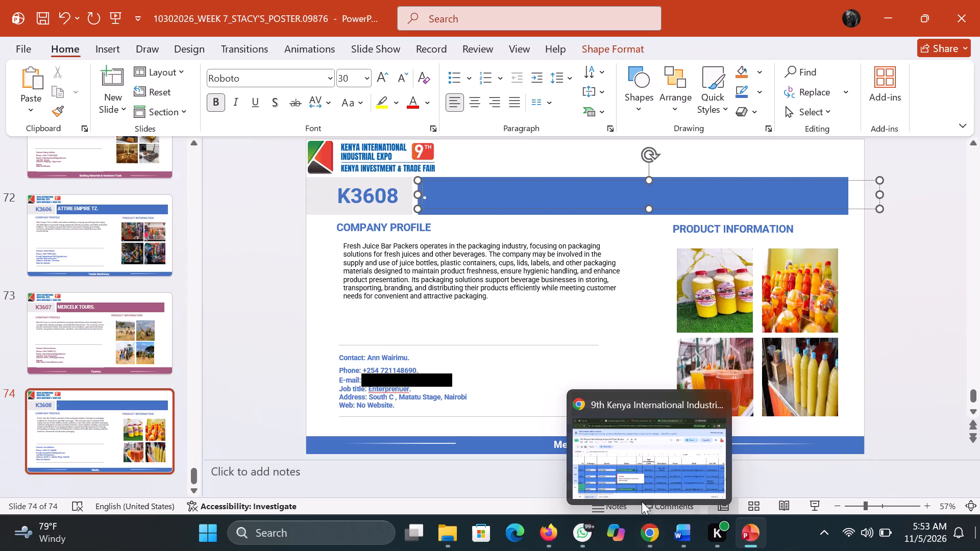
pyautogui.click(640, 482)
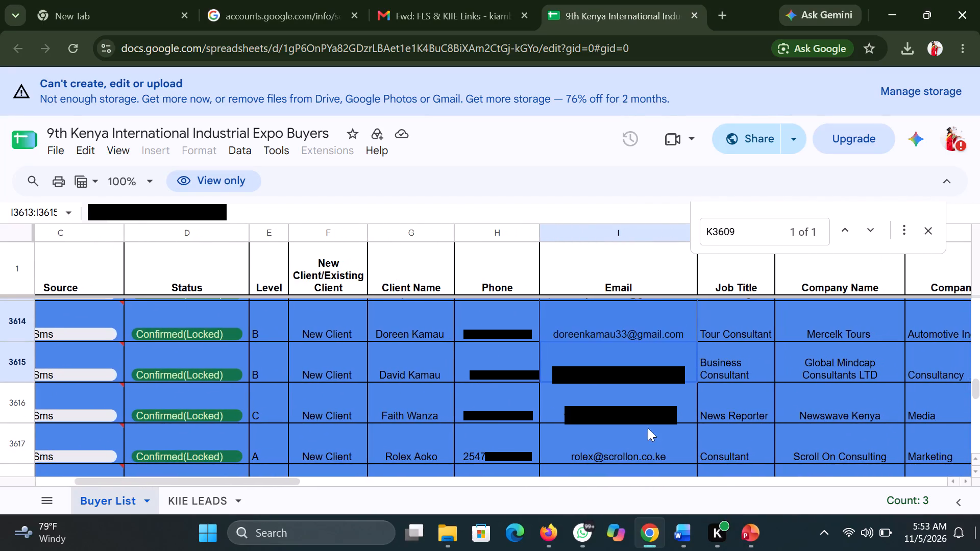
pyautogui.click(745, 537)
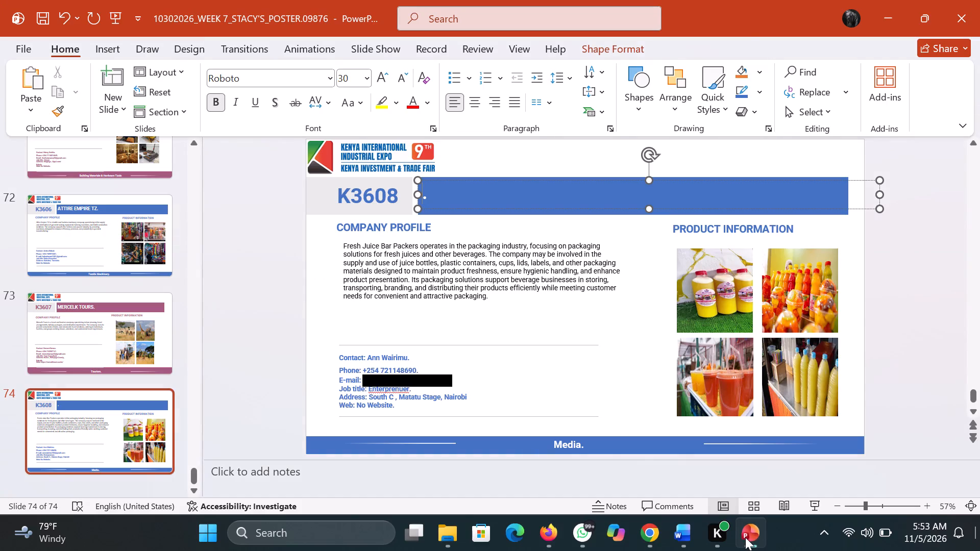
pyautogui.write('NEWS')
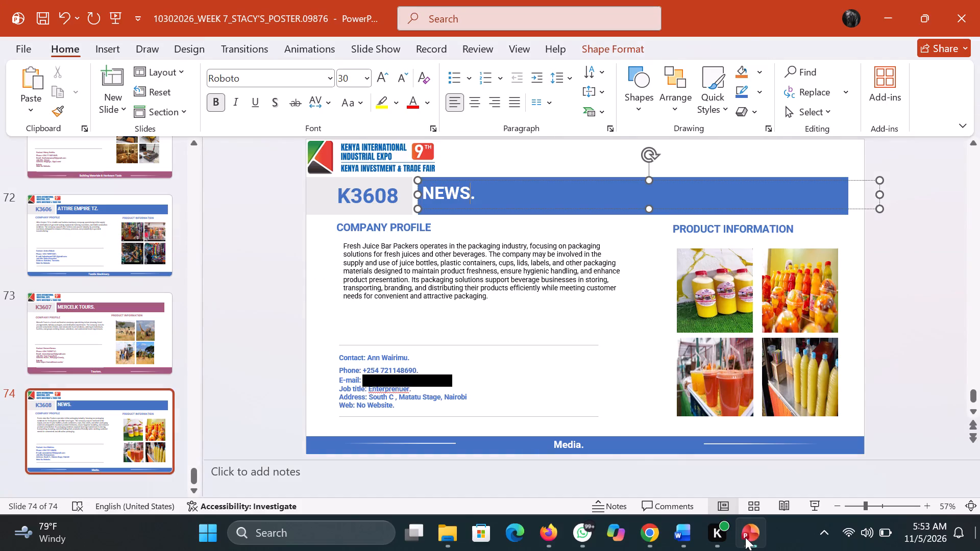
pyautogui.write('WAVE')
pyautogui.press('space')
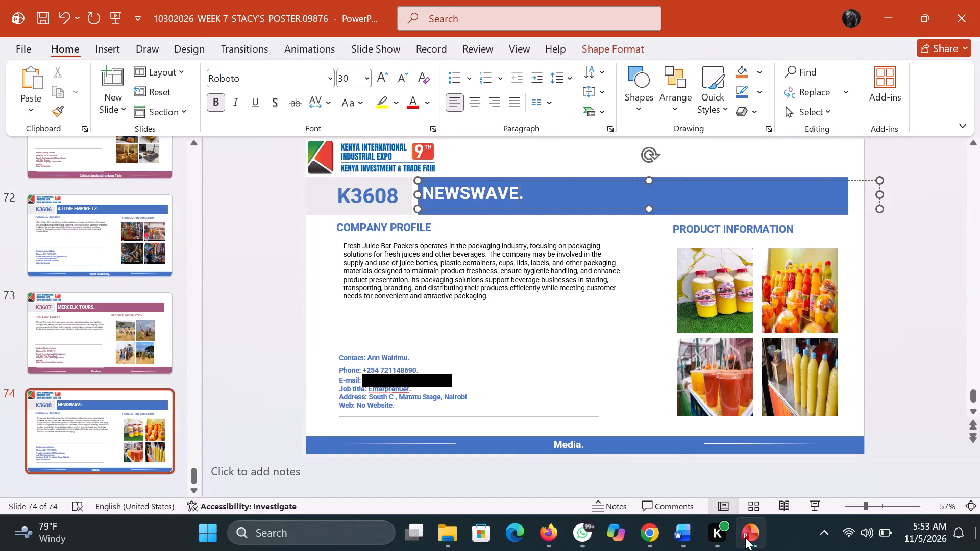
pyautogui.write('KENYA')
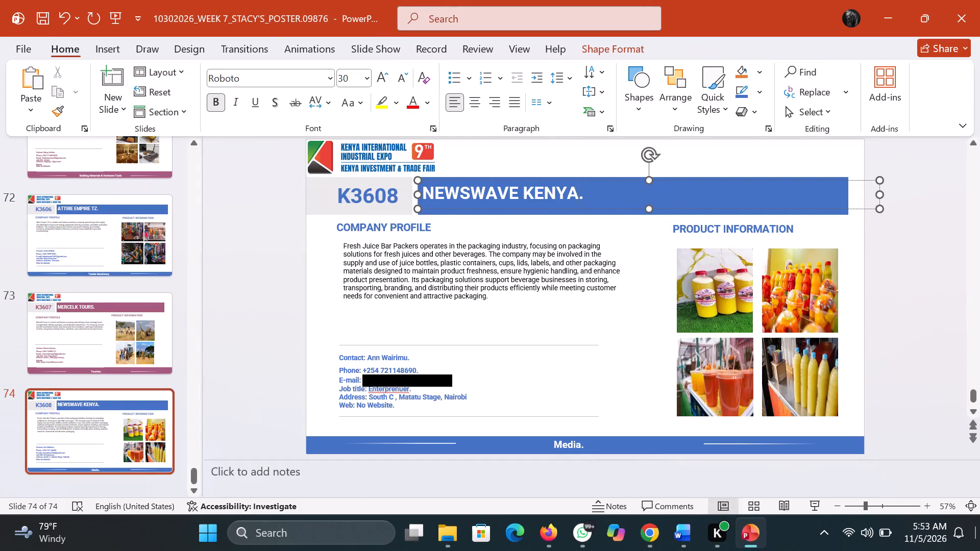
# Delete the old Fresh Juice Bar Packers description under Company Profile on the slide 74 poster.
pyautogui.click(486, 286)
pyautogui.click(621, 289)
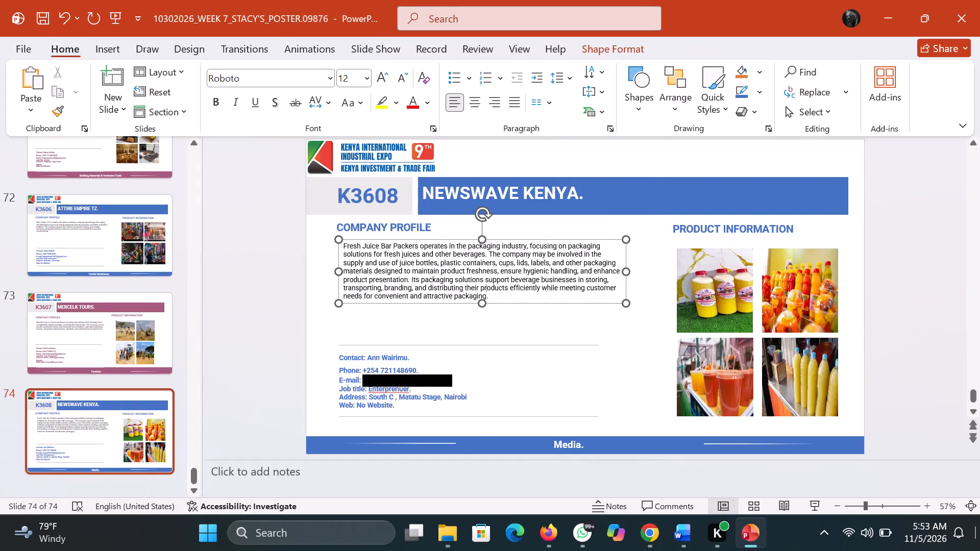
pyautogui.press('BackSpace')
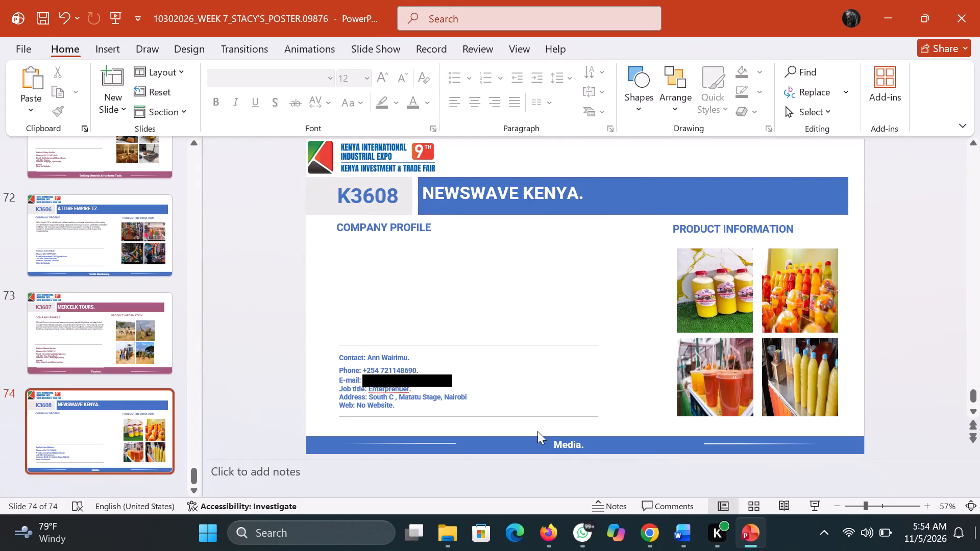
pyautogui.click(747, 536)
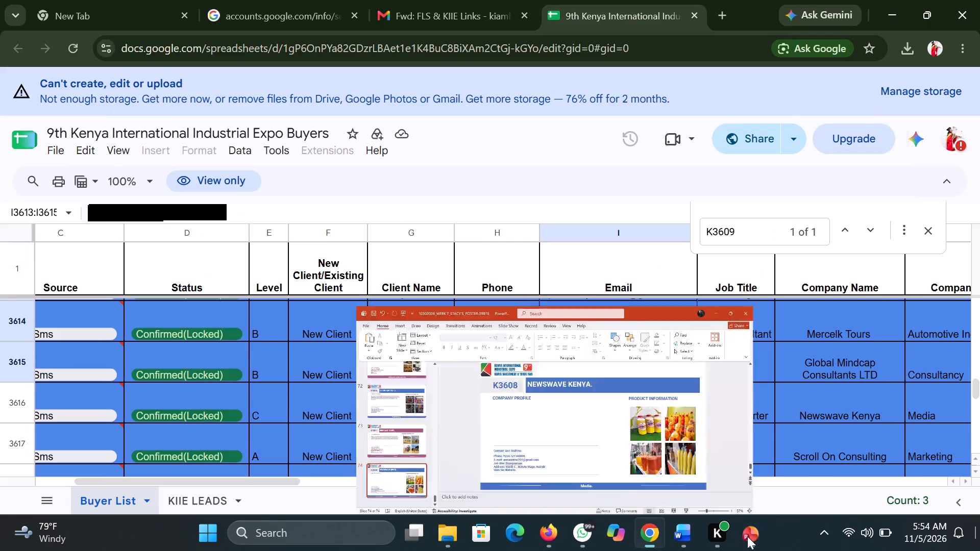
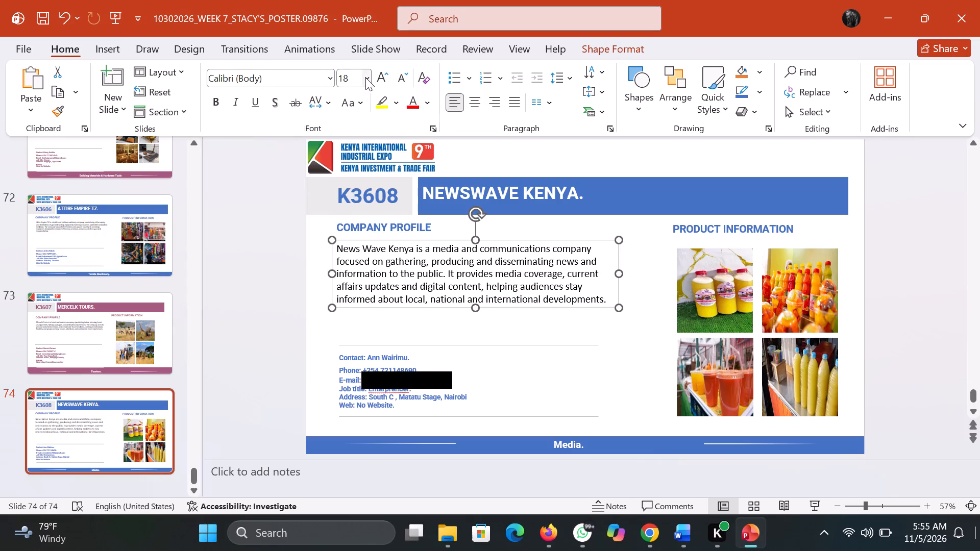
# Set the font size of the new Company Profile description on slide 74 to 12.
pyautogui.click(348, 196)
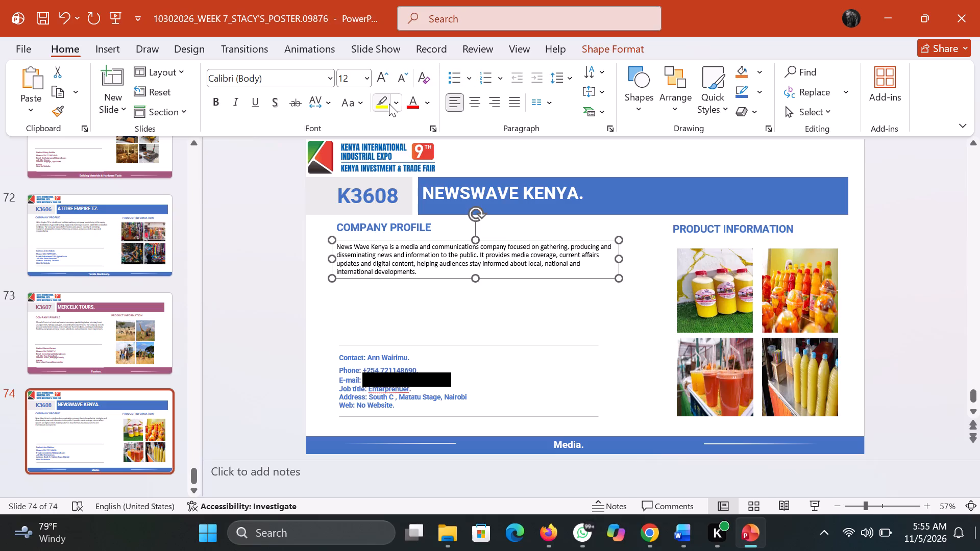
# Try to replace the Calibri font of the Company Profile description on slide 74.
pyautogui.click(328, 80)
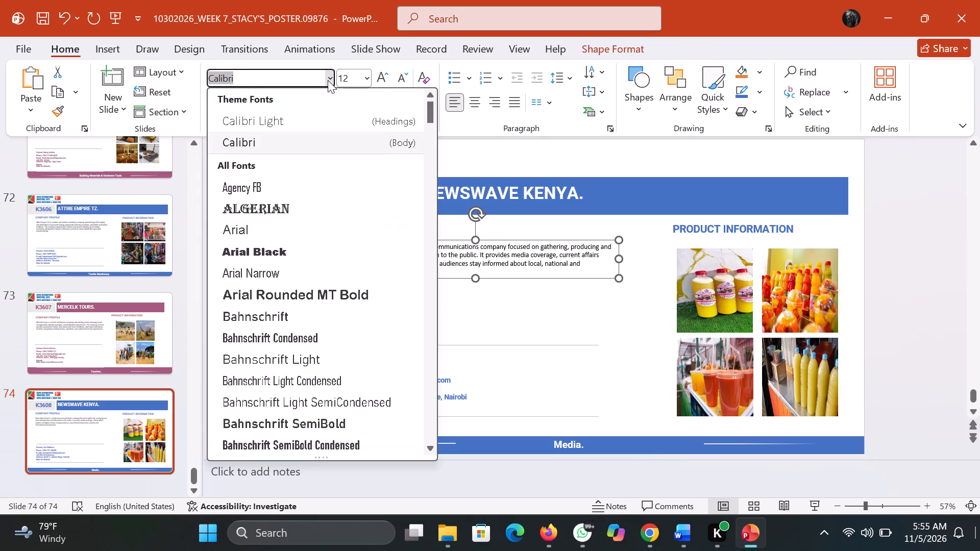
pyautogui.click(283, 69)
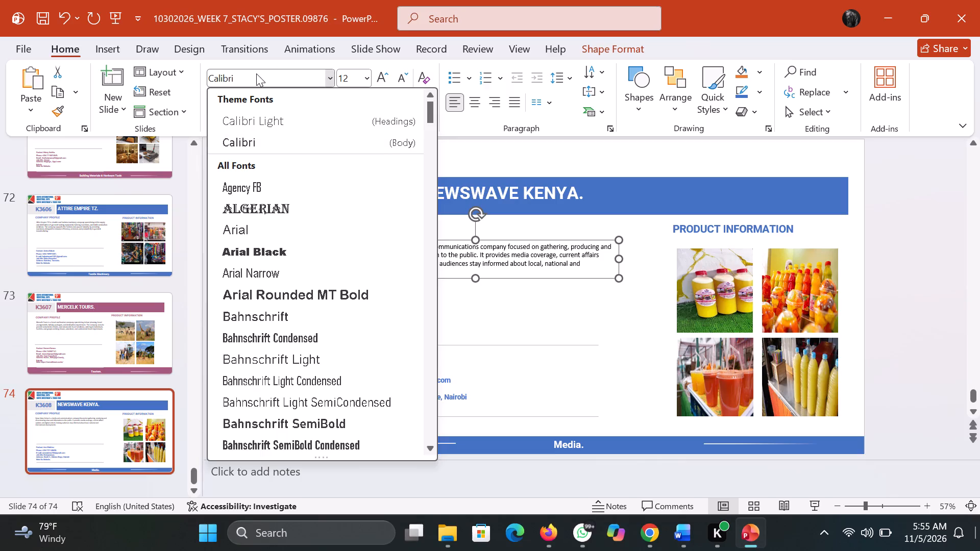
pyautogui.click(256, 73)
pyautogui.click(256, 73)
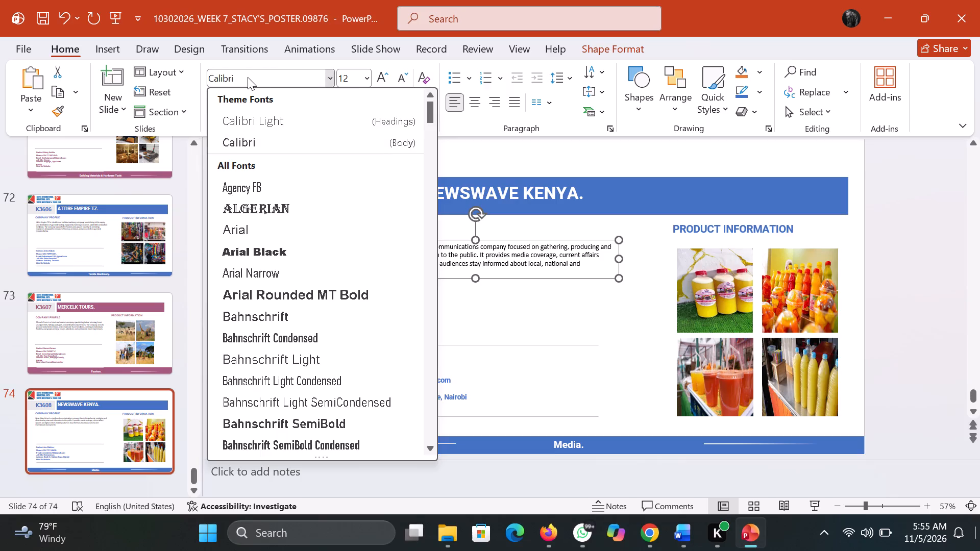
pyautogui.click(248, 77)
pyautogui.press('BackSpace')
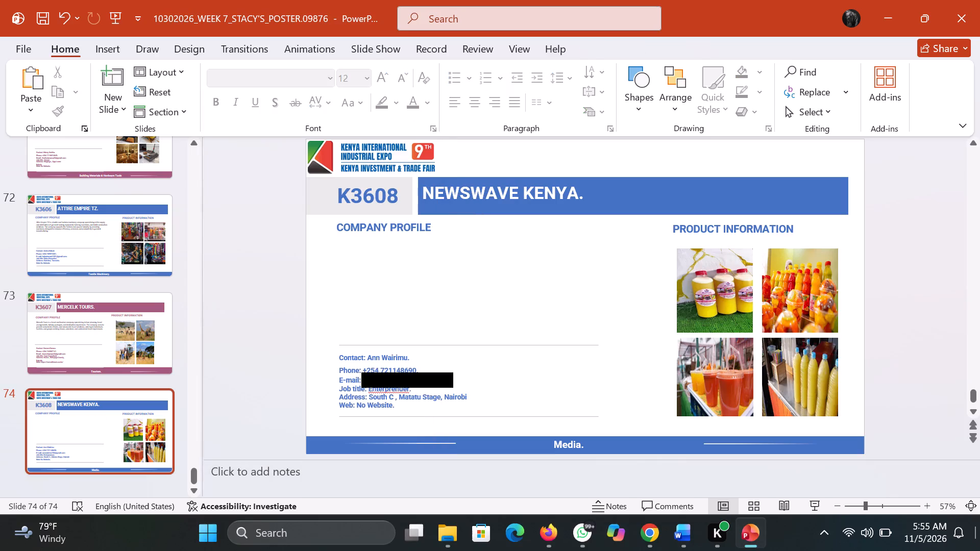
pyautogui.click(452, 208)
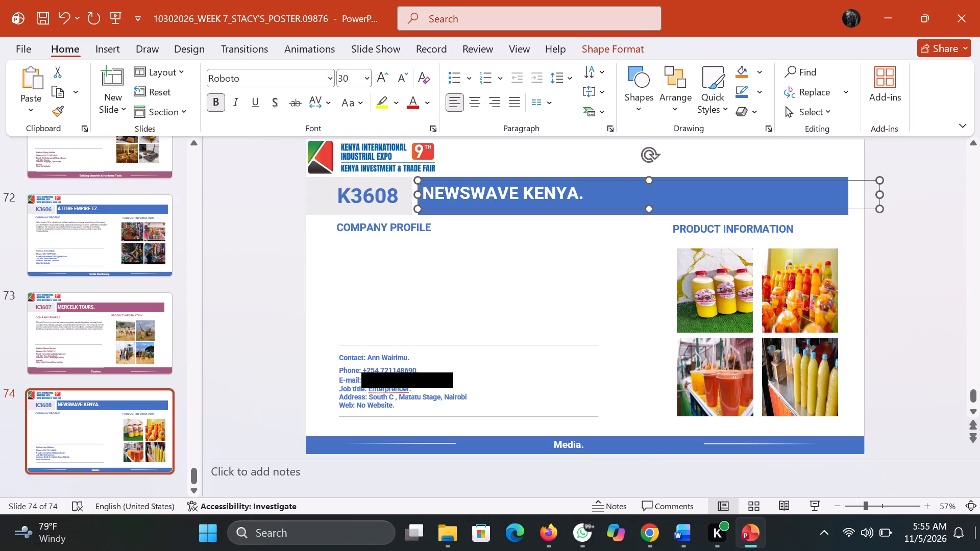
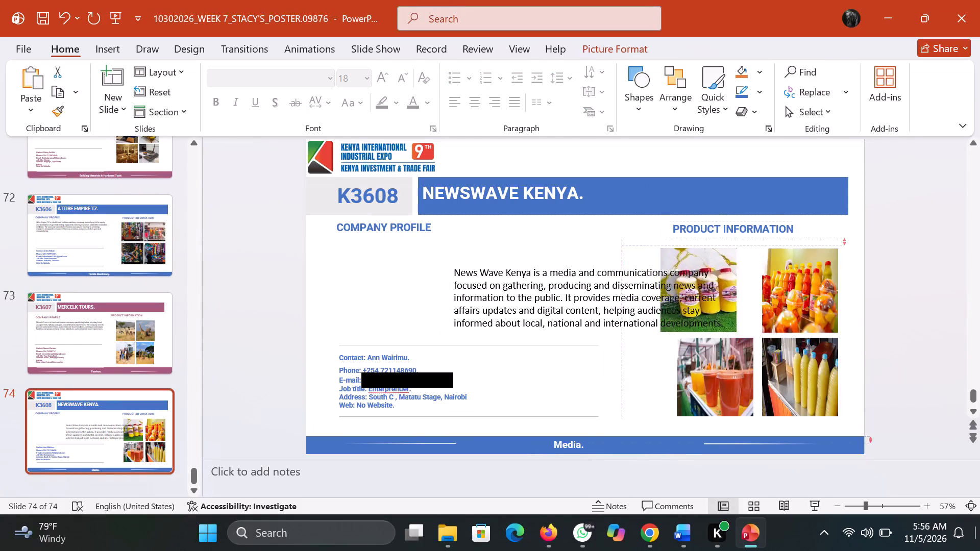
# Move the Newswave Kenya description text box into place directly beneath the COMPANY PROFILE heading on slide 74.
pyautogui.moveTo(732, 307); pyautogui.dragTo(819, 307)
pyautogui.click(709, 305)
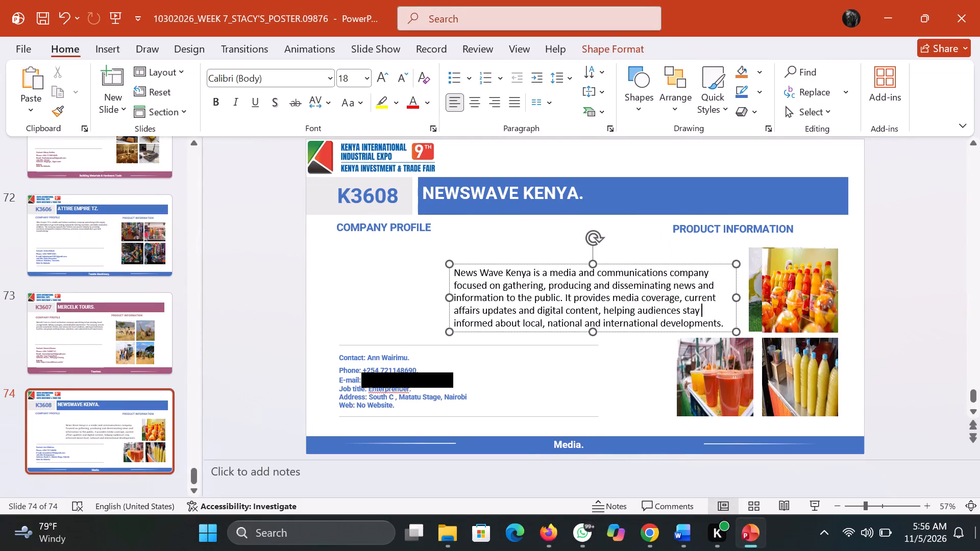
pyautogui.moveTo(731, 306); pyautogui.dragTo(615, 279)
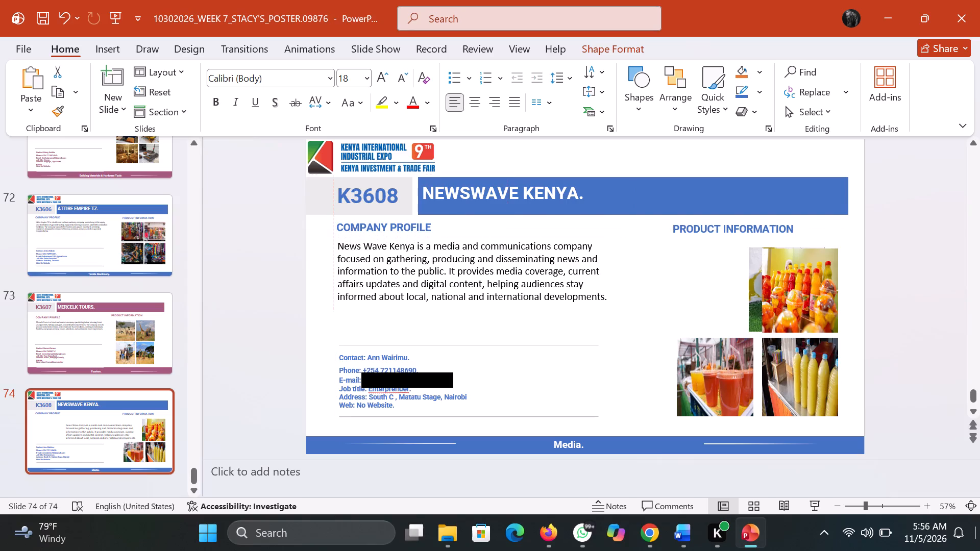
pyautogui.moveTo(615, 279); pyautogui.dragTo(620, 284)
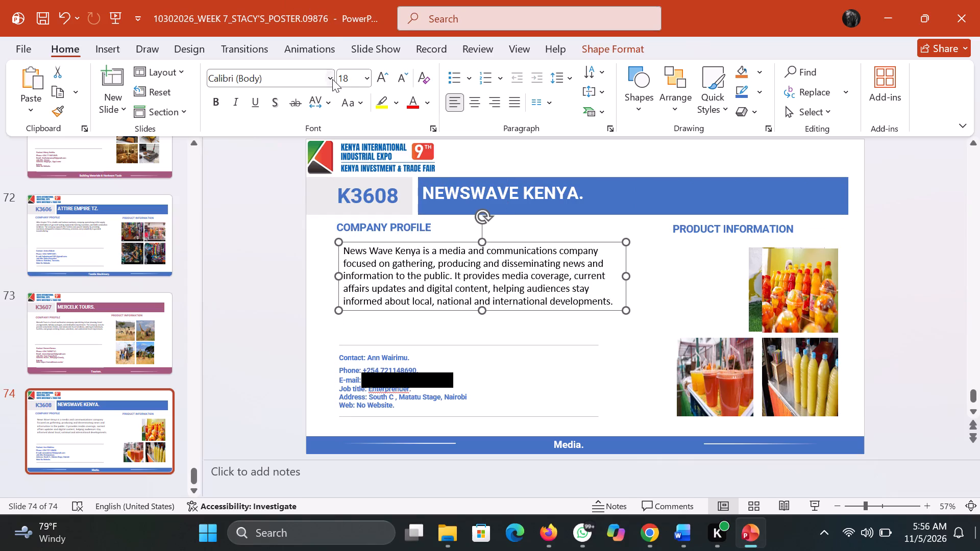
# Format the company profile description in the Roboto font at size 12.
pyautogui.click(332, 78)
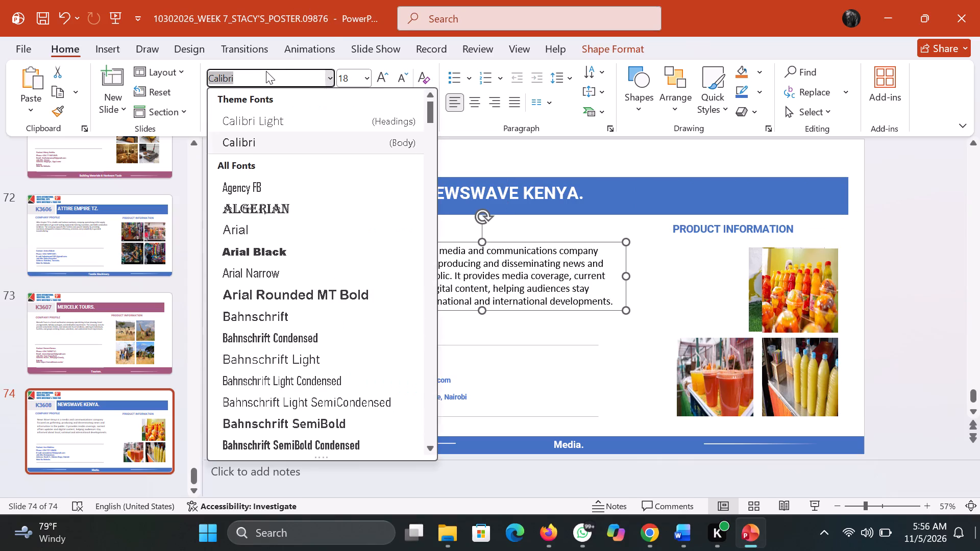
pyautogui.click(266, 71)
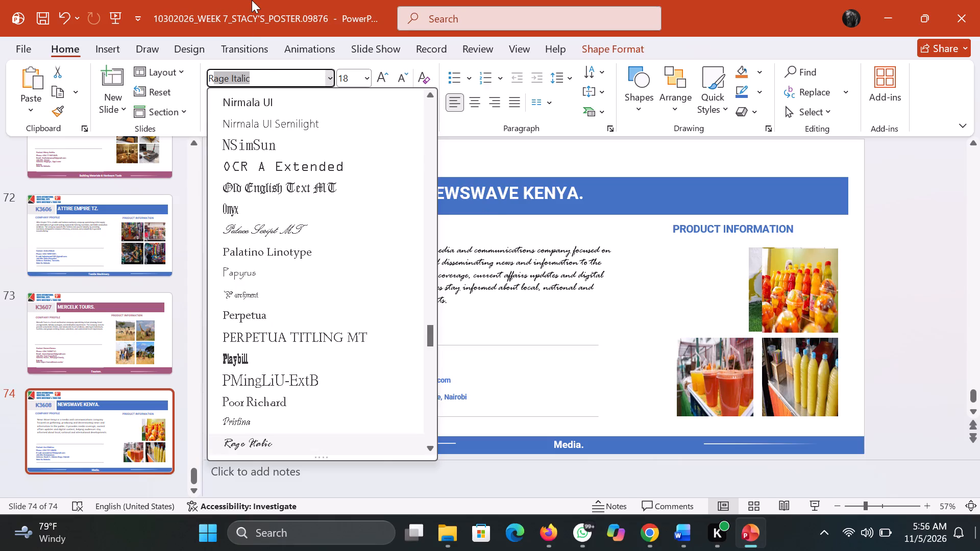
pyautogui.write('OB')
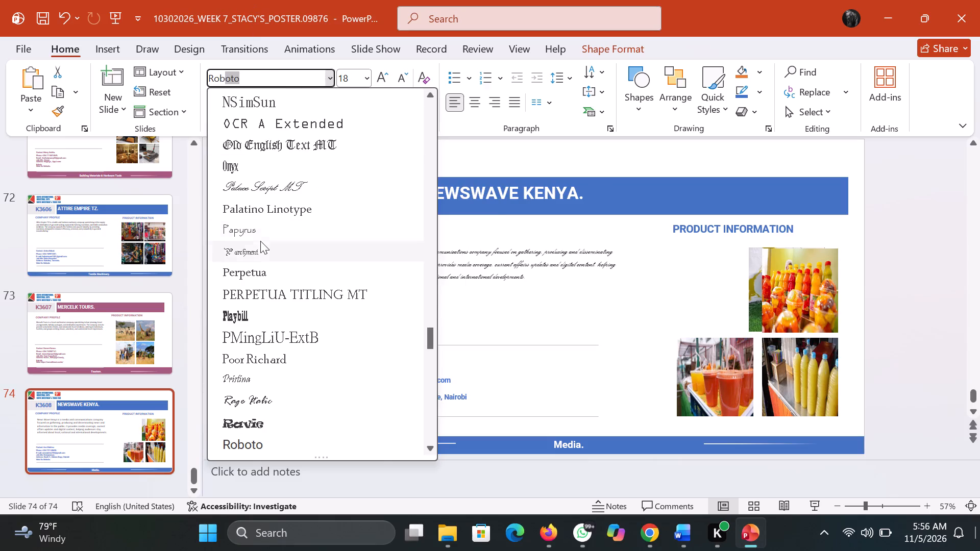
pyautogui.click(234, 442)
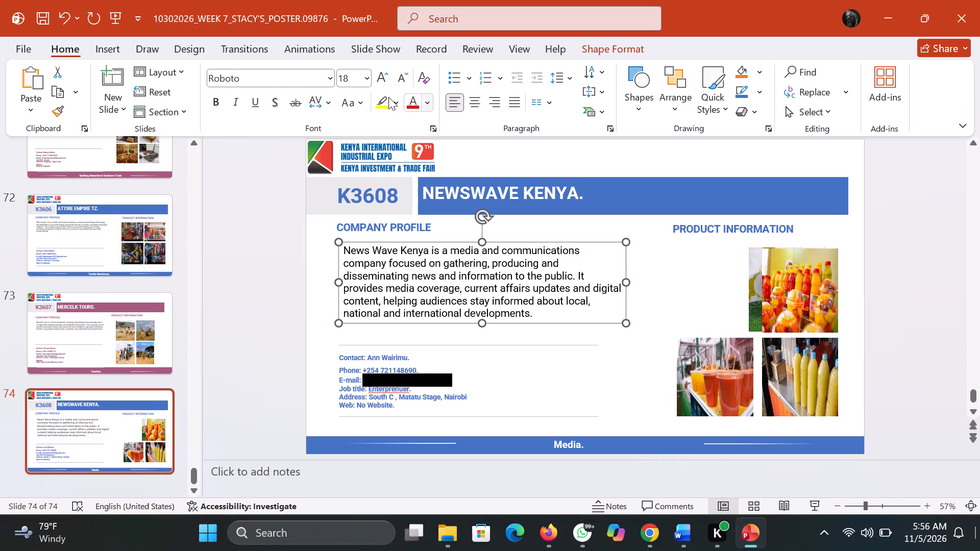
pyautogui.click(367, 77)
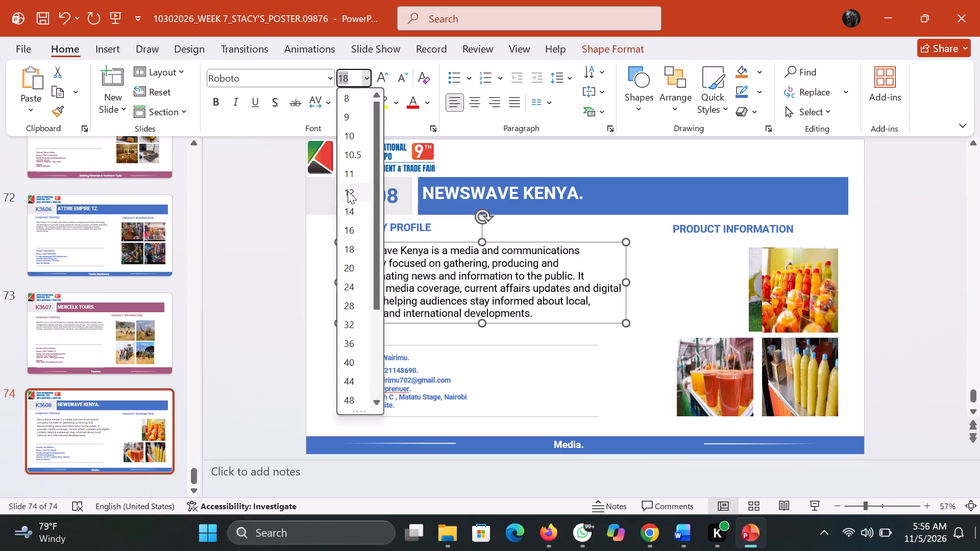
pyautogui.click(348, 191)
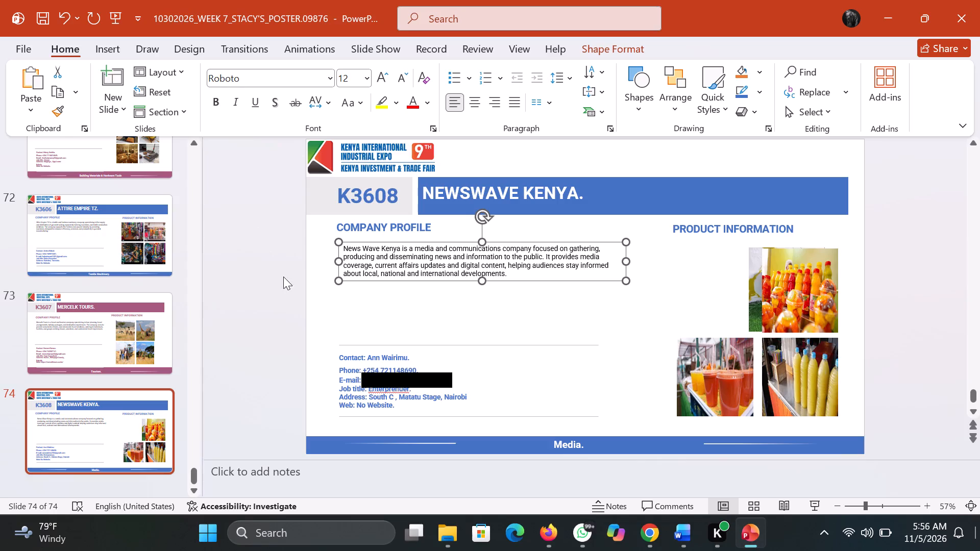
# Replace the previous contact person's name on the Contact line with the Newswave Kenya representative's name, ending with a full stop.
pyautogui.click(411, 361)
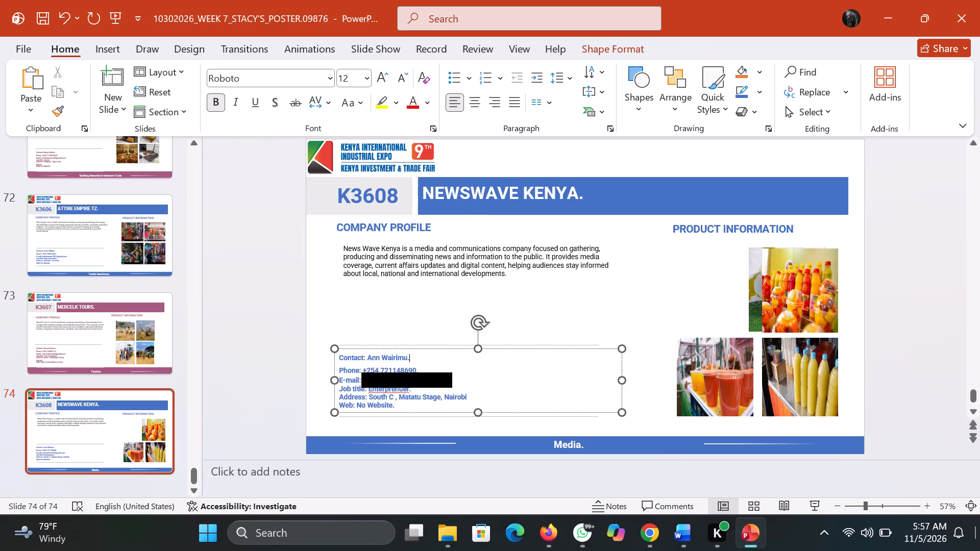
pyautogui.press('BackSpace')
pyautogui.press('BackSpace')
pyautogui.press('BackSpace')
pyautogui.press('BackSpace')
pyautogui.press('BackSpace')
pyautogui.press('BackSpace')
pyautogui.press('BackSpace')
pyautogui.press('BackSpace')
pyautogui.press('BackSpace')
pyautogui.press('BackSpace')
pyautogui.press('BackSpace')
pyautogui.press('BackSpace')
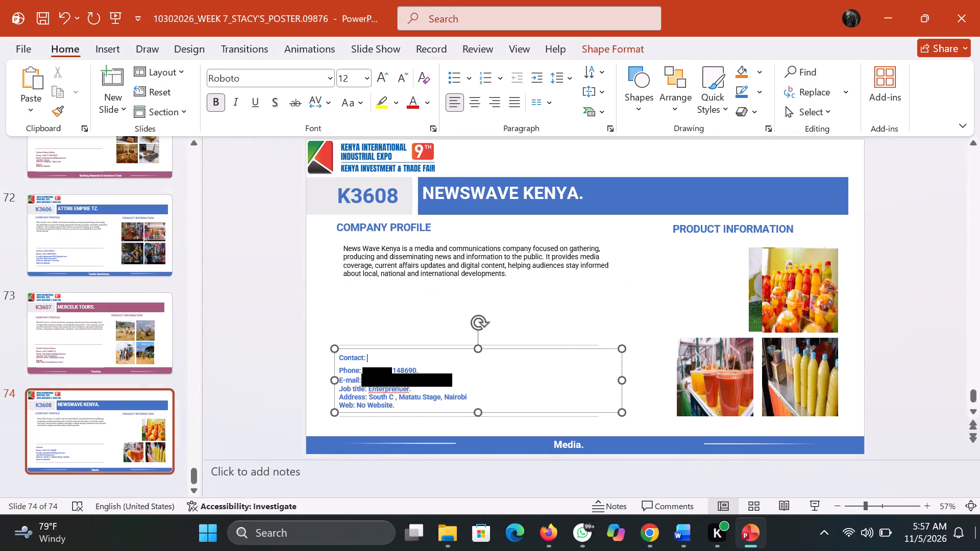
pyautogui.write('aith')
pyautogui.press('space')
# Replace the number on the Phone line with the new contact person's phone number, keeping the country code.
pyautogui.click(421, 371)
pyautogui.press('BackSpace')
pyautogui.press('BackSpace')
pyautogui.press('BackSpace')
pyautogui.press('BackSpace')
pyautogui.press('BackSpace')
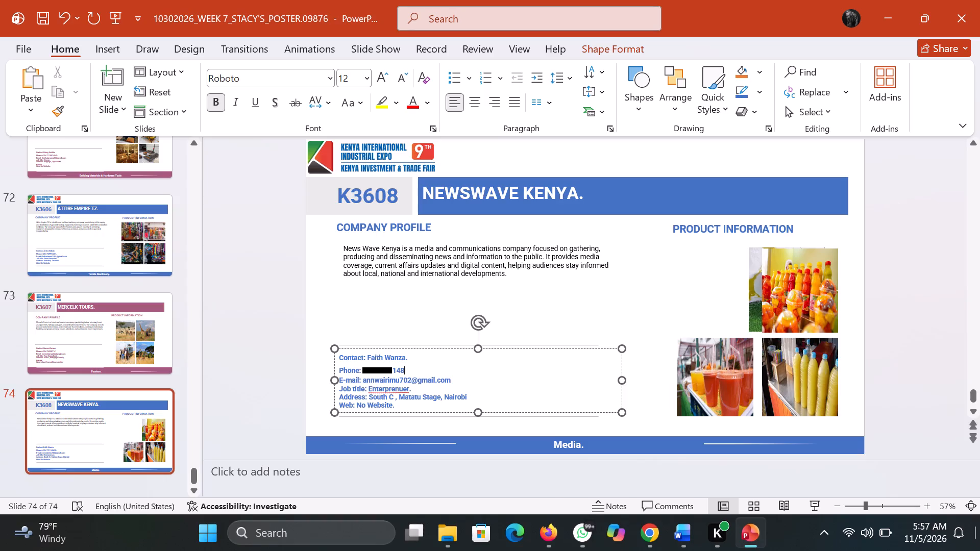
pyautogui.press('BackSpace')
pyautogui.press('BackSpace')
pyautogui.press('BackSpace')
pyautogui.press('BackSpace')
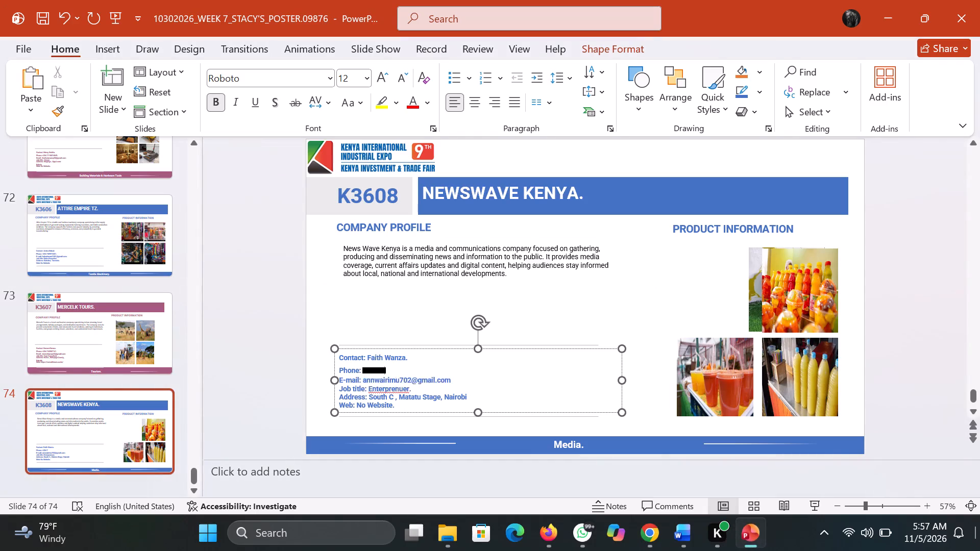
pyautogui.press('1')
pyautogui.write('829')
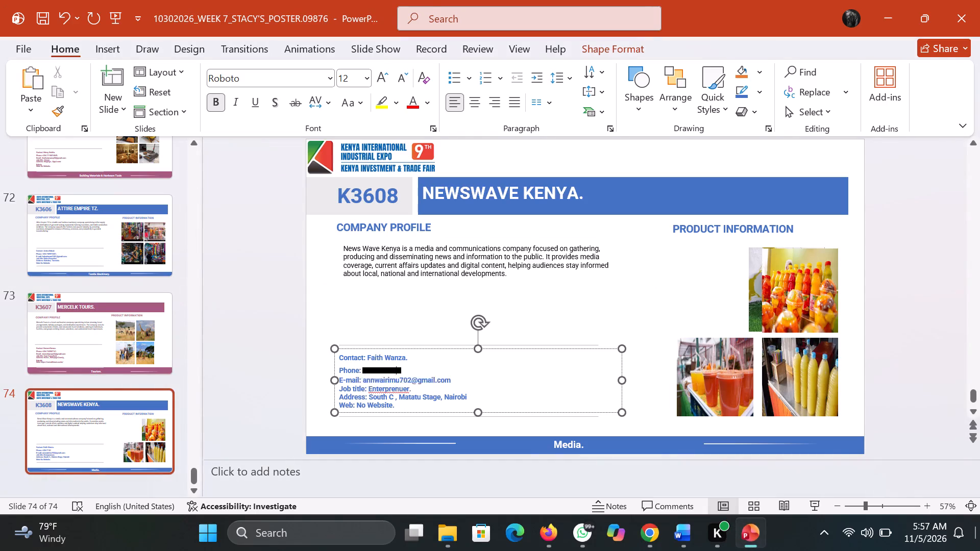
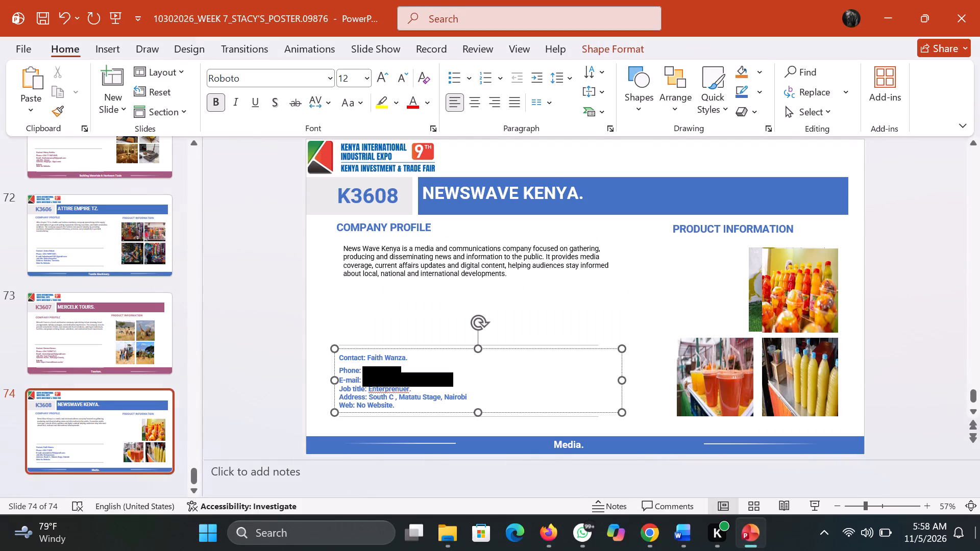
# Complete the contact person's number on the Phone line with its last digits and a full stop.
pyautogui.write('27')
pyautogui.write('96')
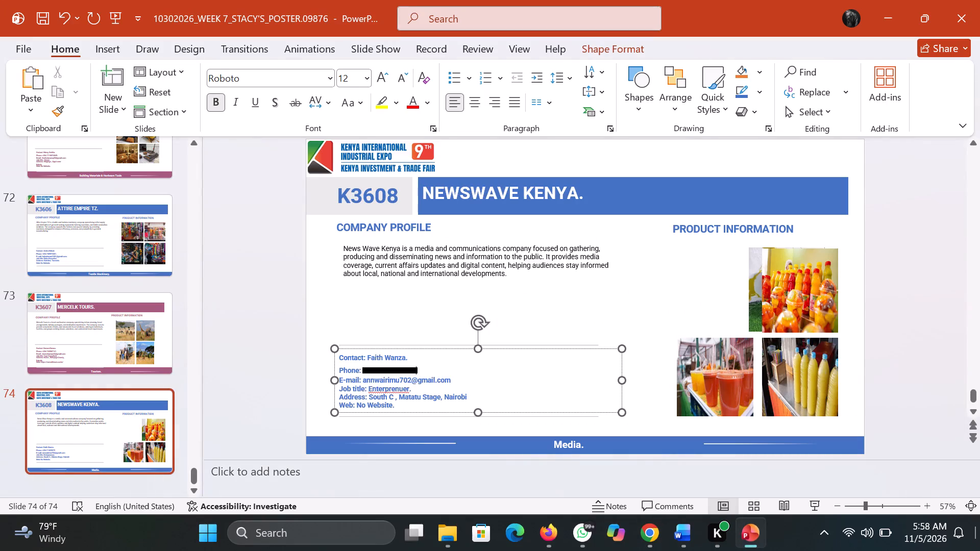
pyautogui.press('.')
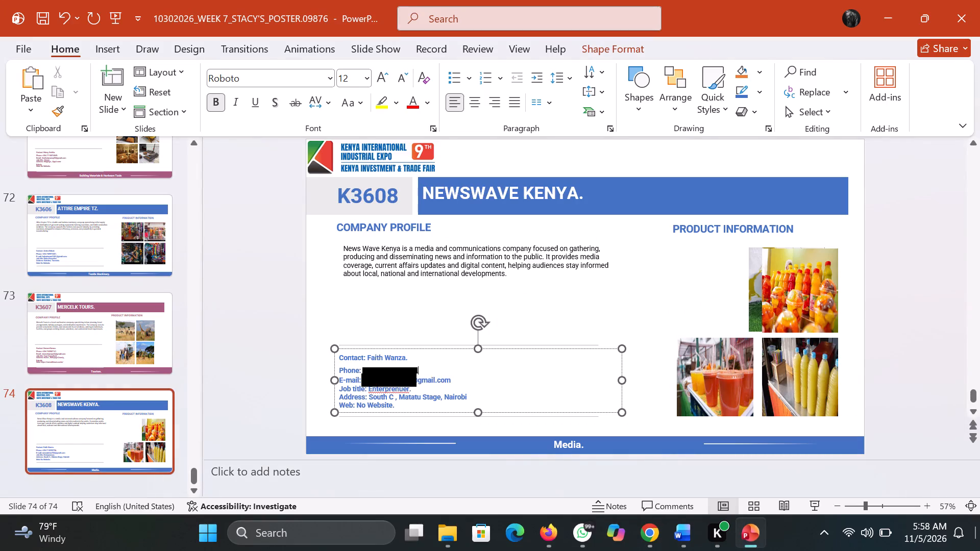
# Delete the previous contact's e-mail address from the E-mail line of the contact details, keeping the label.
pyautogui.click(451, 378)
pyautogui.press('BackSpace')
pyautogui.press('BackSpace')
pyautogui.press('BackSpace')
pyautogui.press('BackSpace')
pyautogui.press('BackSpace')
pyautogui.press('BackSpace')
pyautogui.press('BackSpace')
pyautogui.press('BackSpace')
pyautogui.press('BackSpace')
pyautogui.press('BackSpace')
pyautogui.press('BackSpace')
pyautogui.press('BackSpace')
pyautogui.press('BackSpace')
pyautogui.press('BackSpace')
pyautogui.press('BackSpace')
pyautogui.press('BackSpace')
pyautogui.press('BackSpace')
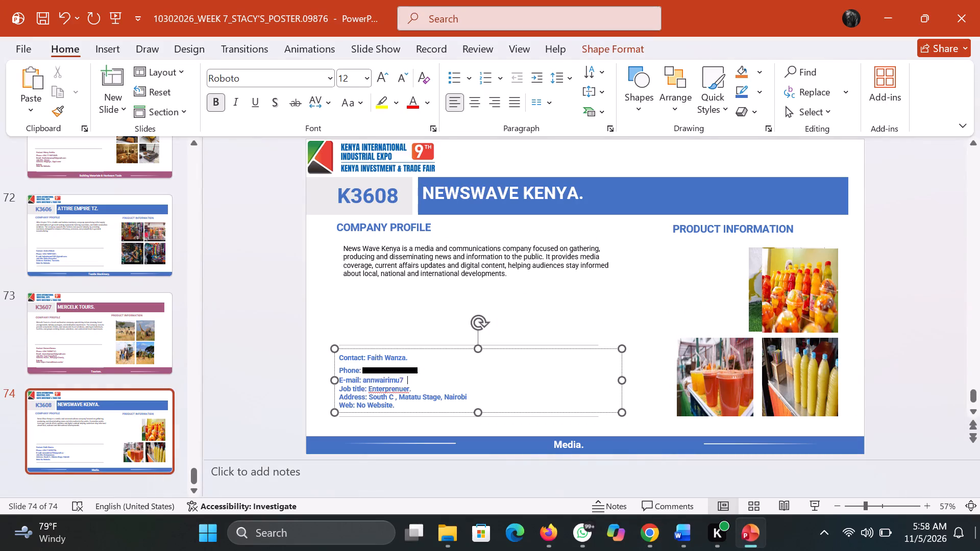
pyautogui.press('BackSpace')
pyautogui.press('BackSpace')
pyautogui.press('BackSpace')
pyautogui.press('BackSpace')
pyautogui.press('BackSpace')
pyautogui.press('BackSpace')
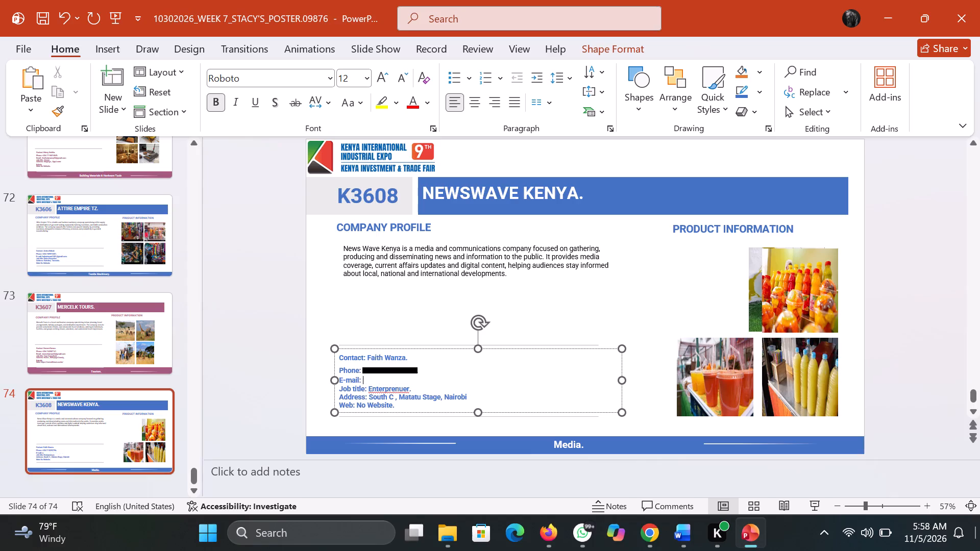
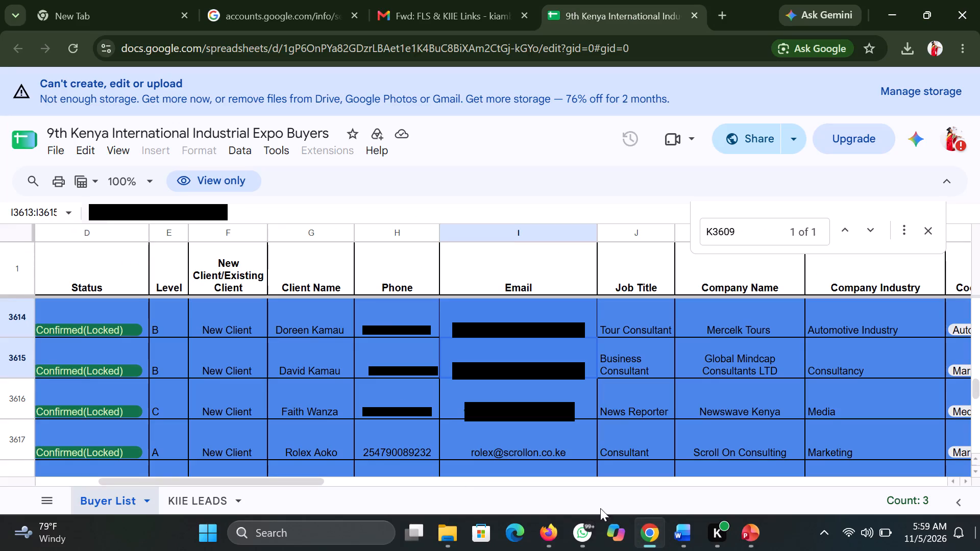
# In the PowerPoint poster, enter the contact person's e-mail address on the E-mail line, ending with a full stop.
pyautogui.click(751, 532)
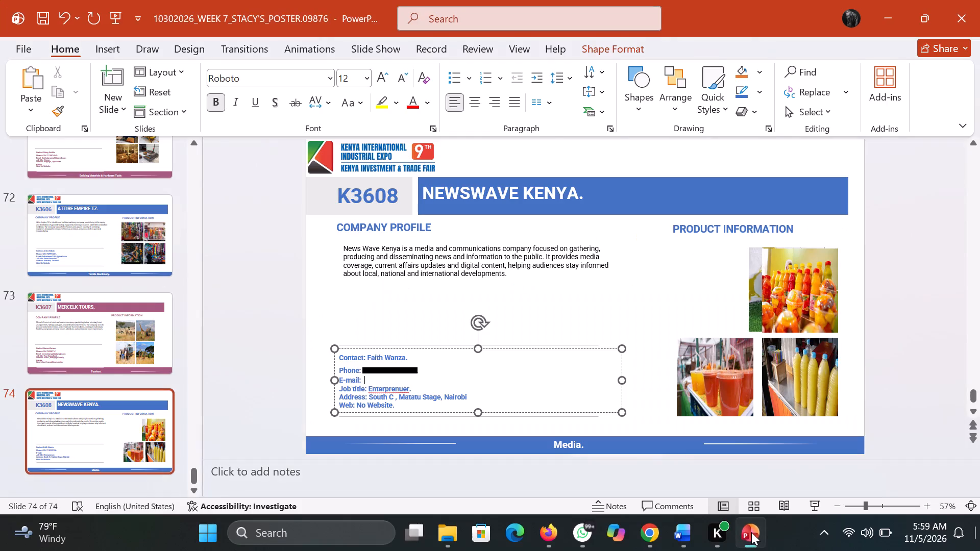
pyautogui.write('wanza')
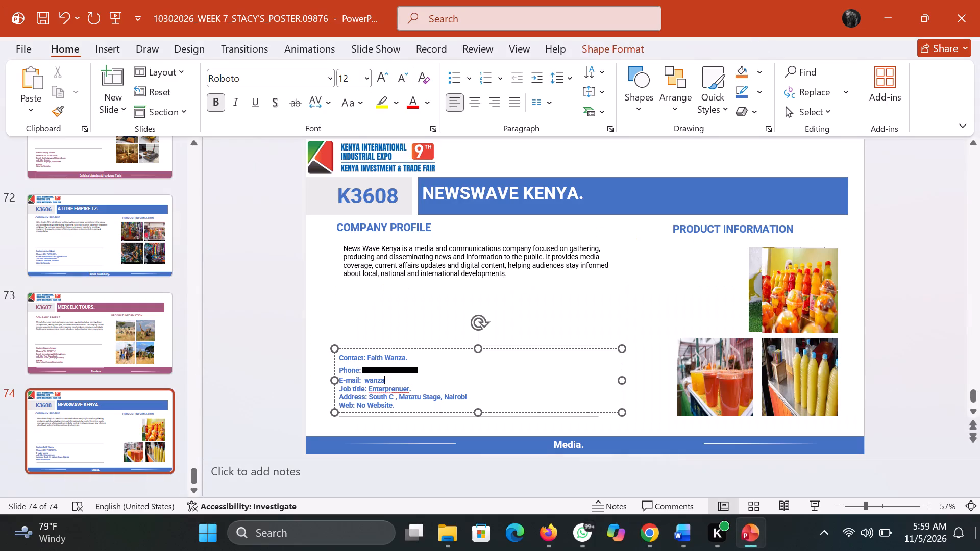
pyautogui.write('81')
# Complete the contact person's e-mail address on the E-mail line with its remaining characters and domain, ending with a full stop.
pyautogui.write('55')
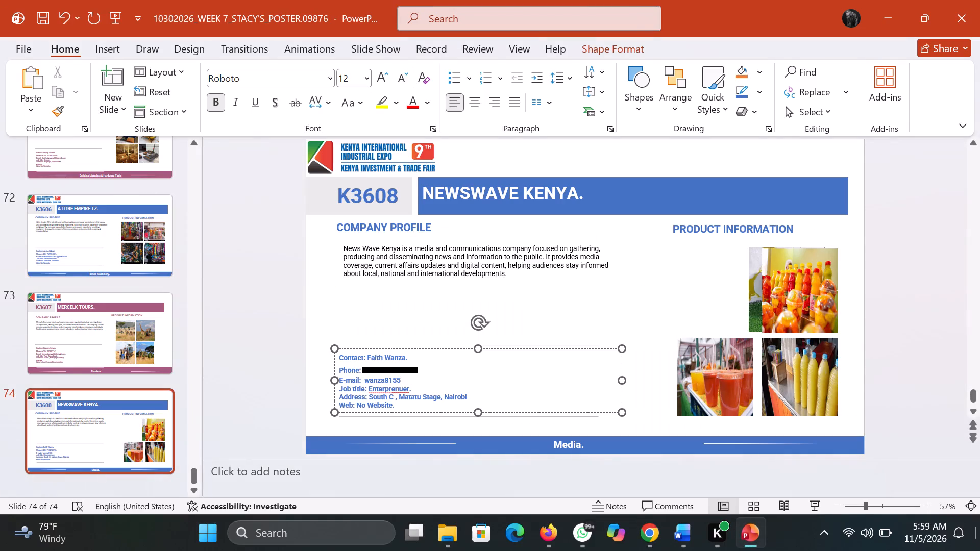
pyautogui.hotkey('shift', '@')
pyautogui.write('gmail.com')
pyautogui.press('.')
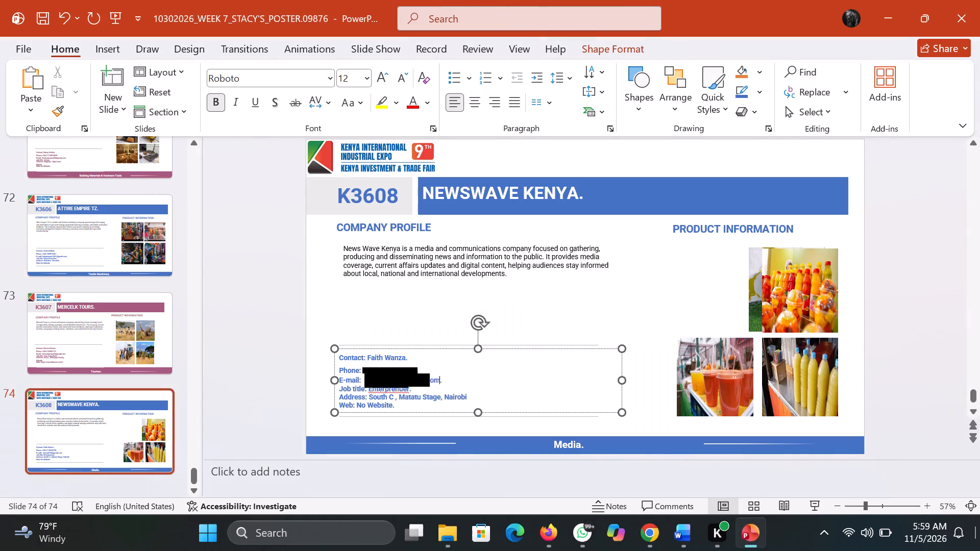
# Delete the job title "Enterprenuer." from the Job title line of the contact details, keeping the label.
pyautogui.click(416, 387)
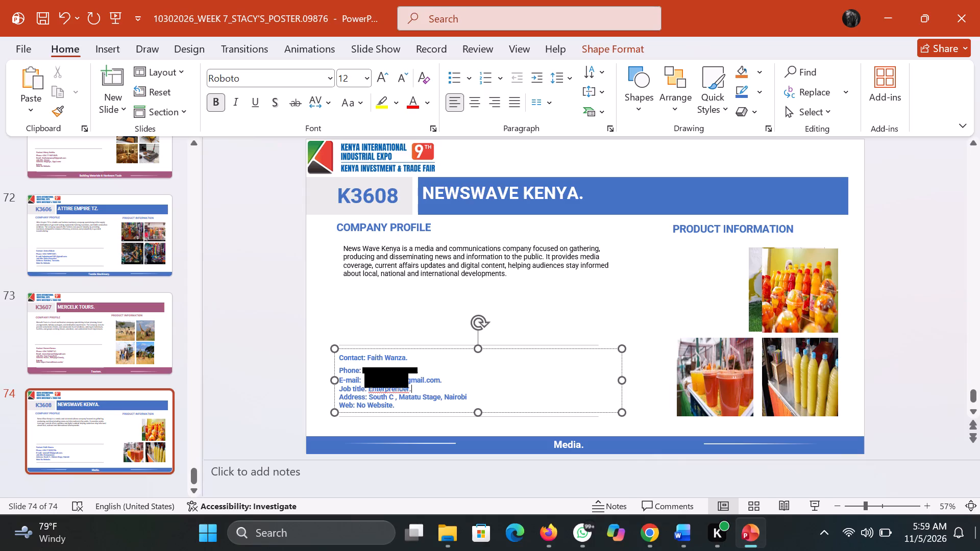
pyautogui.press('BackSpace')
pyautogui.press('BackSpace')
pyautogui.press('BackSpace')
pyautogui.press('BackSpace')
pyautogui.press('BackSpace')
pyautogui.press('BackSpace')
pyautogui.press('BackSpace')
pyautogui.press('BackSpace')
pyautogui.press('BackSpace')
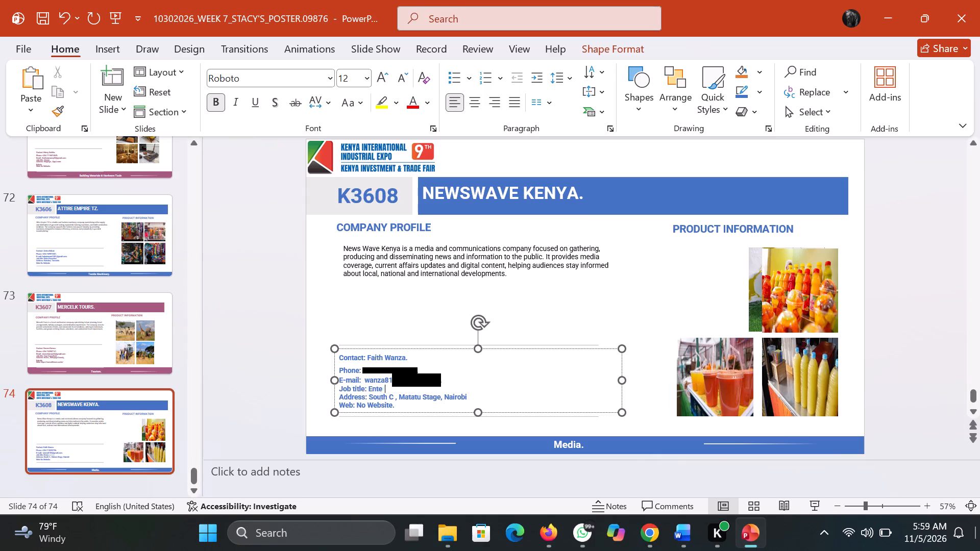
pyautogui.press('BackSpace')
pyautogui.press('BackSpace')
pyautogui.press('BackSpace')
pyautogui.press('BackSpace')
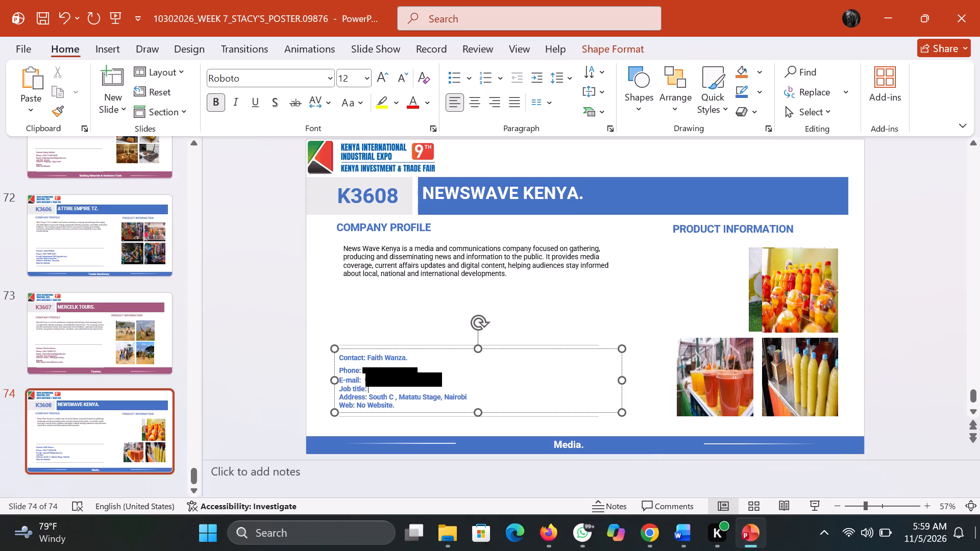
# Remove the extra space between the E-mail label and the address.
pyautogui.click(366, 380)
pyautogui.press('BackSpace')
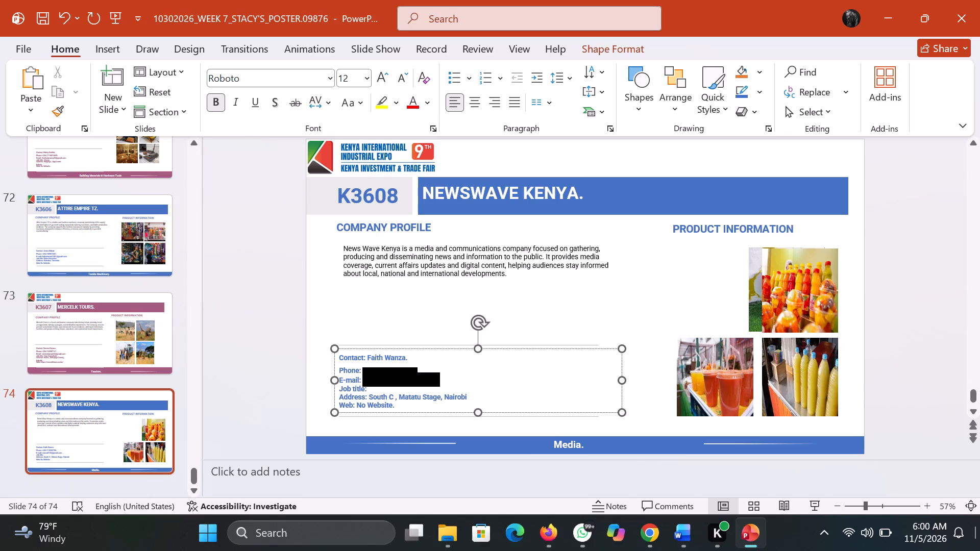
# Place the text cursor after the Job title label in the contact details.
pyautogui.click(378, 389)
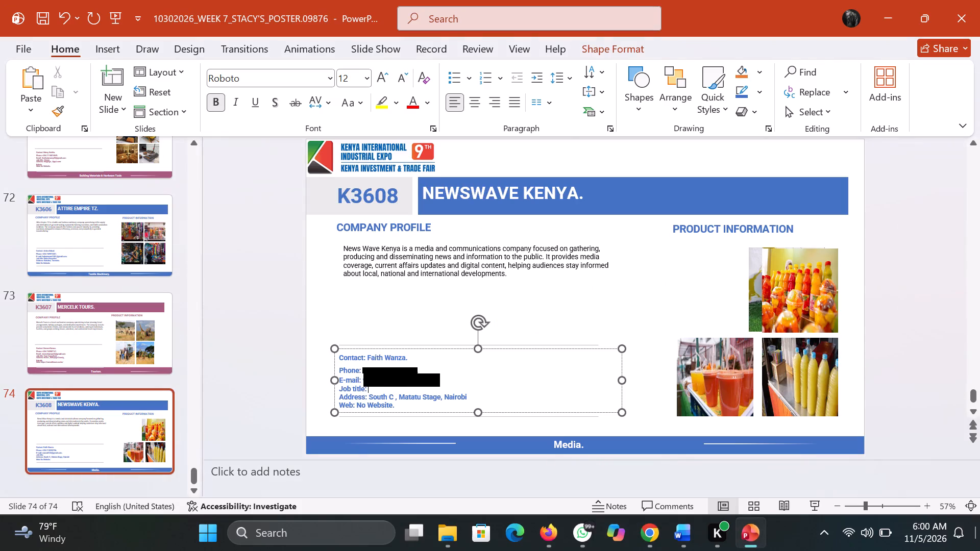
# Replace the job title in the contact details with "News Reporter.".
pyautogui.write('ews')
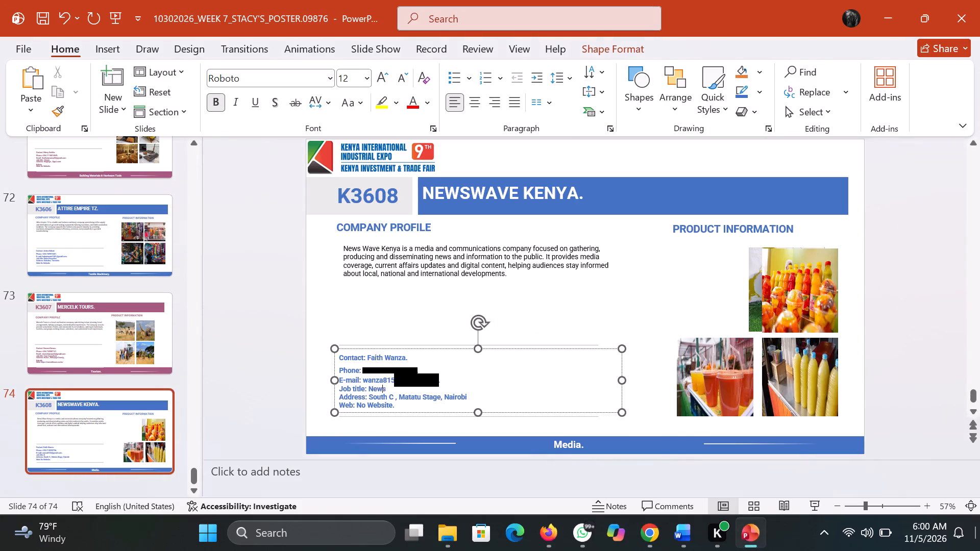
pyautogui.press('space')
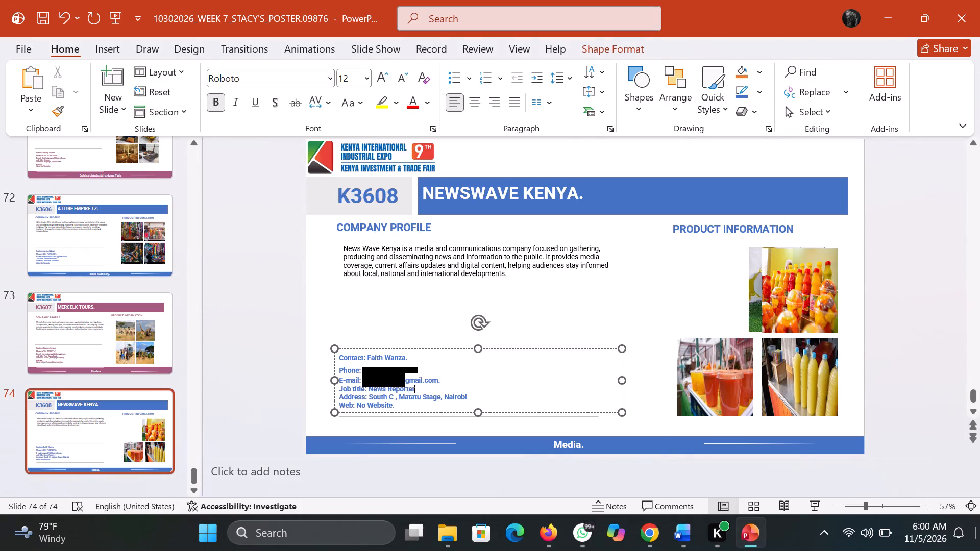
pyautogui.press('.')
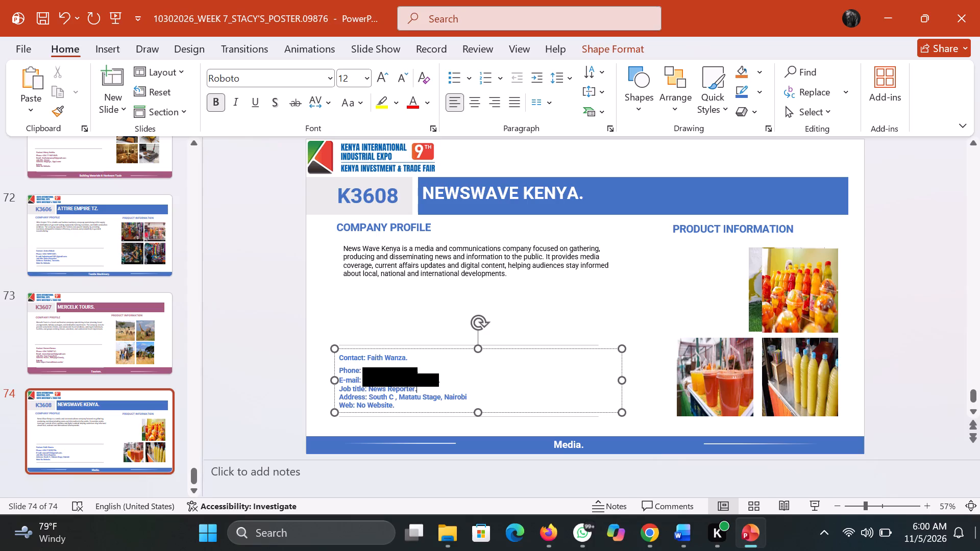
# Replace the South C address in the contact details with "Online based.".
pyautogui.click(466, 395)
pyautogui.press('BackSpace')
pyautogui.press('BackSpace')
pyautogui.press('BackSpace')
pyautogui.press('BackSpace')
pyautogui.press('BackSpace')
pyautogui.press('BackSpace')
pyautogui.press('BackSpace')
pyautogui.press('BackSpace')
pyautogui.press('BackSpace')
pyautogui.press('BackSpace')
pyautogui.press('BackSpace')
pyautogui.press('BackSpace')
pyautogui.press('BackSpace')
pyautogui.press('BackSpace')
pyautogui.press('BackSpace')
pyautogui.press('BackSpace')
pyautogui.press('BackSpace')
pyautogui.press('BackSpace')
pyautogui.press('BackSpace')
pyautogui.press('BackSpace')
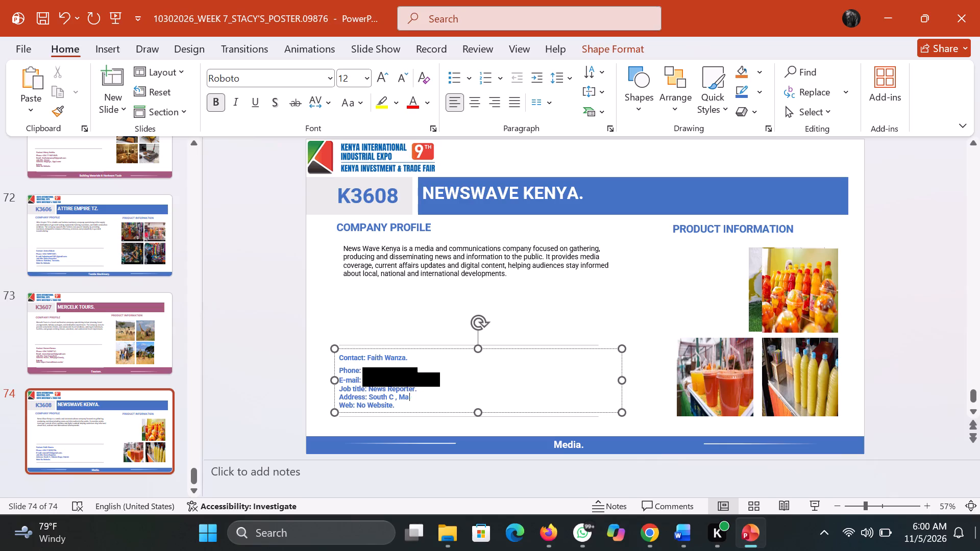
pyautogui.press('BackSpace')
pyautogui.press('BackSpace')
pyautogui.press('BackSpace')
pyautogui.press('BackSpace')
pyautogui.press('BackSpace')
pyautogui.press('BackSpace')
pyautogui.press('BackSpace')
pyautogui.press('BackSpace')
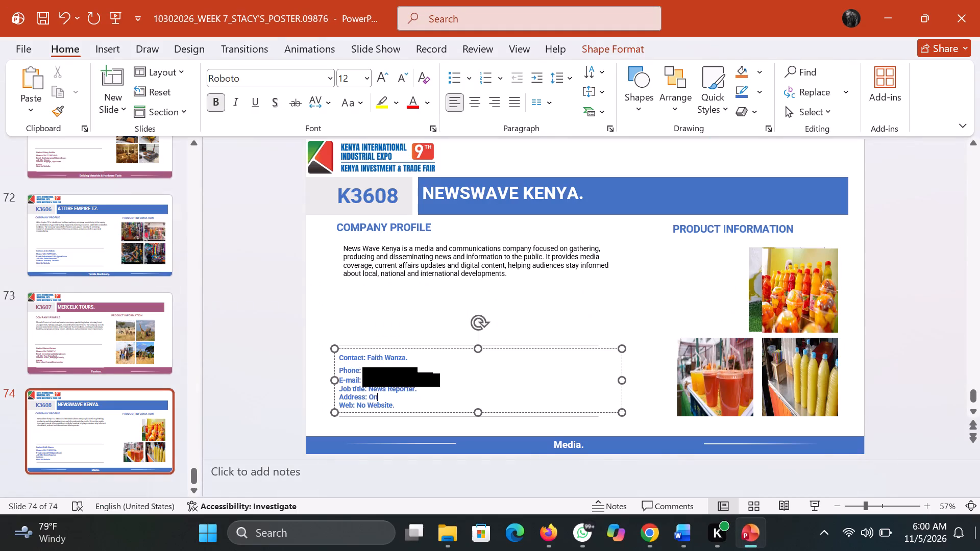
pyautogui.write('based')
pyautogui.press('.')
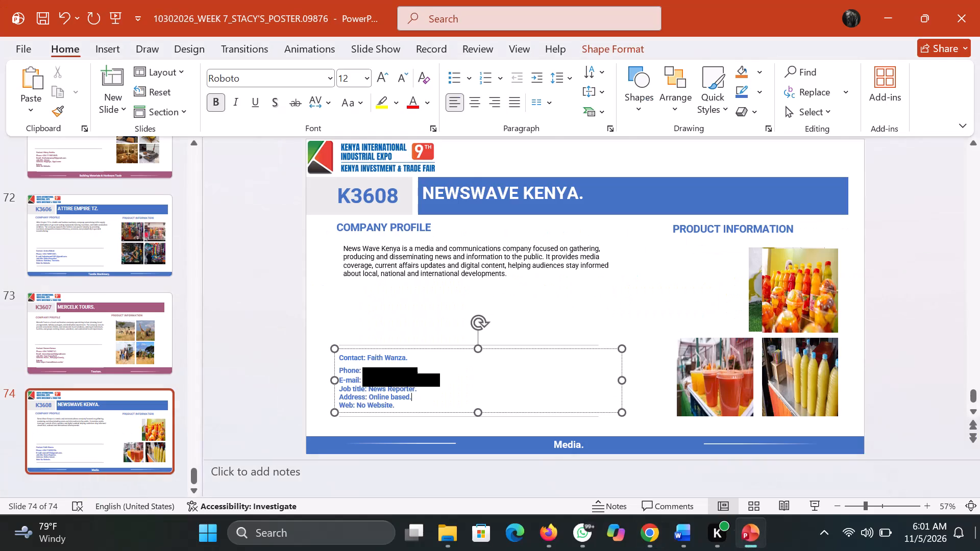
pyautogui.click(542, 316)
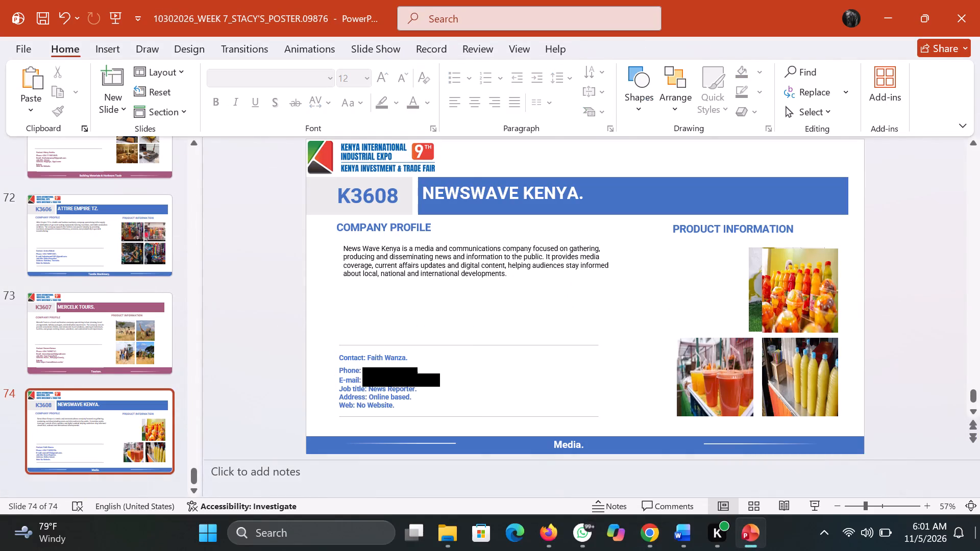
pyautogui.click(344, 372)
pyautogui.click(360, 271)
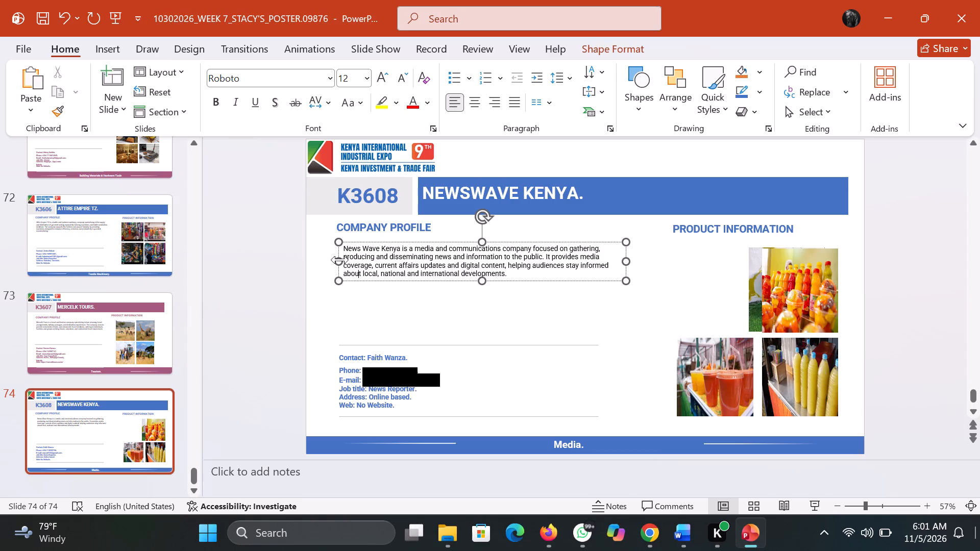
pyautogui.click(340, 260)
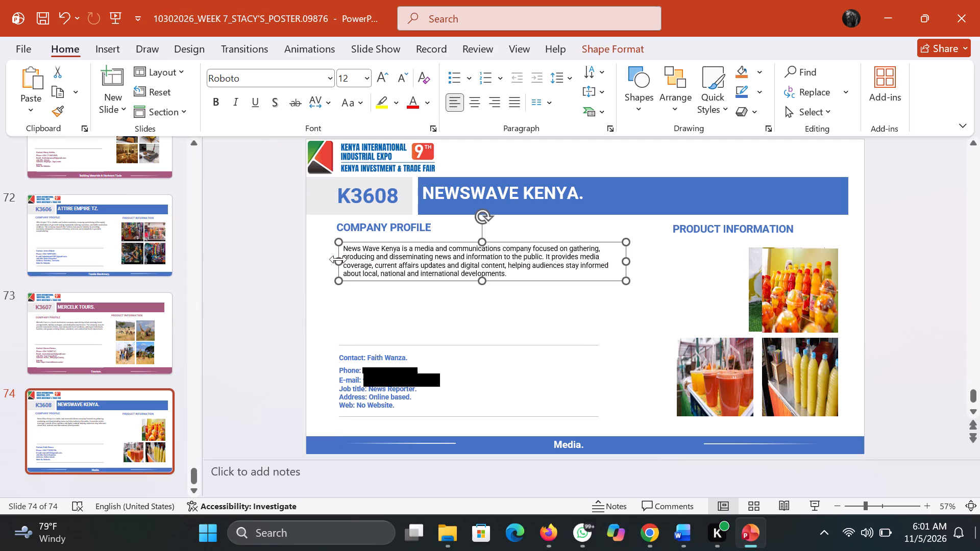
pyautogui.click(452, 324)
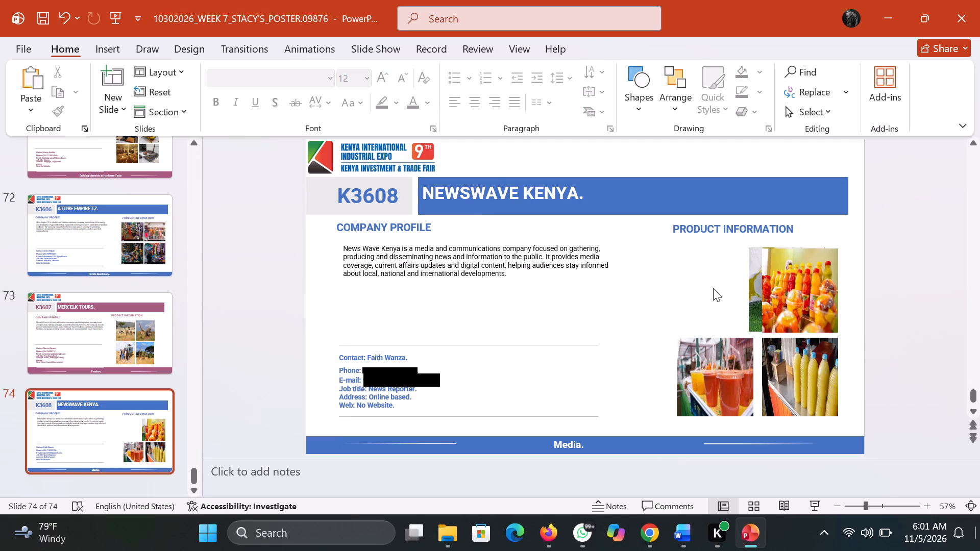
# Delete all four old juice product pictures under PRODUCT INFORMATION, including the one hidden behind another.
pyautogui.click(778, 290)
pyautogui.press('BackSpace')
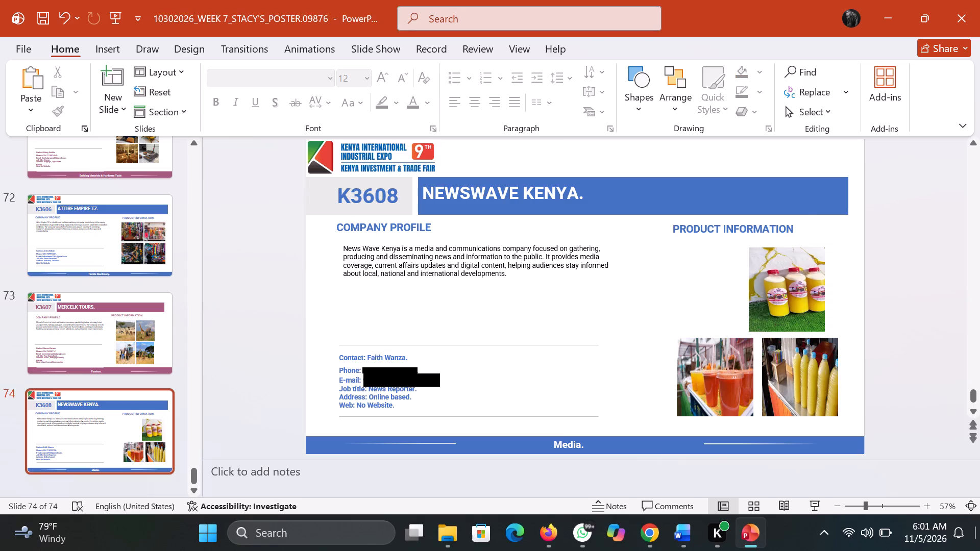
pyautogui.click(720, 383)
pyautogui.press('BackSpace')
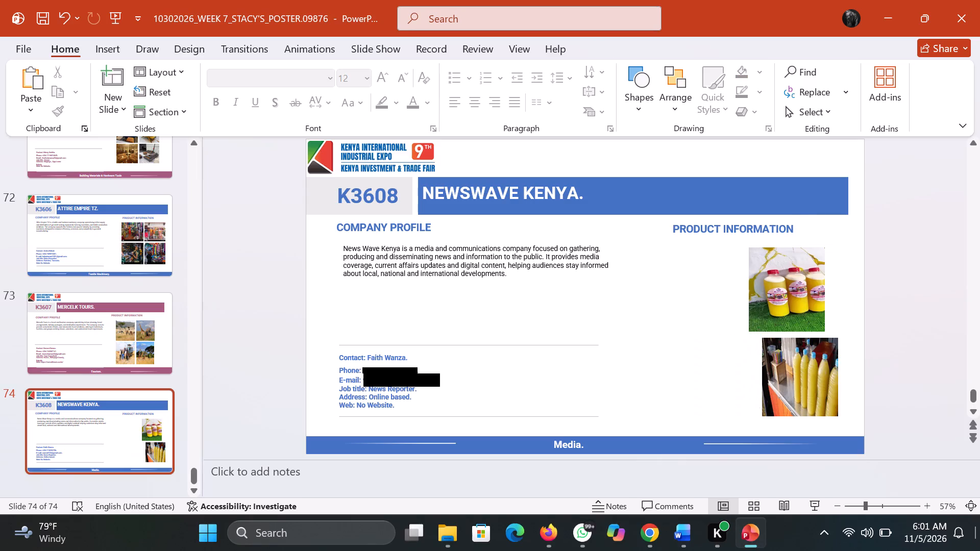
pyautogui.click(792, 313)
pyautogui.press('BackSpace')
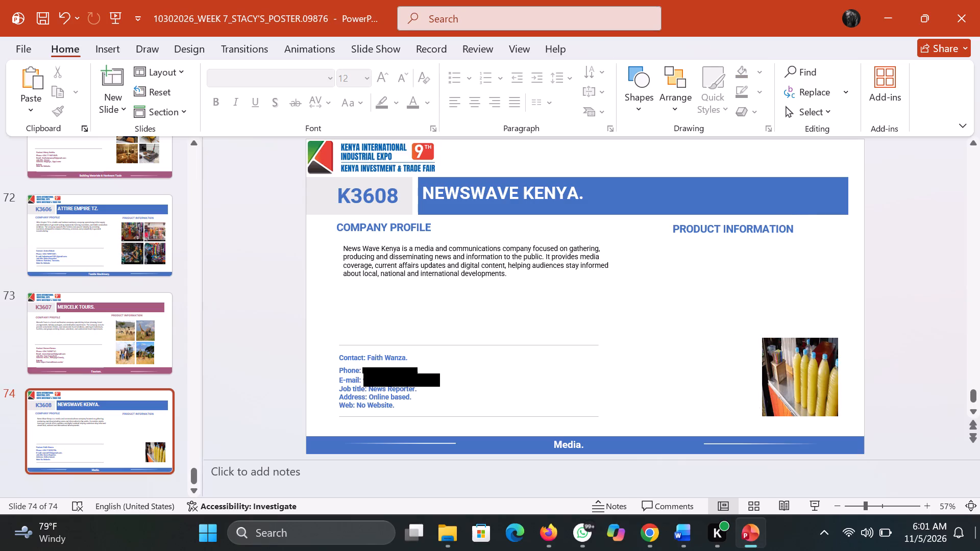
pyautogui.click(826, 350)
pyautogui.press('BackSpace')
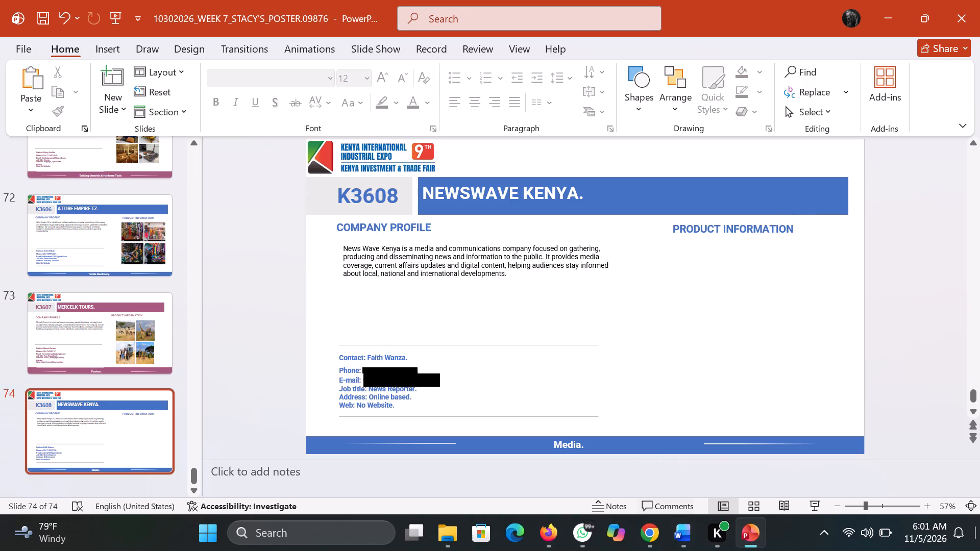
# In a new Chrome tab, search for "Newswave Kenya logo" and show the image results.
pyautogui.click(651, 533)
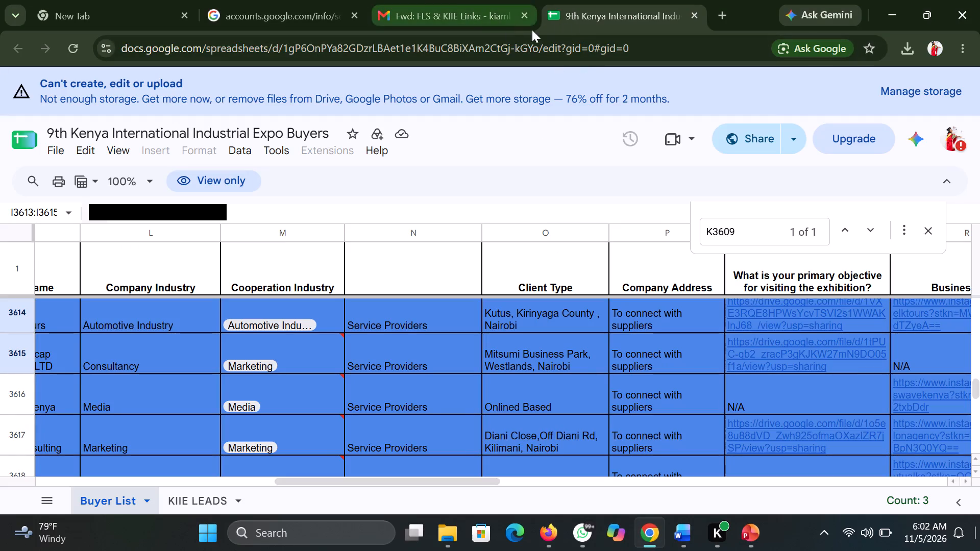
pyautogui.click(726, 11)
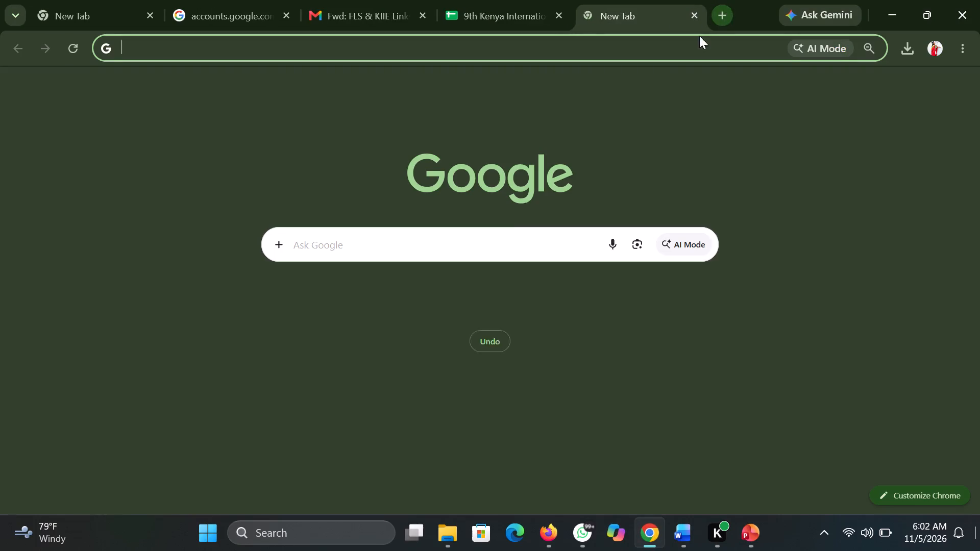
pyautogui.click(471, 239)
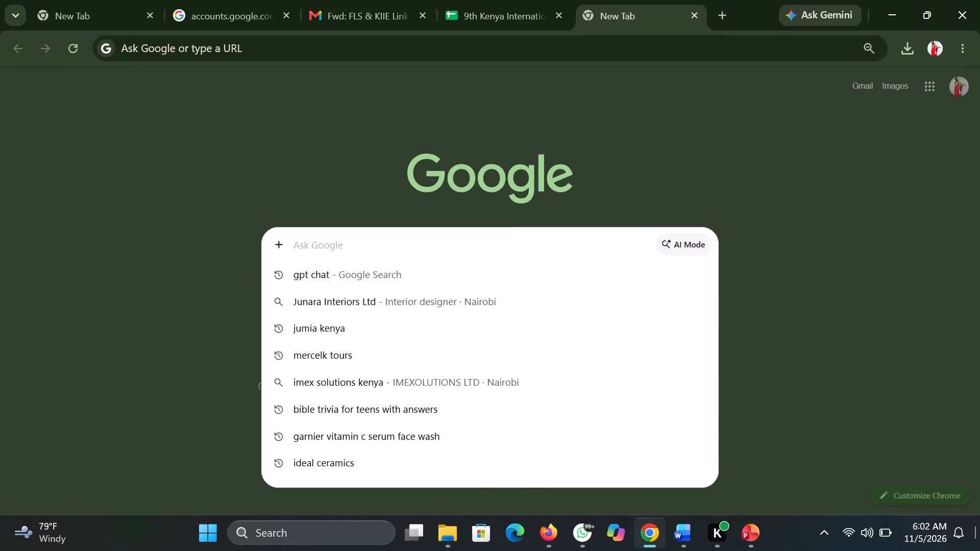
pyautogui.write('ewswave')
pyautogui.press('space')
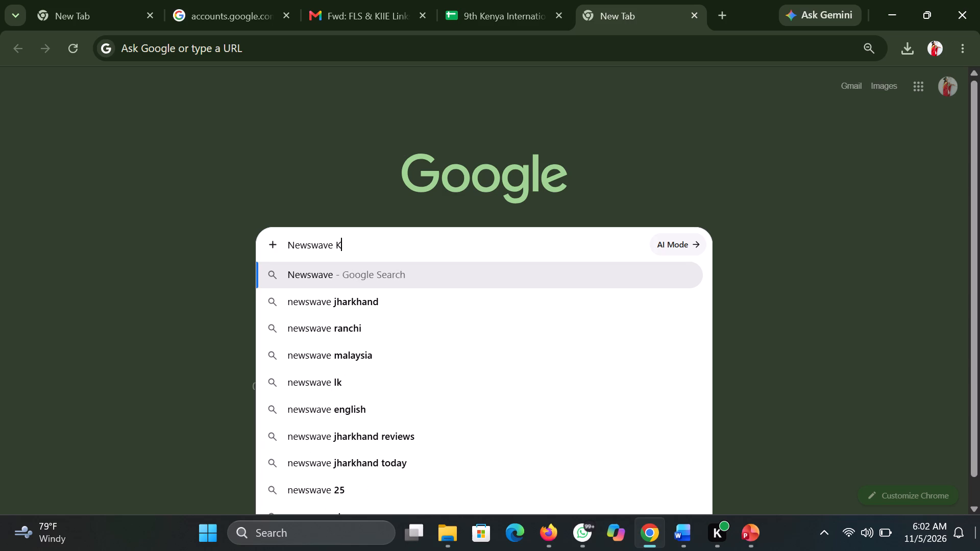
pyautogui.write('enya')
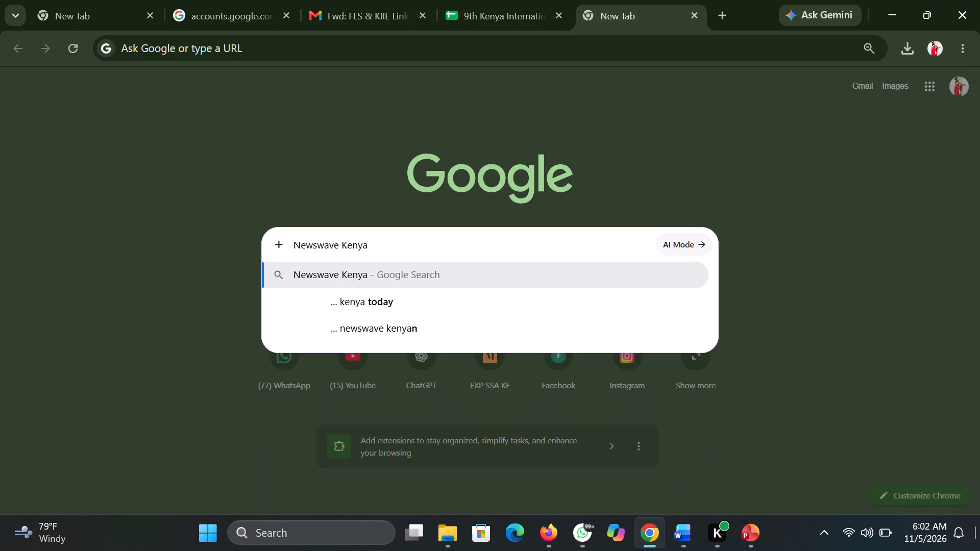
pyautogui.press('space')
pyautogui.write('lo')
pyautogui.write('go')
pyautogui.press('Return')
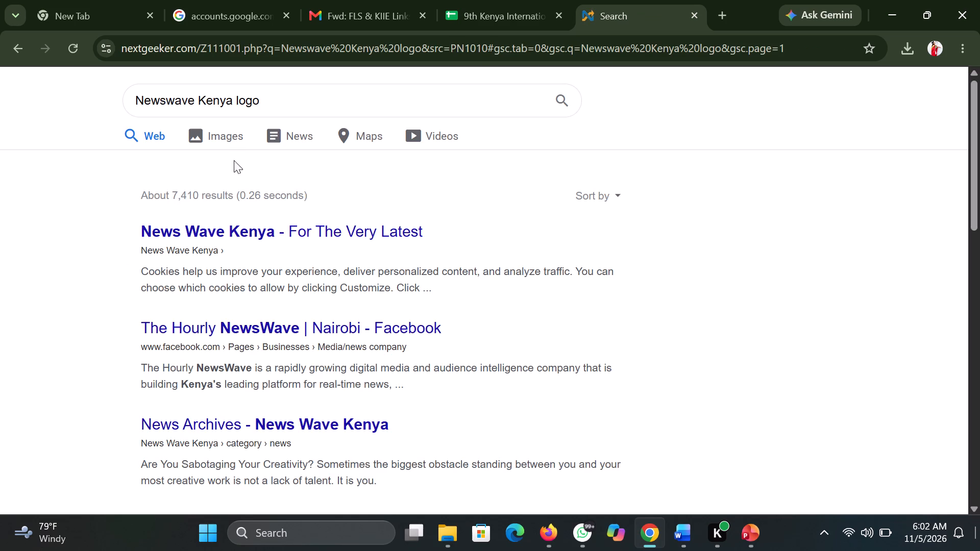
pyautogui.click(225, 136)
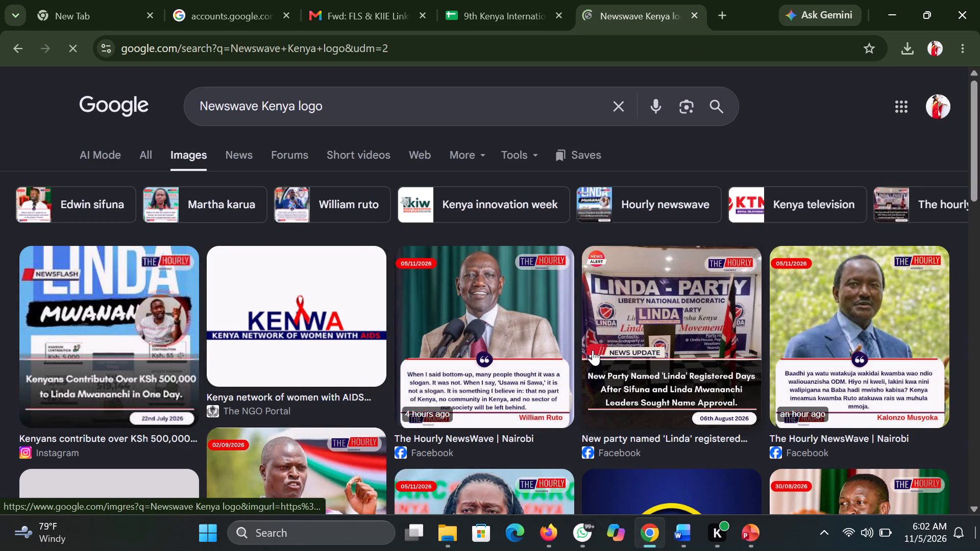
# Change the image search to "Newswave Kenya images" and browse the results for a suitable newspaper picture.
pyautogui.click(369, 100)
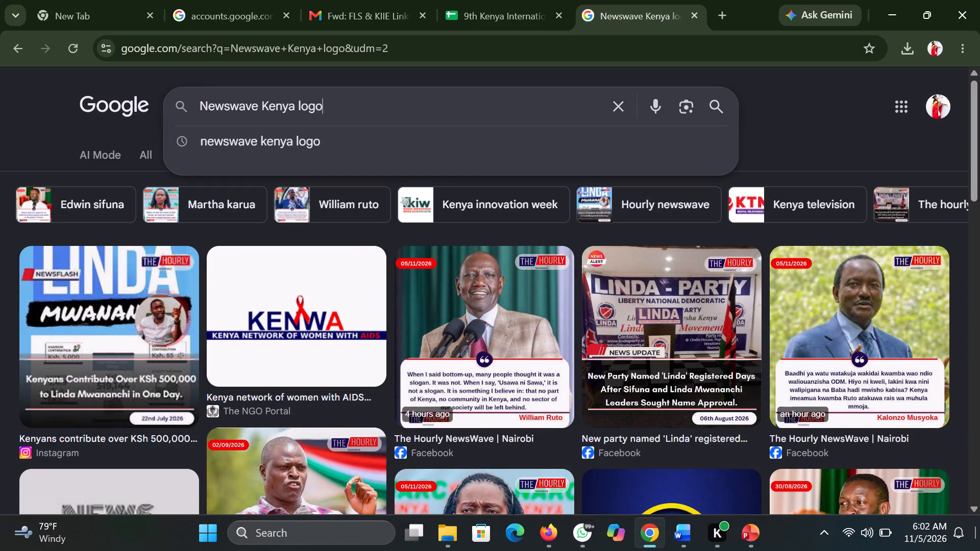
pyautogui.press('BackSpace')
pyautogui.press('BackSpace')
pyautogui.press('BackSpace')
pyautogui.press('BackSpace')
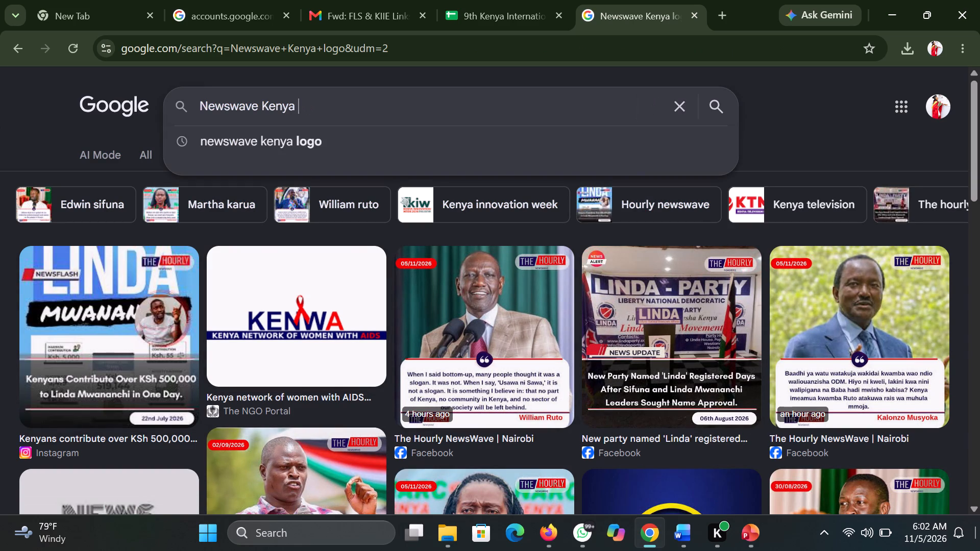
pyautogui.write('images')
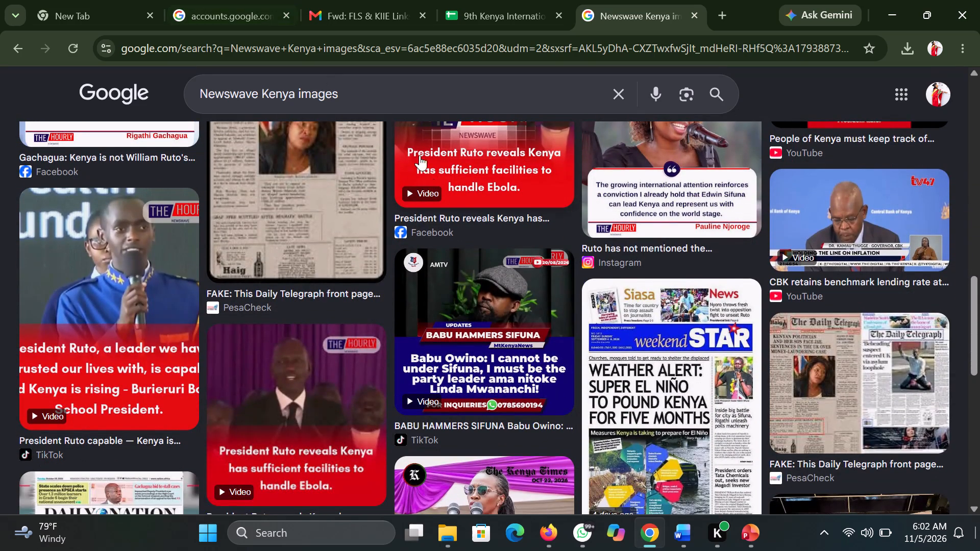
# Copy the Weekend Star front-page image from the results and paste it onto slide 74 in PowerPoint.
pyautogui.rightClick(609, 372)
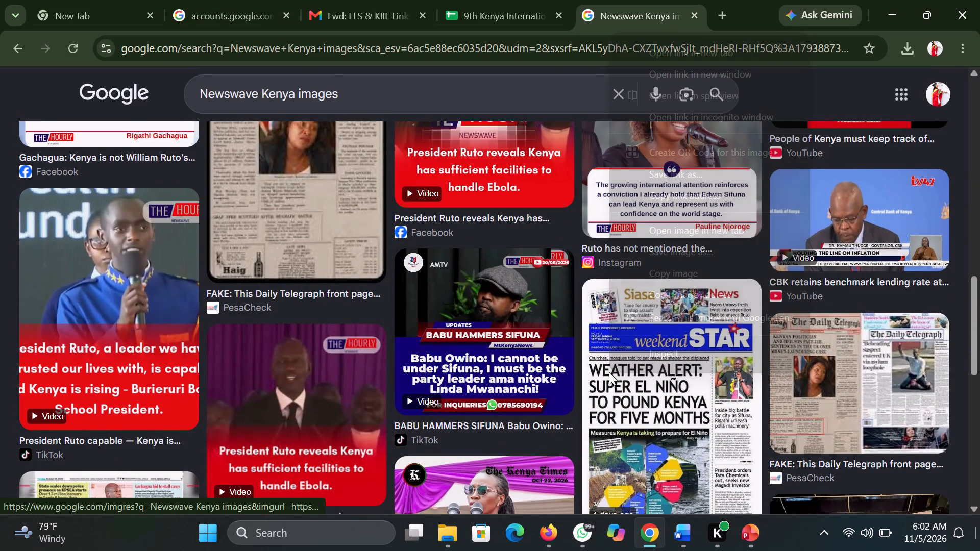
pyautogui.click(683, 270)
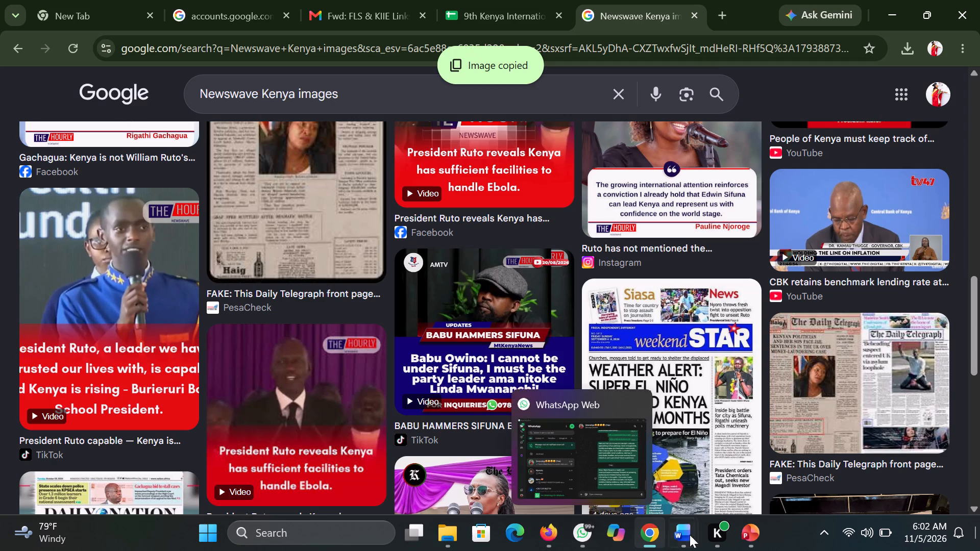
pyautogui.click(753, 539)
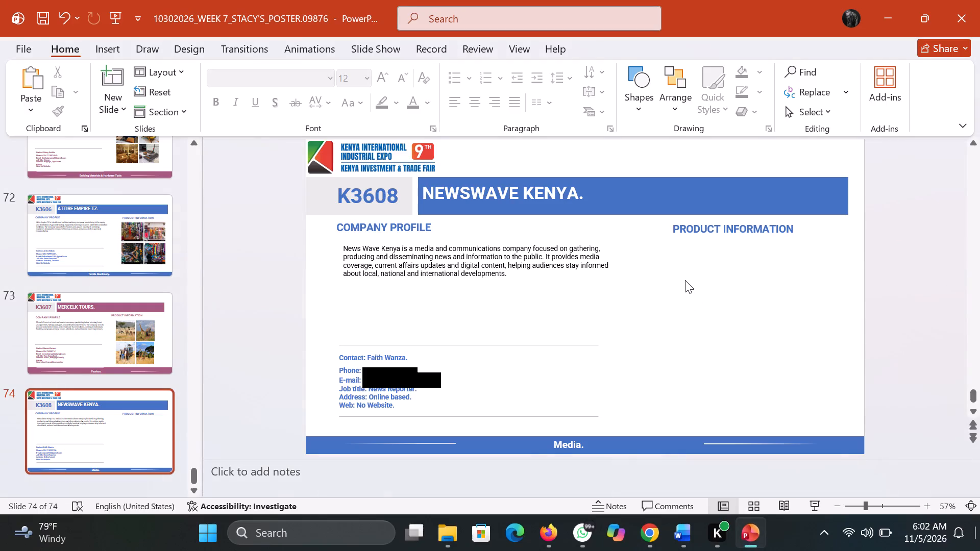
pyautogui.click(684, 278)
pyautogui.hotkey('ctrl', 'v')
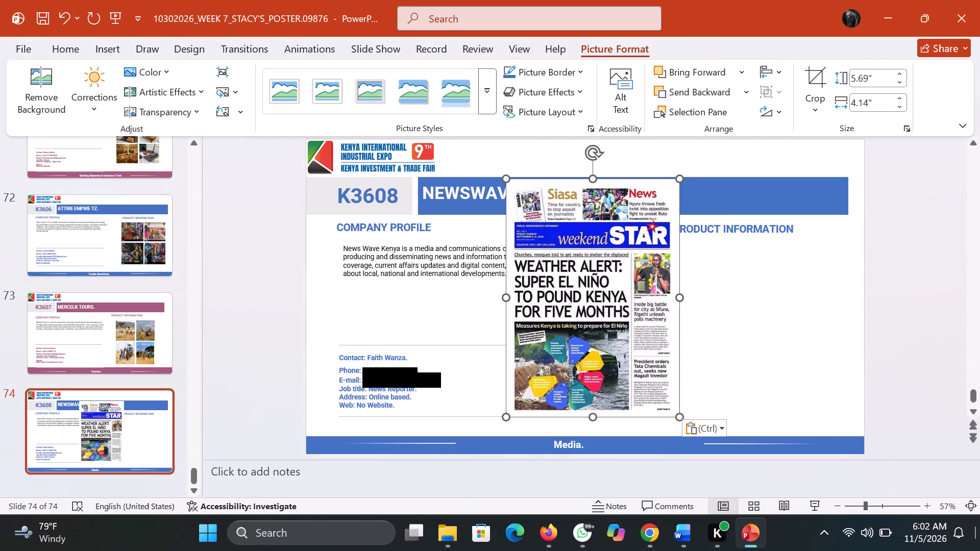
# Shrink the newspaper picture to about 3.92" high by 2.85" wide and place it just below the PRODUCT INFORMATION heading.
pyautogui.moveTo(678, 178); pyautogui.dragTo(624, 343)
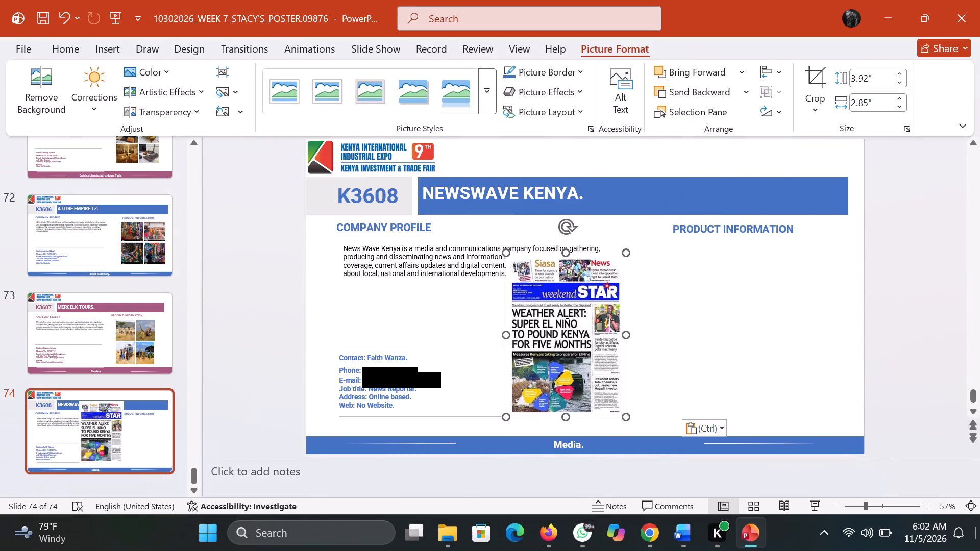
pyautogui.moveTo(573, 328); pyautogui.dragTo(717, 315)
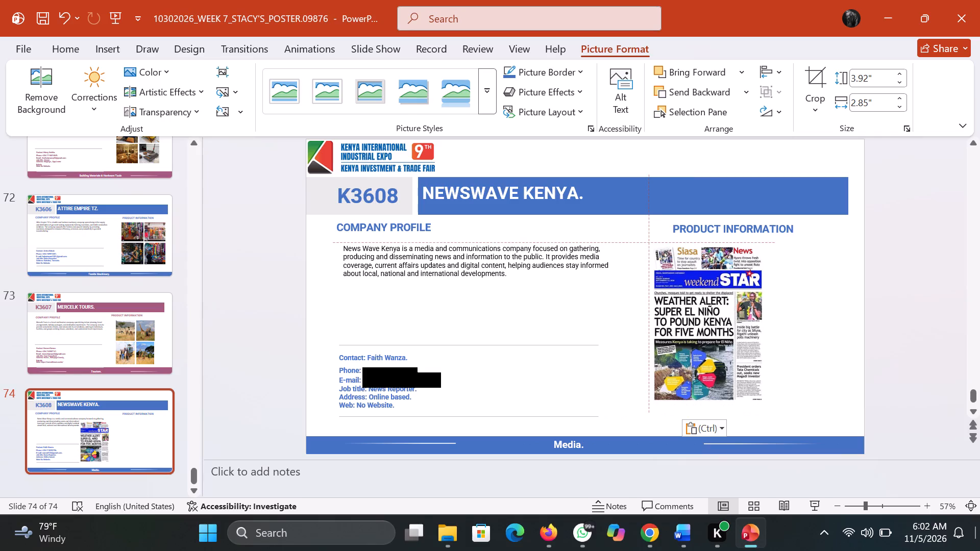
pyautogui.moveTo(717, 315); pyautogui.dragTo(717, 312)
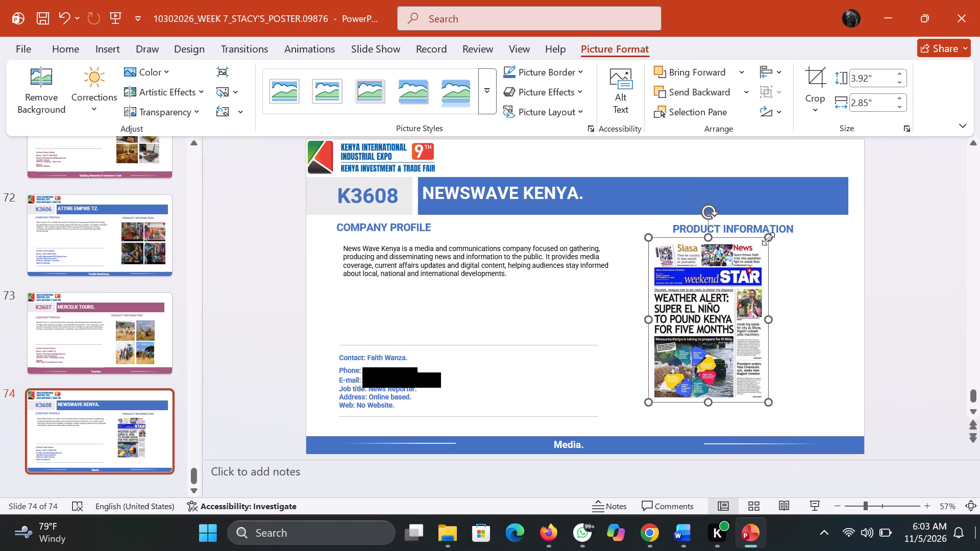
# Resize the newspaper picture to about 1.73" high by 2.21" wide and place it just below the PRODUCT INFORMATION heading.
pyautogui.moveTo(768, 237); pyautogui.dragTo(741, 342)
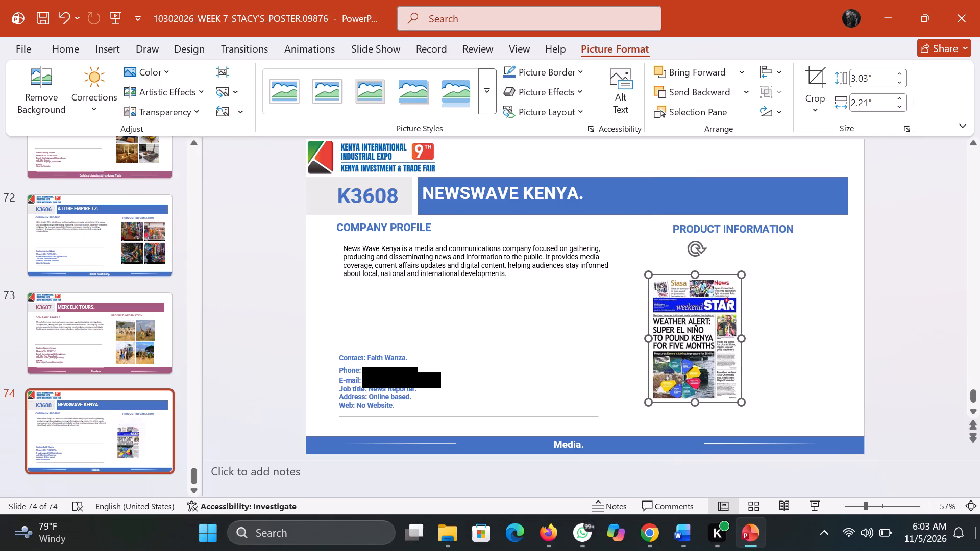
pyautogui.moveTo(691, 335); pyautogui.dragTo(706, 304)
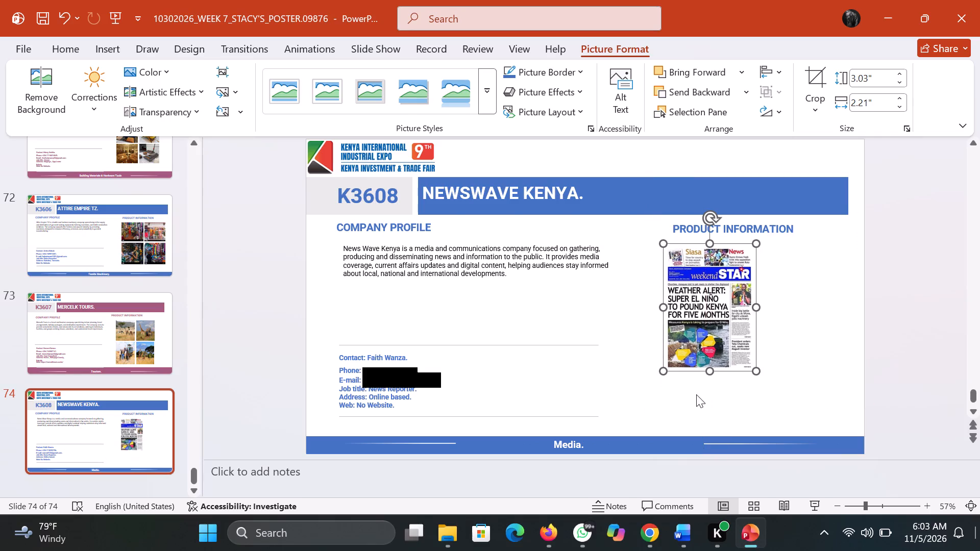
pyautogui.moveTo(710, 370); pyautogui.dragTo(716, 316)
pyautogui.moveTo(711, 278); pyautogui.dragTo(717, 277)
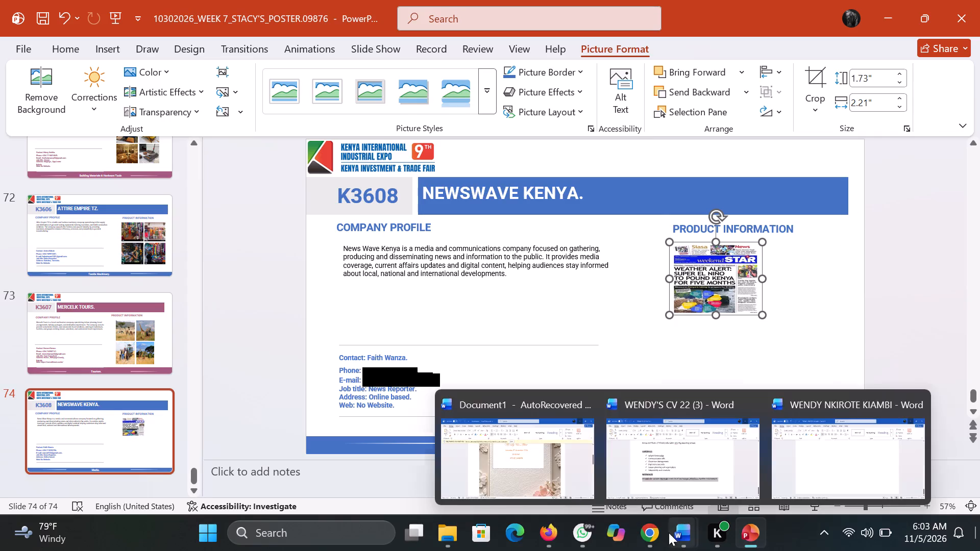
# In Chrome's Newswave Kenya image results, copy The Hourly picture of the speaker in the blue uniform and return to slide 74 in PowerPoint.
pyautogui.click(648, 532)
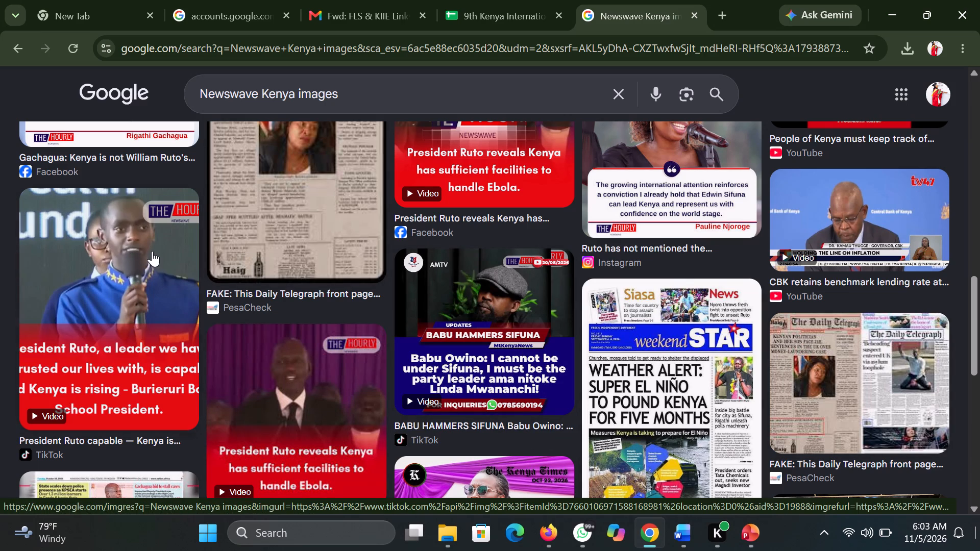
pyautogui.click(121, 254)
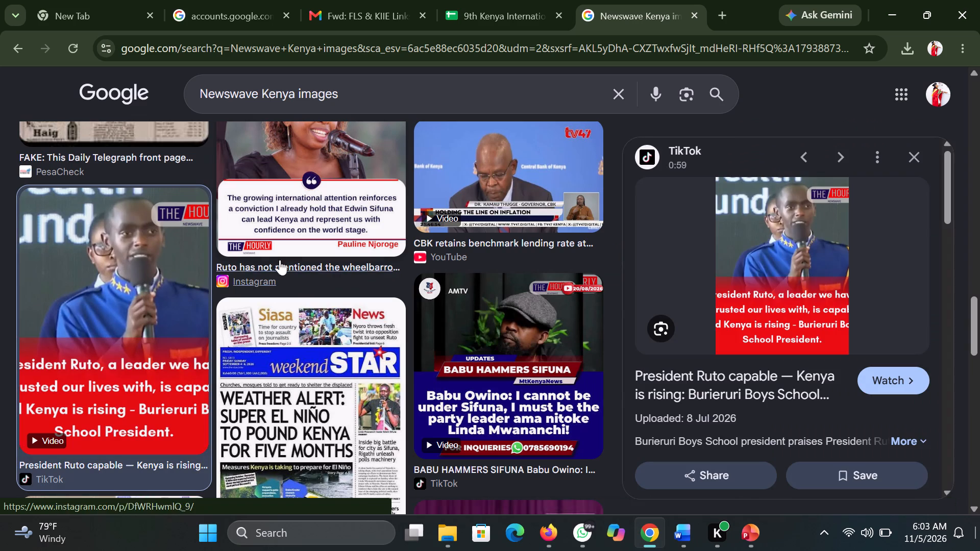
pyautogui.rightClick(141, 296)
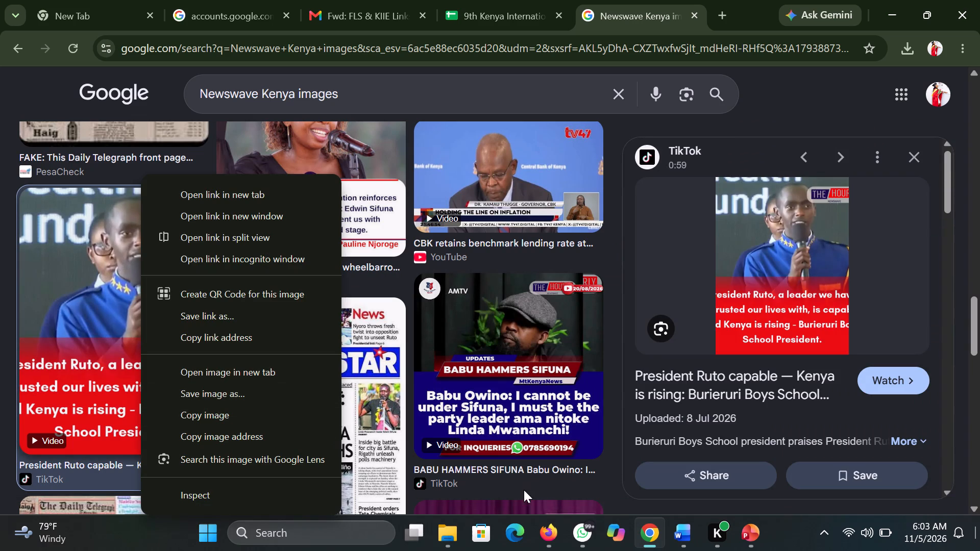
pyautogui.click(213, 423)
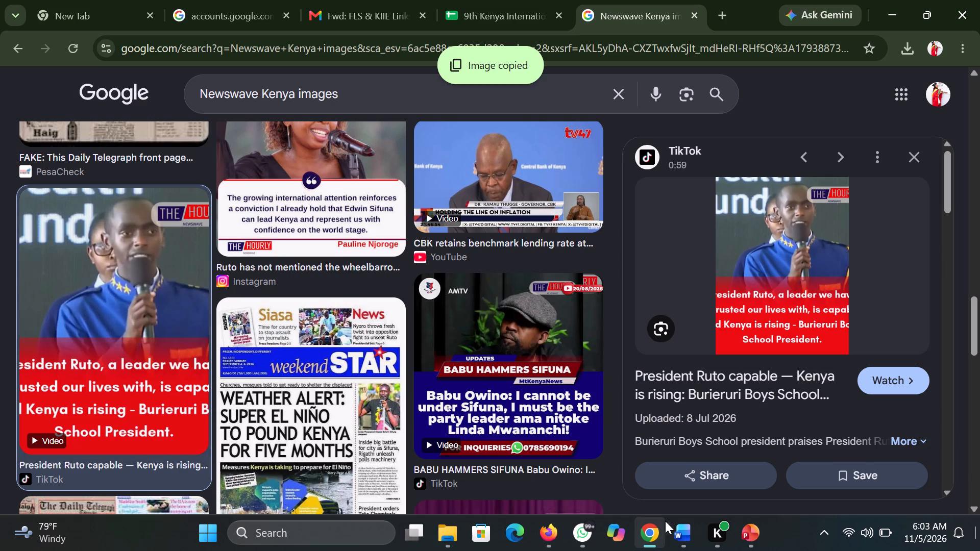
pyautogui.click(739, 533)
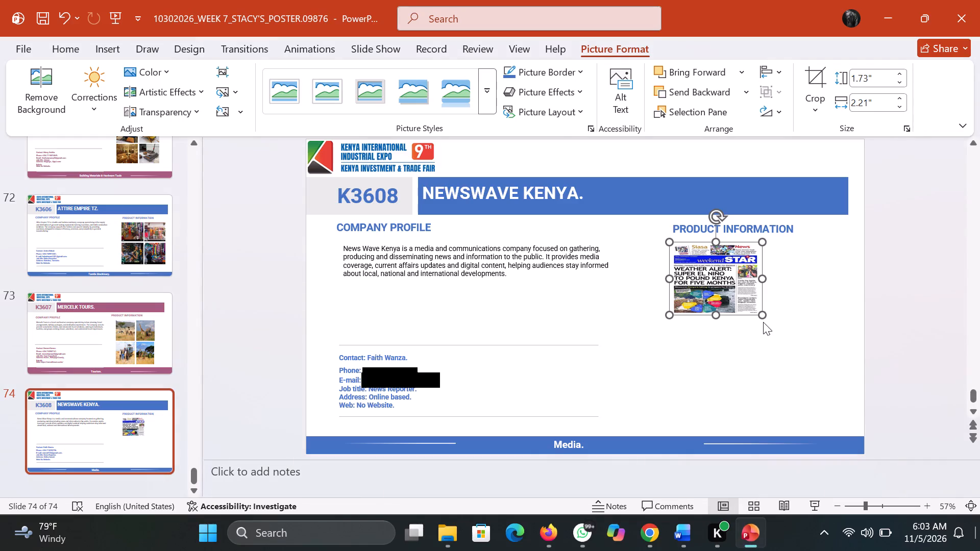
# Shrink the newspaper picture to about 1.55" high by 1.97" wide.
pyautogui.moveTo(759, 313); pyautogui.dragTo(741, 307)
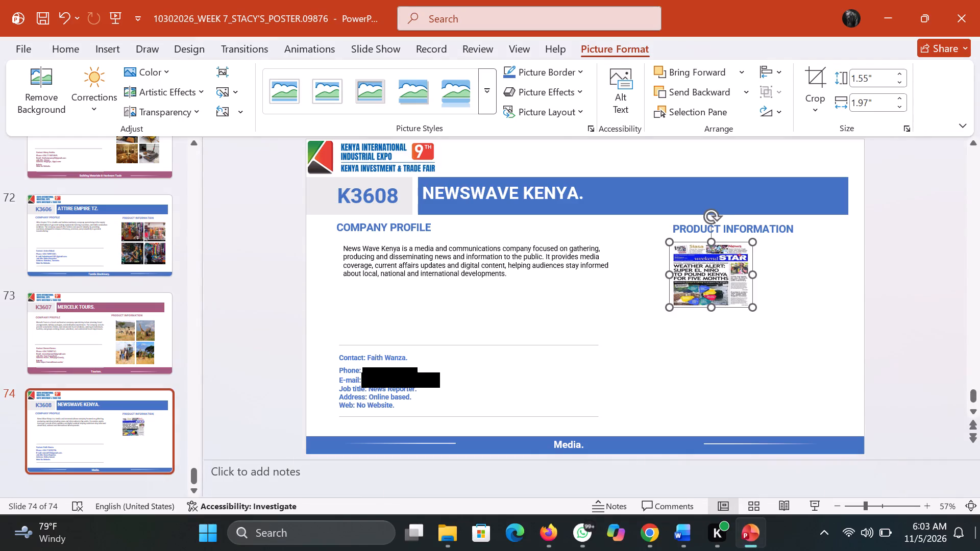
# Paste the copied speaker picture onto slide 74, shrink it to about 2.27" by 1.7", and place it right beside the newspaper picture.
pyautogui.click(777, 281)
pyautogui.hotkey('ctrl', 'v')
pyautogui.keyDown('ctrl'); pyautogui.click(777, 281); pyautogui.keyUp('ctrl')
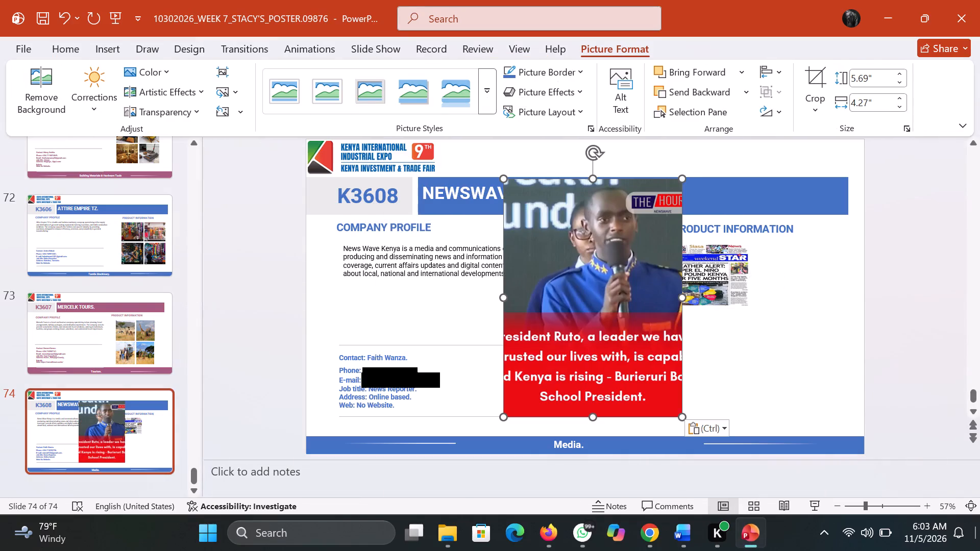
pyautogui.moveTo(685, 176); pyautogui.dragTo(622, 370)
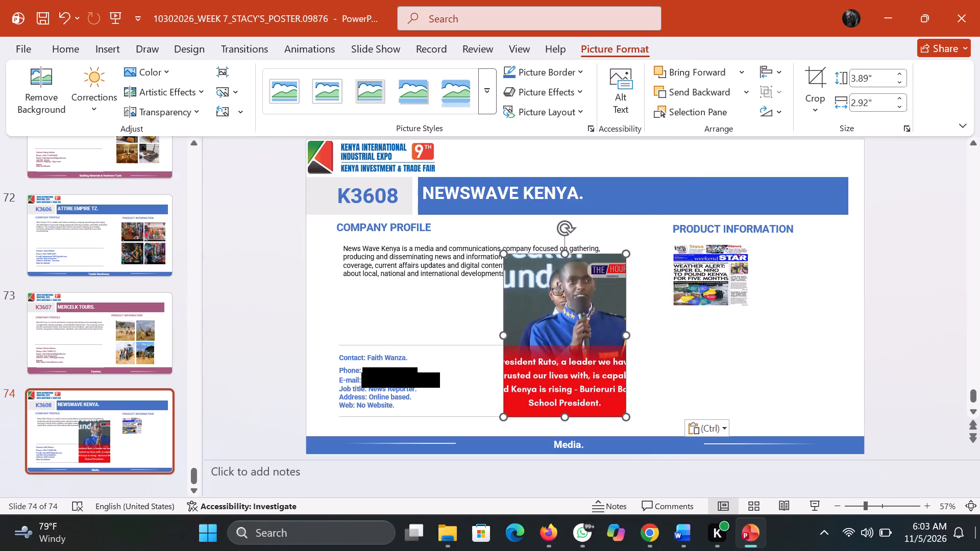
pyautogui.moveTo(627, 255); pyautogui.dragTo(574, 376)
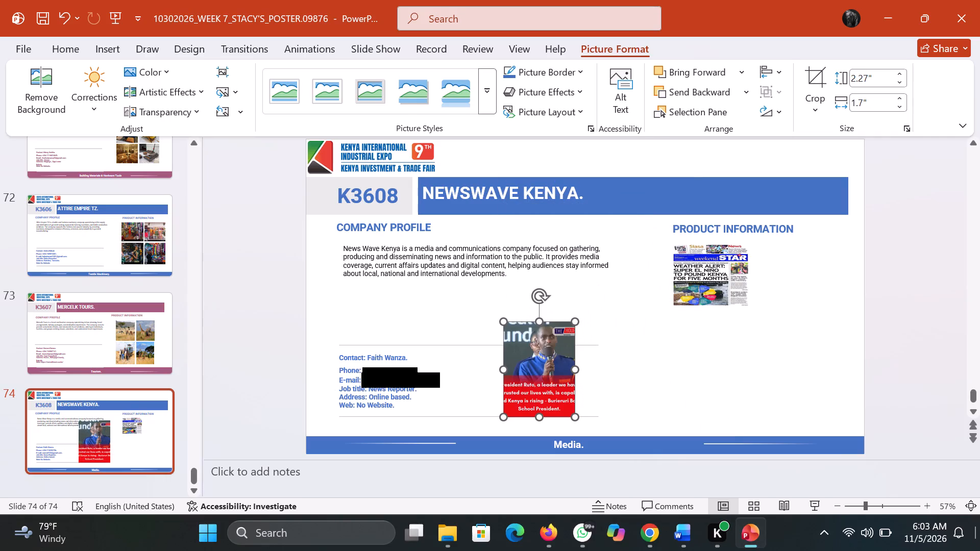
pyautogui.moveTo(547, 372); pyautogui.dragTo(798, 296)
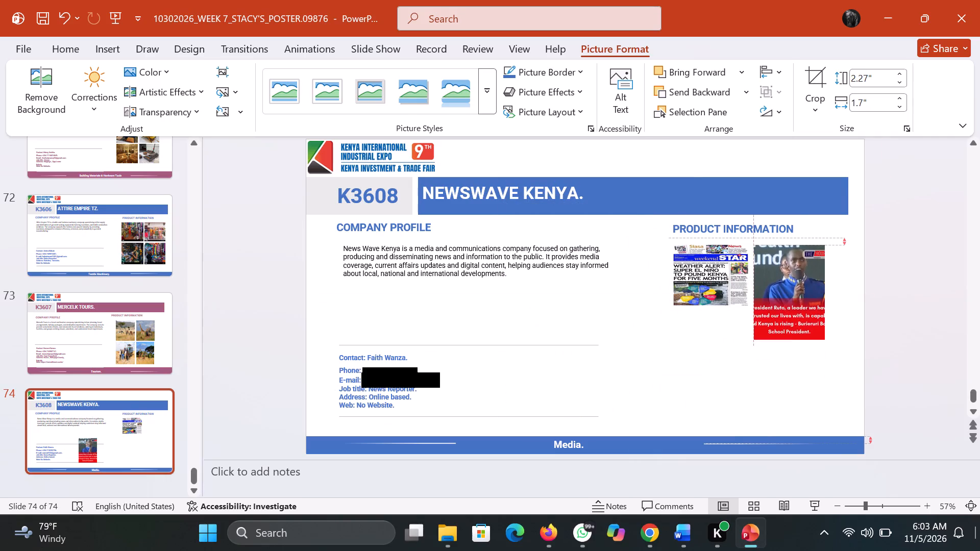
pyautogui.moveTo(798, 296); pyautogui.dragTo(798, 295)
# Reshape the speaker picture to about 1.48" high by 1.79" wide, level with the newspaper picture's bottom edge.
pyautogui.moveTo(789, 344); pyautogui.dragTo(790, 319)
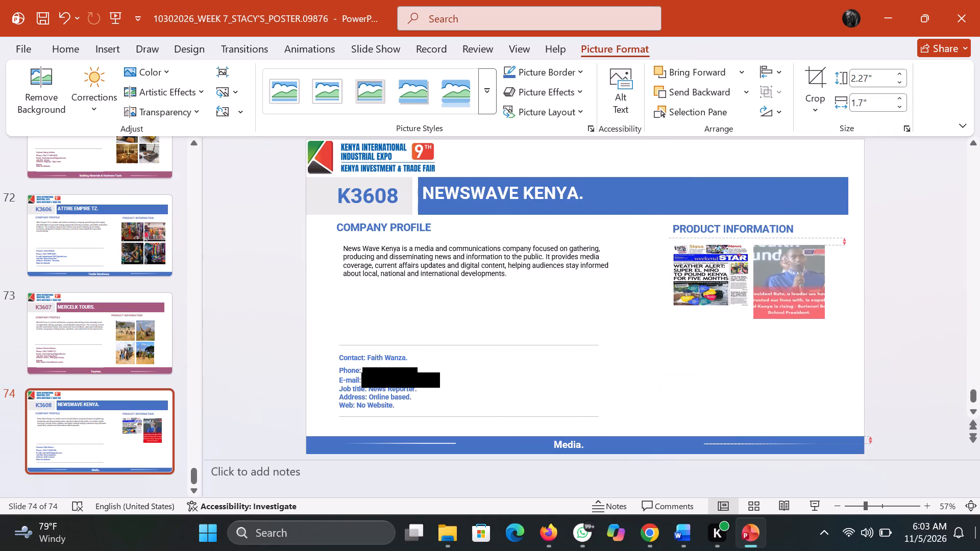
pyautogui.moveTo(790, 319); pyautogui.dragTo(791, 307)
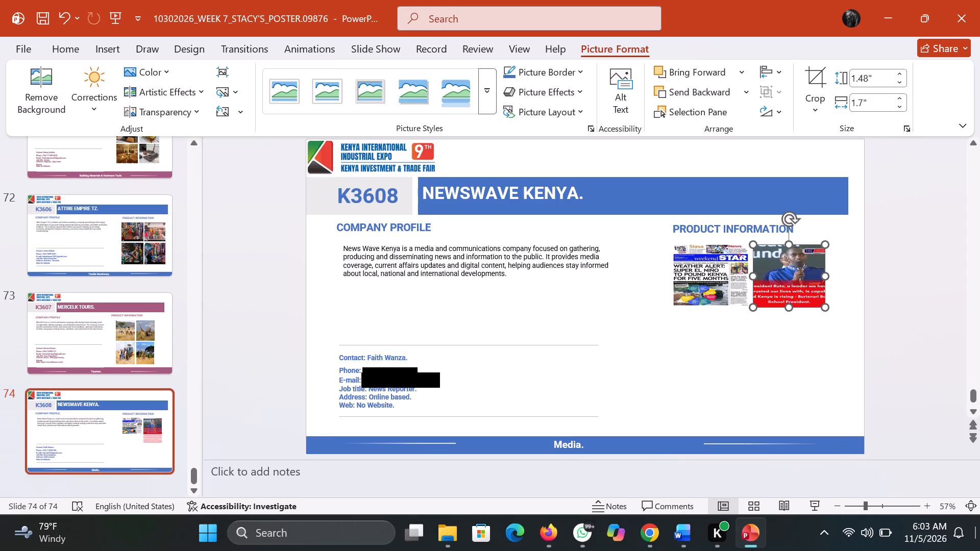
pyautogui.click(828, 275)
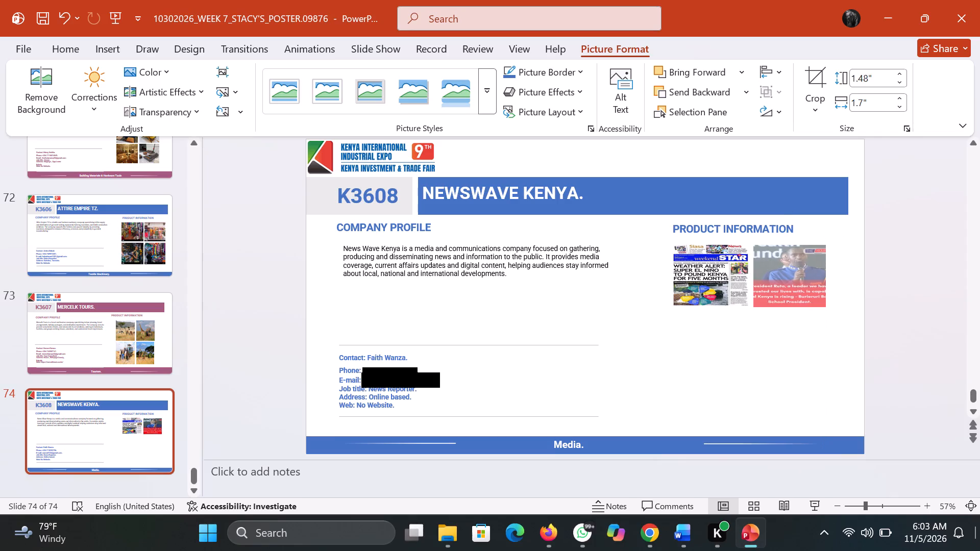
pyautogui.click(754, 276)
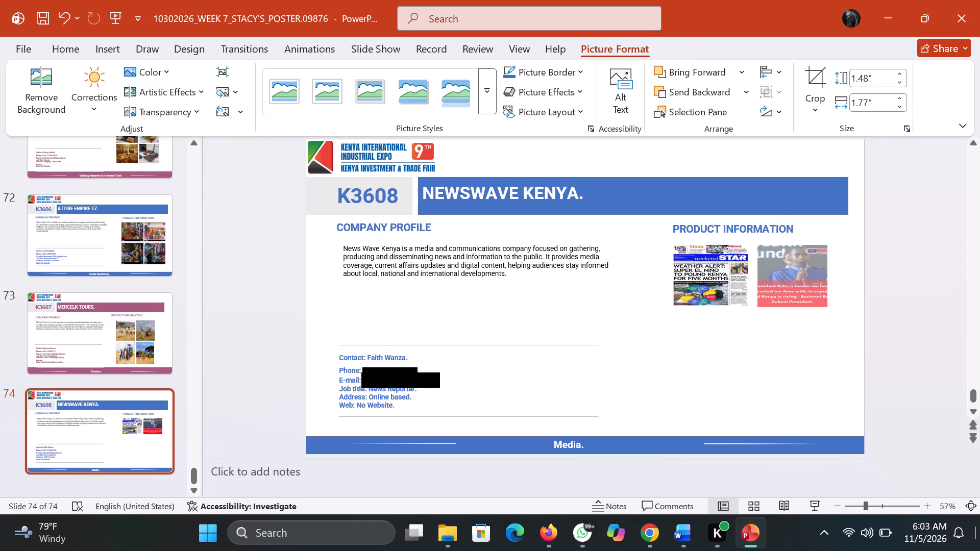
pyautogui.click(768, 330)
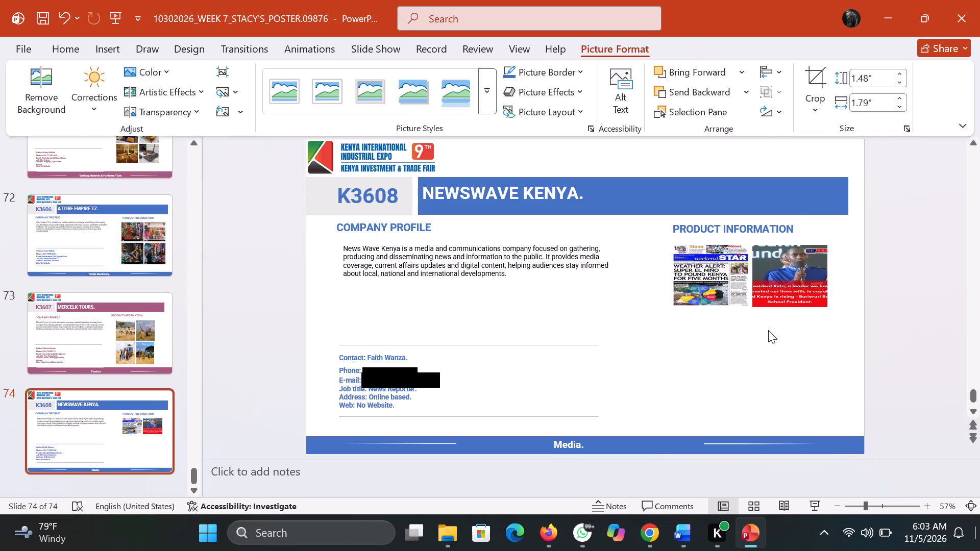
# Narrow the newspaper picture slightly from its left side, keeping its right edge against the speaker picture.
pyautogui.click(703, 266)
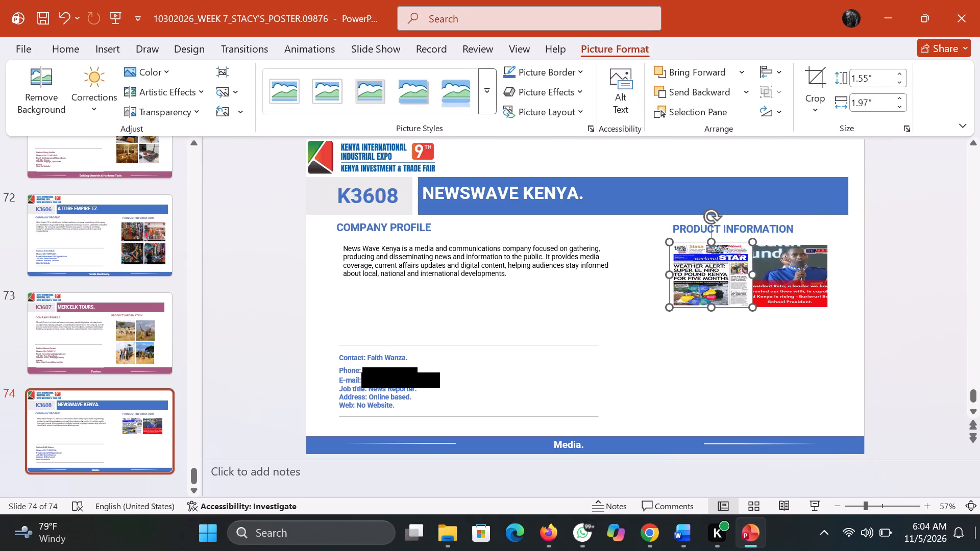
pyautogui.moveTo(670, 274); pyautogui.dragTo(678, 274)
pyautogui.click(701, 345)
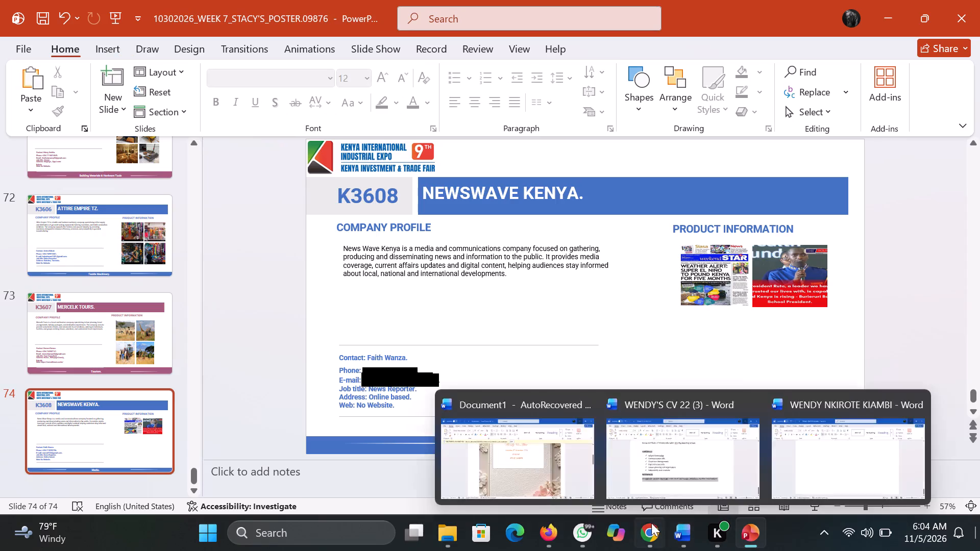
# In Chrome's image results, copy The Kenya Times picture of the woman in purple at the microphones and return to slide 74 in PowerPoint.
pyautogui.click(649, 525)
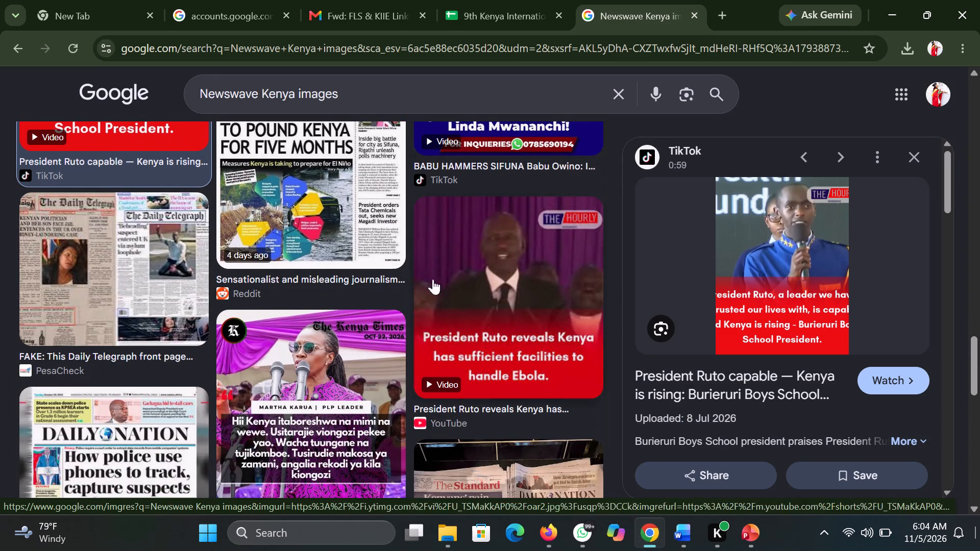
pyautogui.rightClick(332, 374)
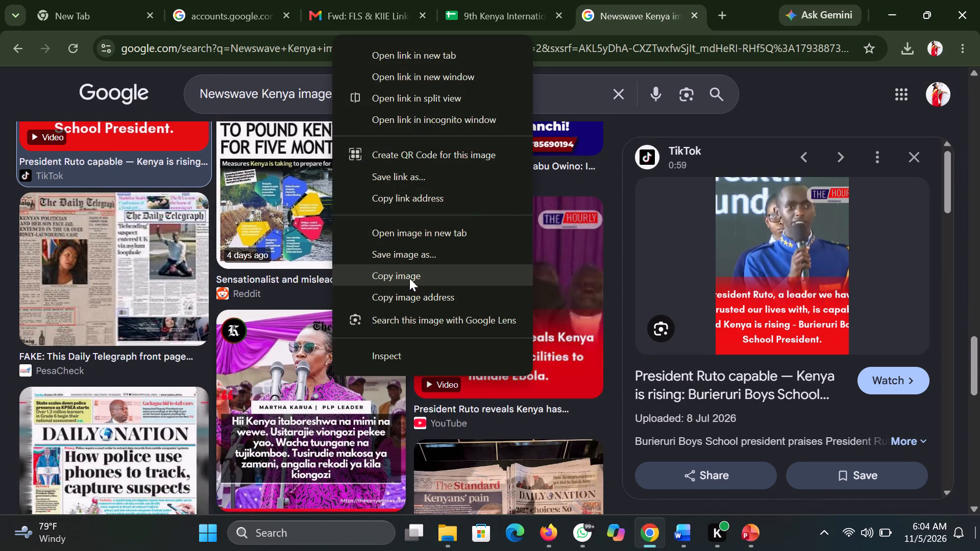
pyautogui.click(409, 278)
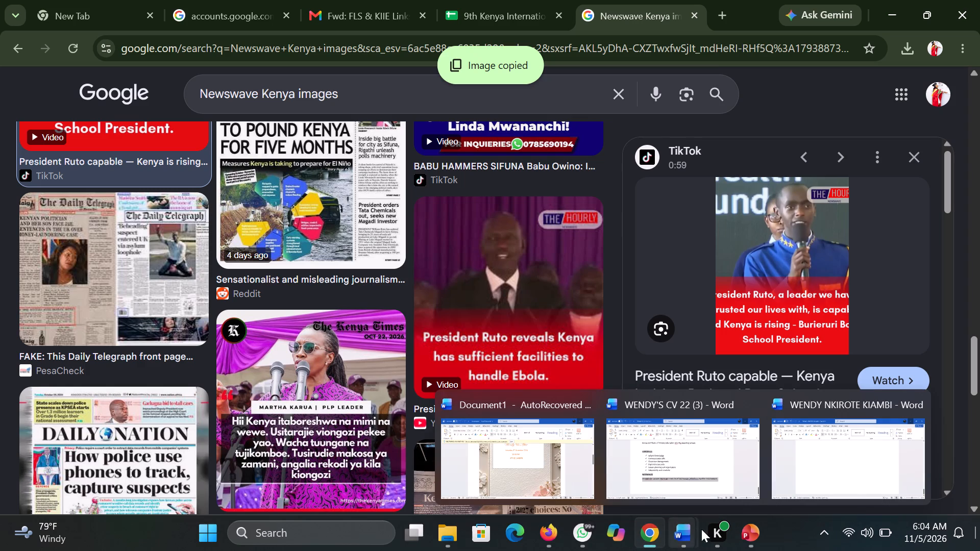
pyautogui.click(744, 529)
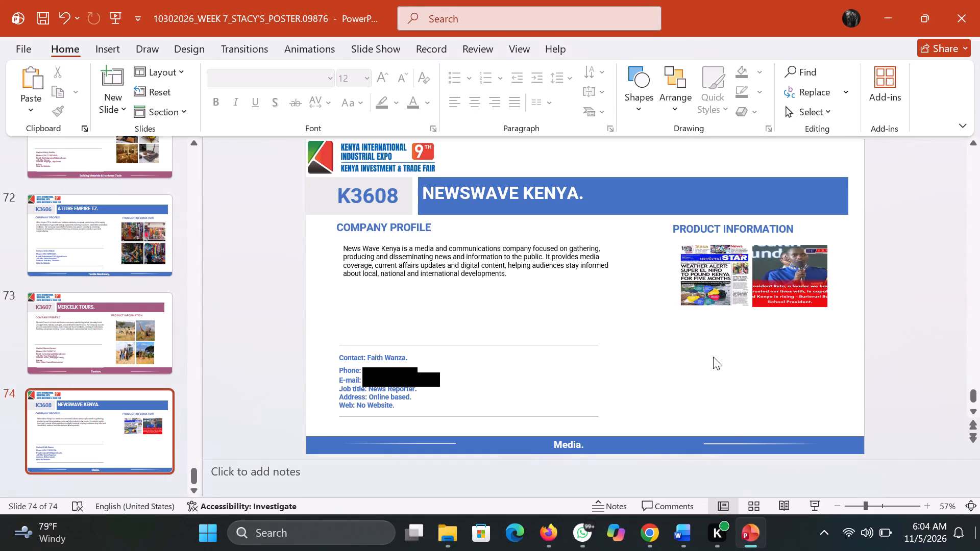
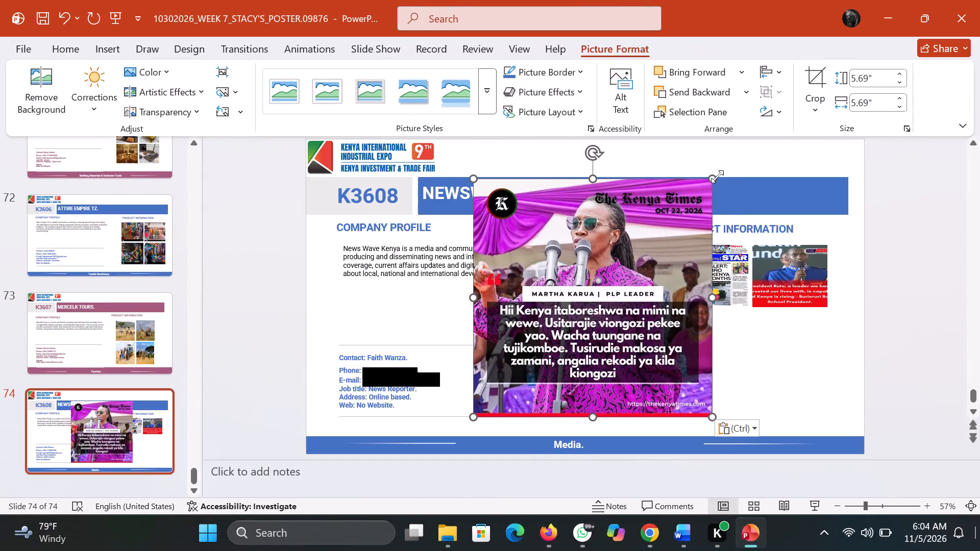
# Shrink The Kenya Times picture to about 1.55" high by 1.79" wide and place it directly below the newspaper picture.
pyautogui.moveTo(715, 178); pyautogui.dragTo(595, 354)
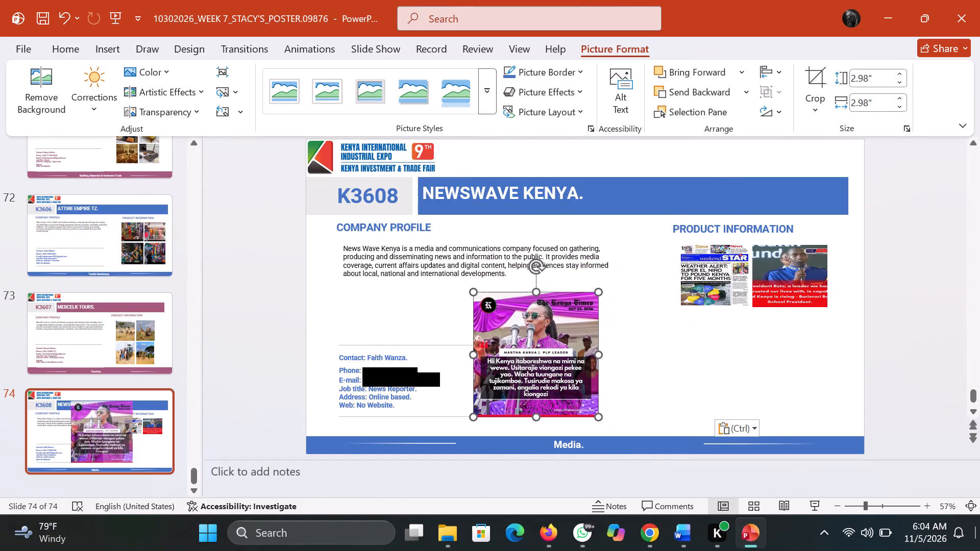
pyautogui.moveTo(547, 350); pyautogui.dragTo(747, 365)
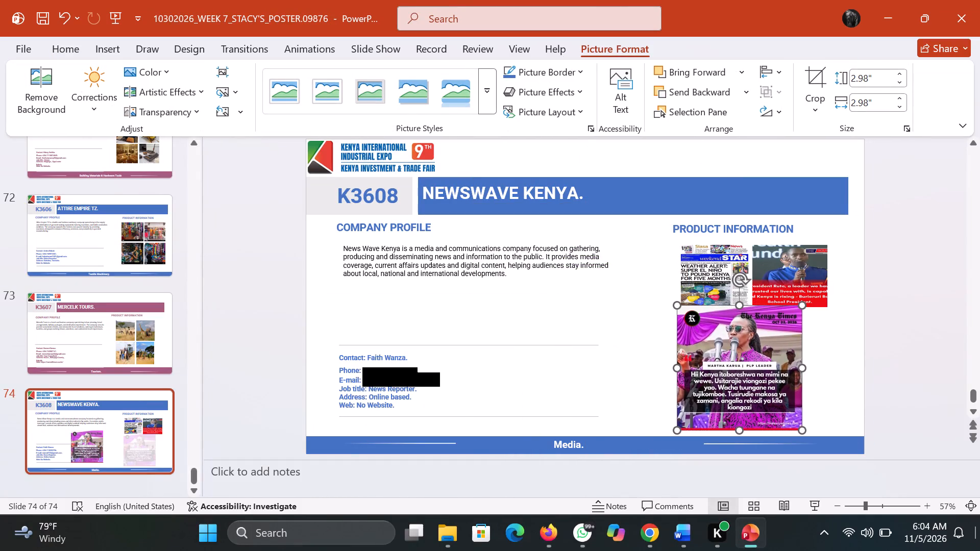
pyautogui.moveTo(737, 370); pyautogui.dragTo(737, 372)
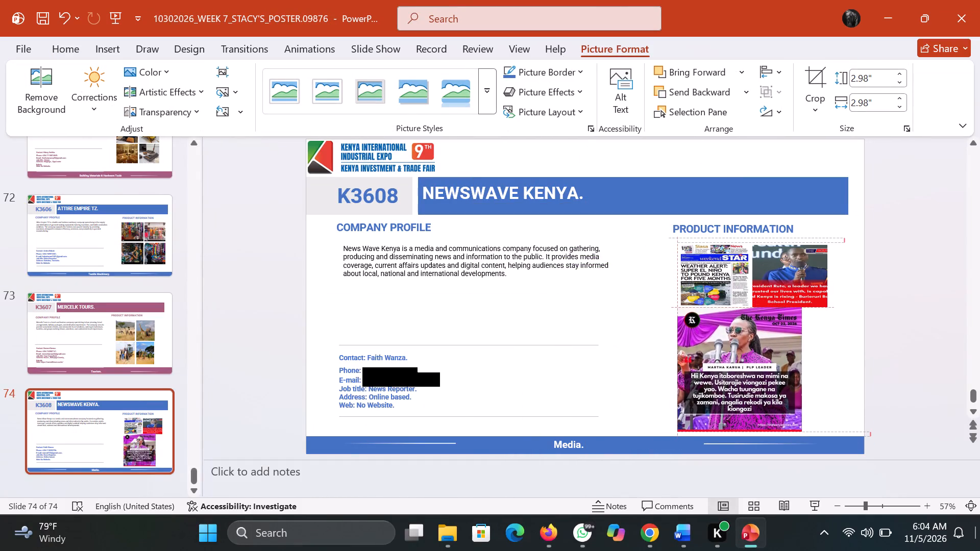
pyautogui.moveTo(737, 372); pyautogui.dragTo(737, 375)
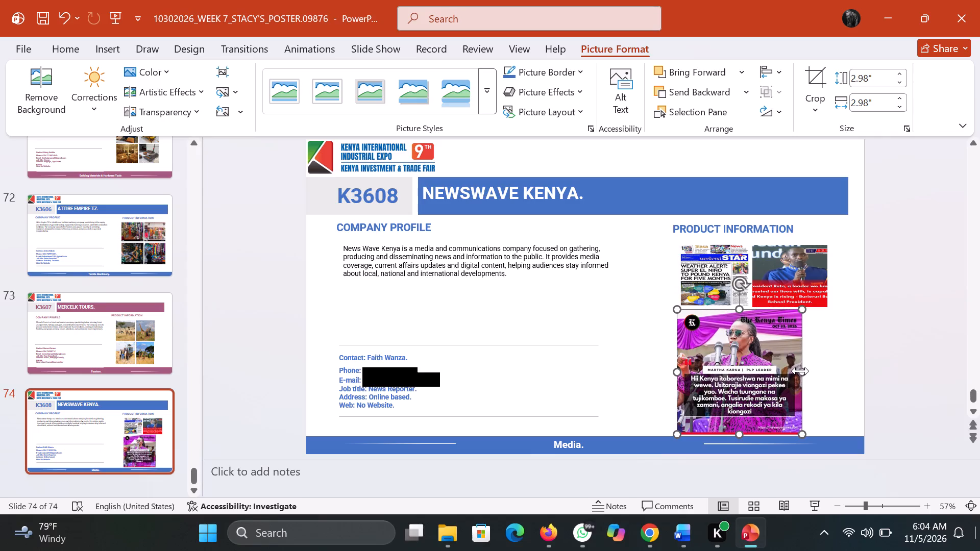
pyautogui.moveTo(800, 370); pyautogui.dragTo(757, 374)
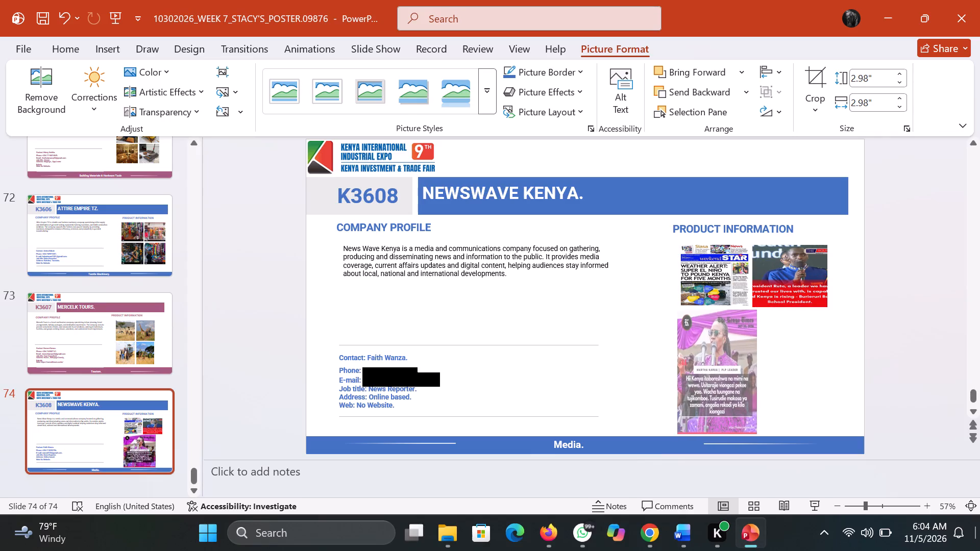
pyautogui.moveTo(757, 374); pyautogui.dragTo(754, 374)
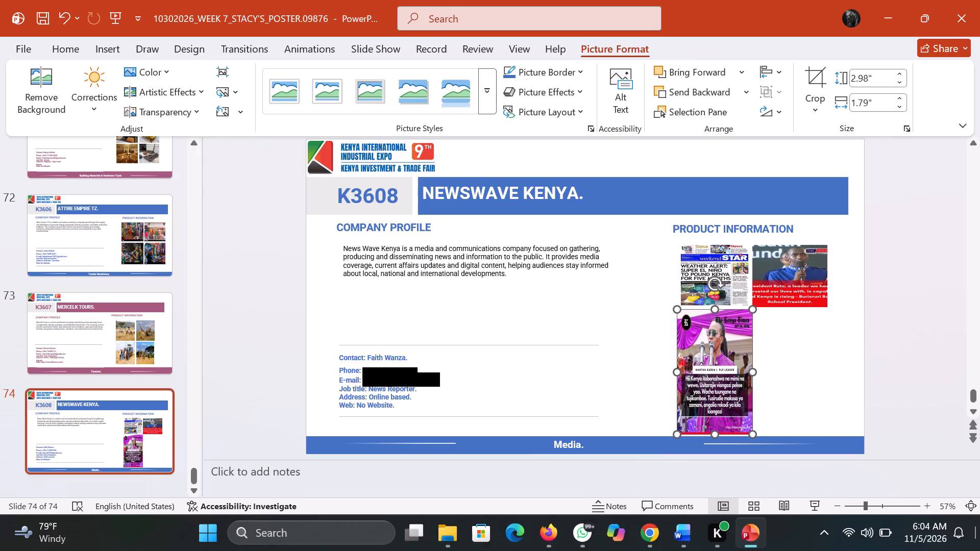
pyautogui.moveTo(716, 434); pyautogui.dragTo(725, 375)
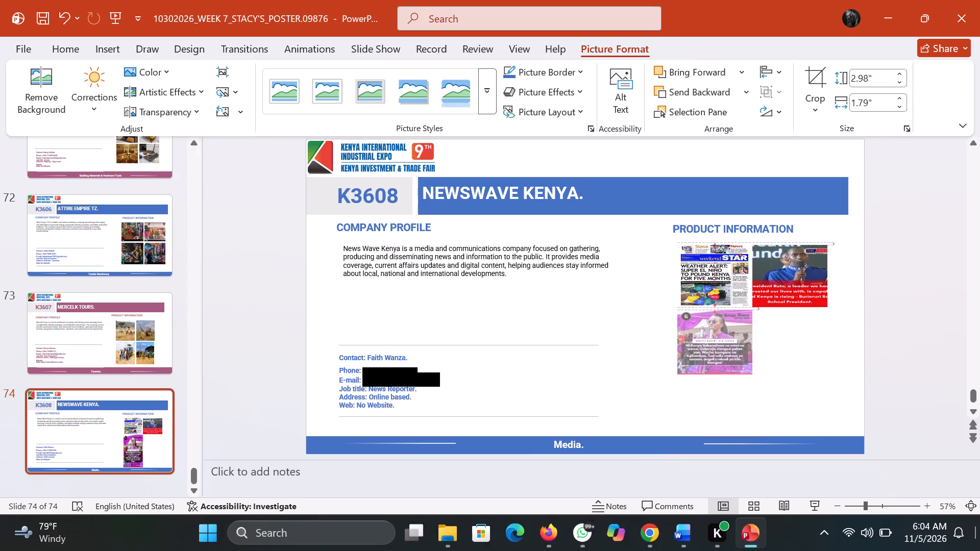
pyautogui.moveTo(725, 375); pyautogui.dragTo(725, 376)
pyautogui.moveTo(722, 330); pyautogui.dragTo(722, 335)
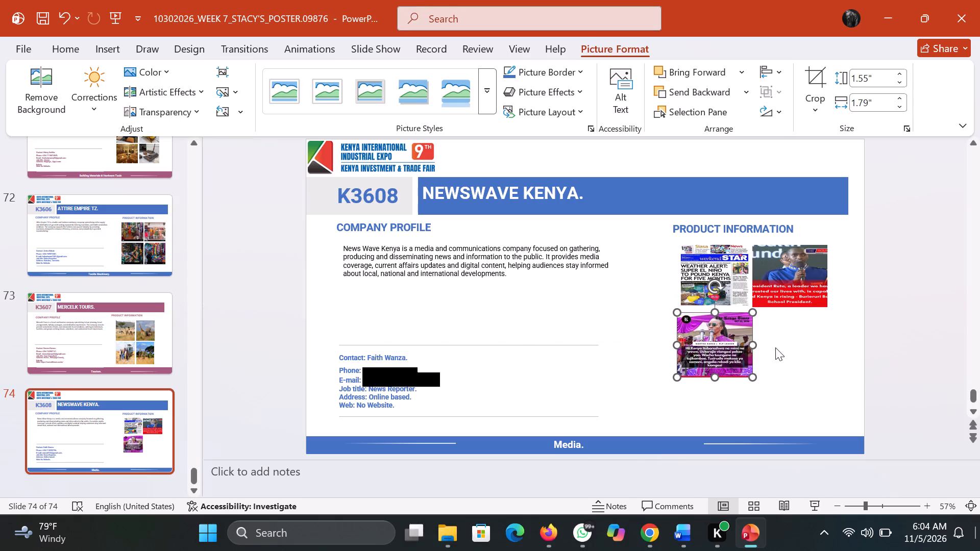
pyautogui.click(785, 349)
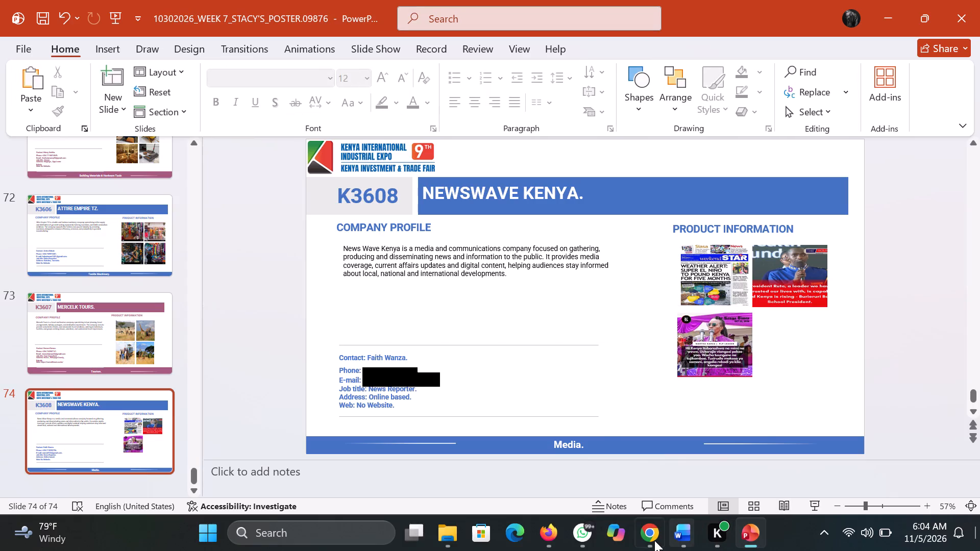
# In Chrome's image results, copy the Daily Nation front page picture and return to slide 74 in PowerPoint.
pyautogui.click(650, 537)
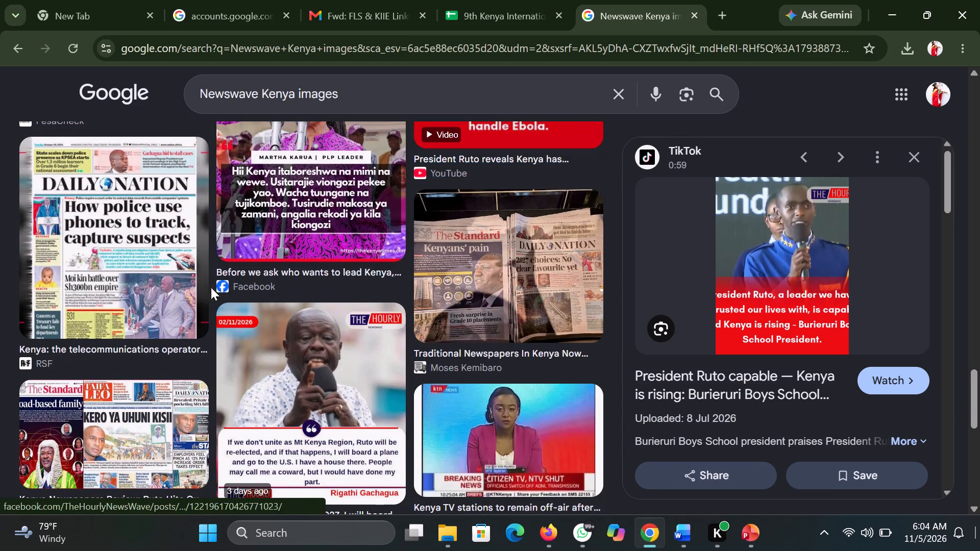
pyautogui.rightClick(137, 266)
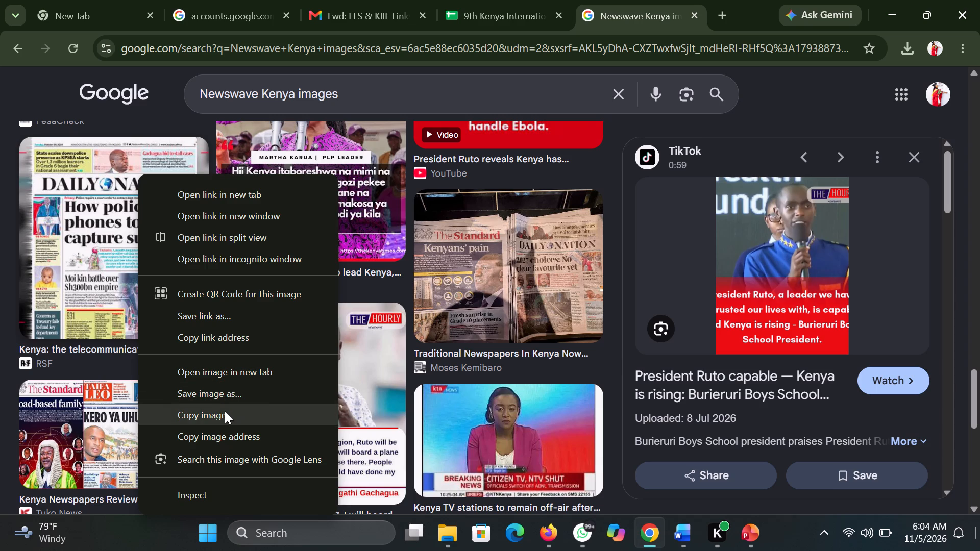
pyautogui.click(225, 411)
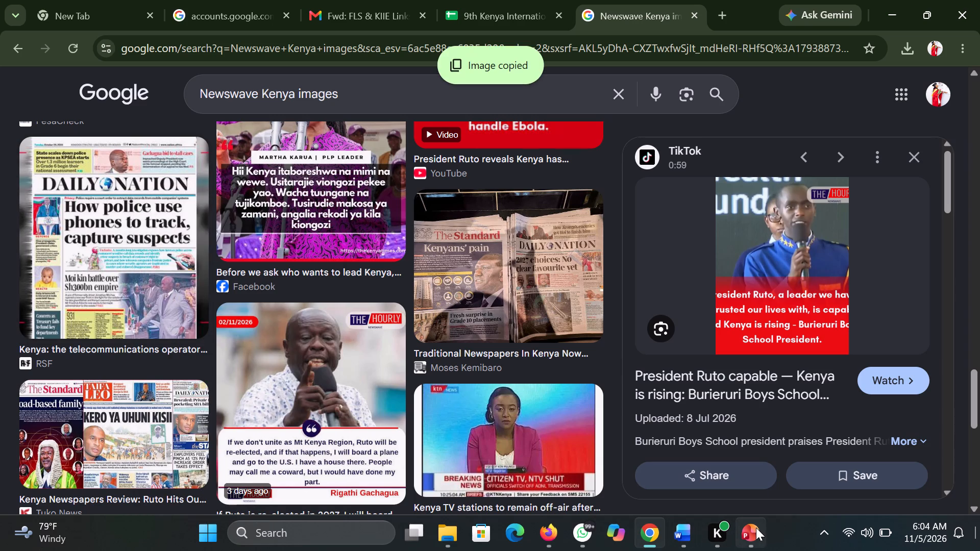
pyautogui.click(756, 528)
pyautogui.click(807, 347)
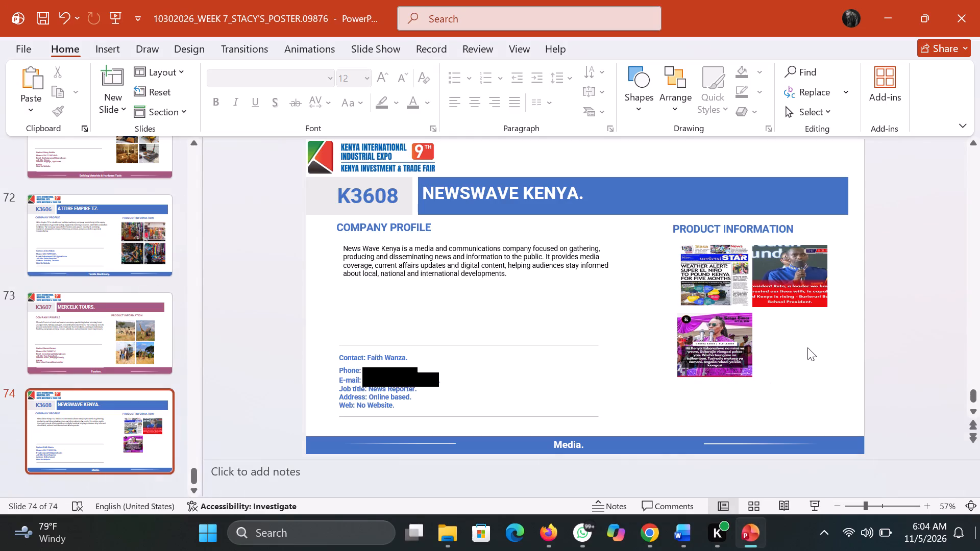
# Paste the Daily Nation picture, shrink it to about 2.2" square, and place it below the speaker picture, beside The Kenya Times picture.
pyautogui.hotkey('ctrl', 'v')
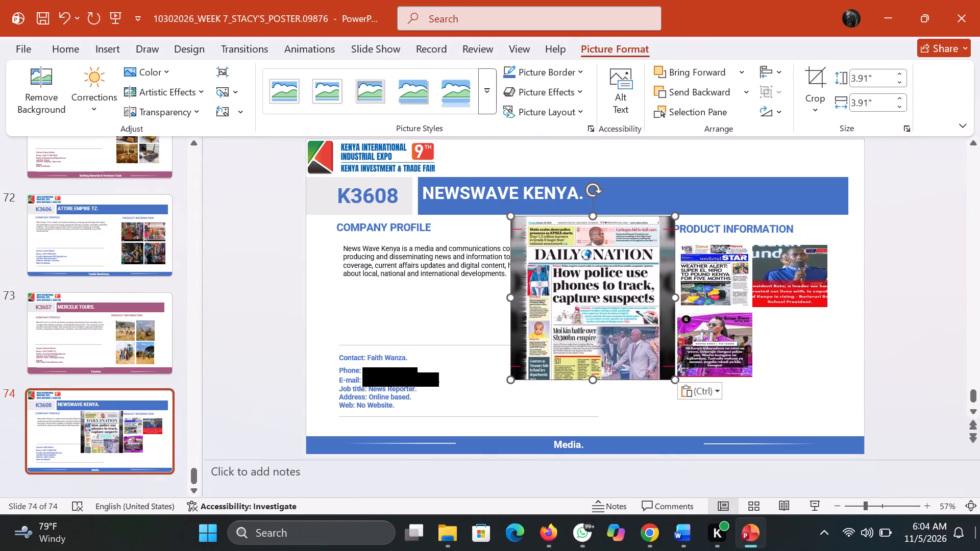
pyautogui.moveTo(673, 216); pyautogui.dragTo(603, 369)
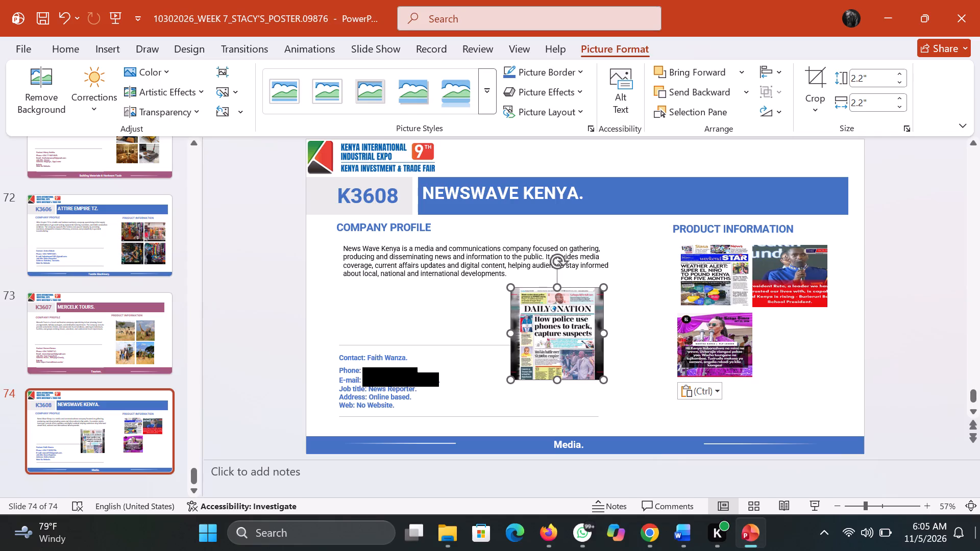
pyautogui.moveTo(568, 329); pyautogui.dragTo(632, 348)
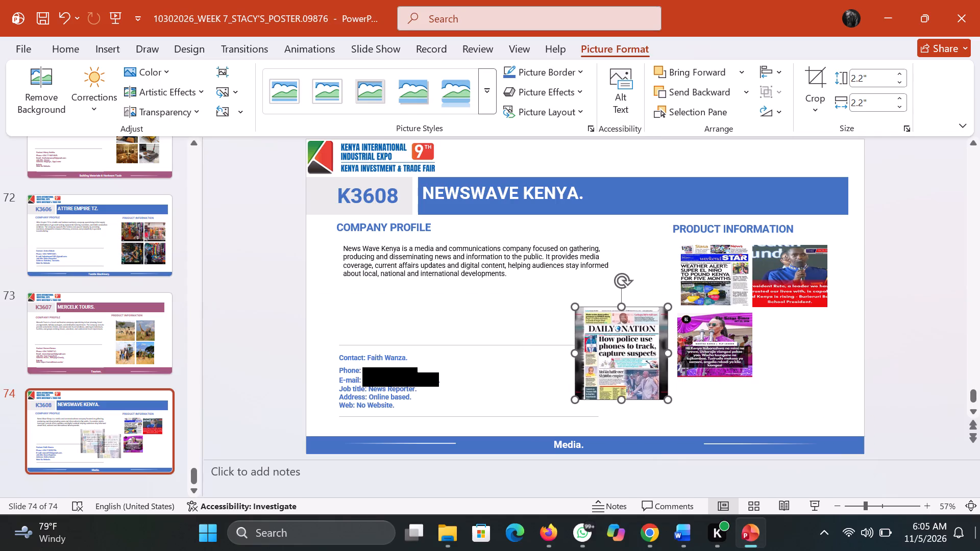
pyautogui.moveTo(624, 338); pyautogui.dragTo(810, 341)
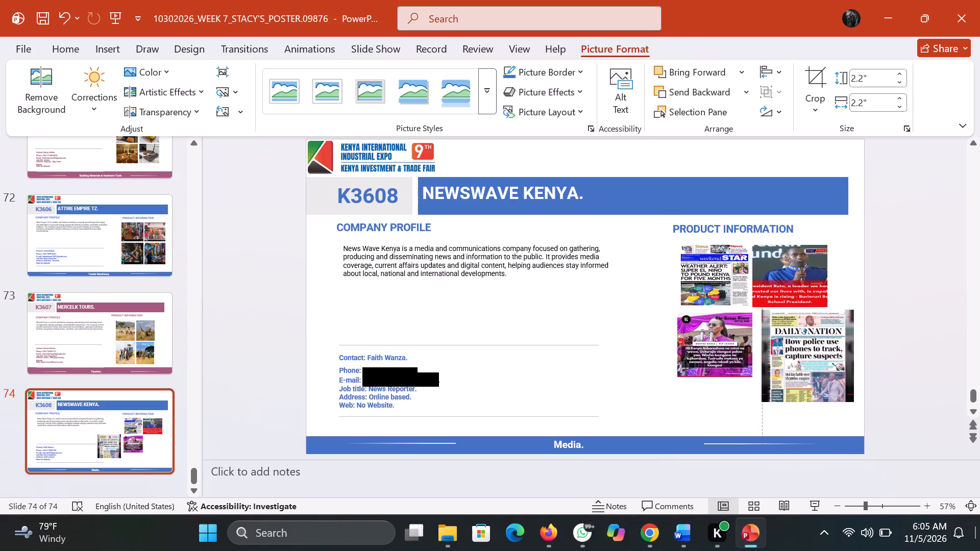
pyautogui.moveTo(810, 341); pyautogui.dragTo(807, 342)
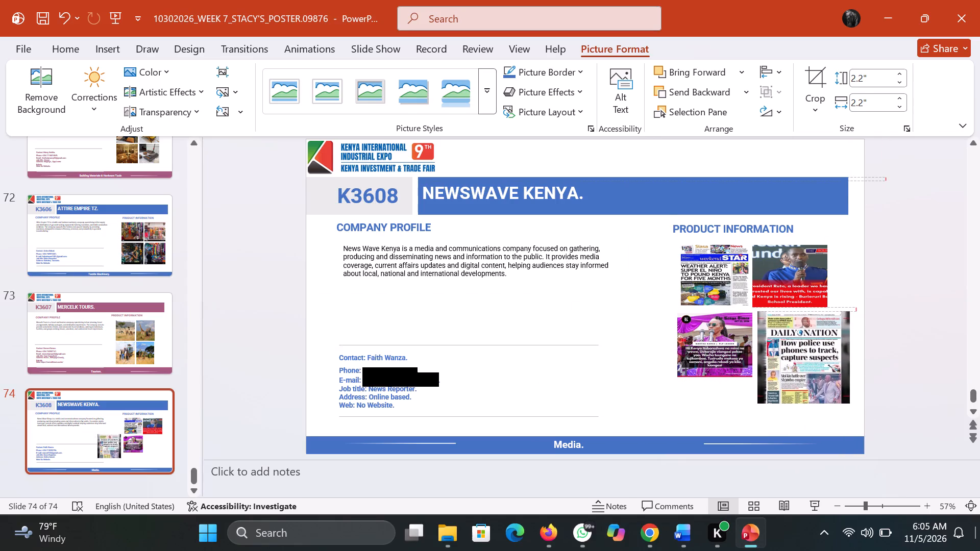
pyautogui.moveTo(807, 342); pyautogui.dragTo(806, 342)
pyautogui.click(806, 342)
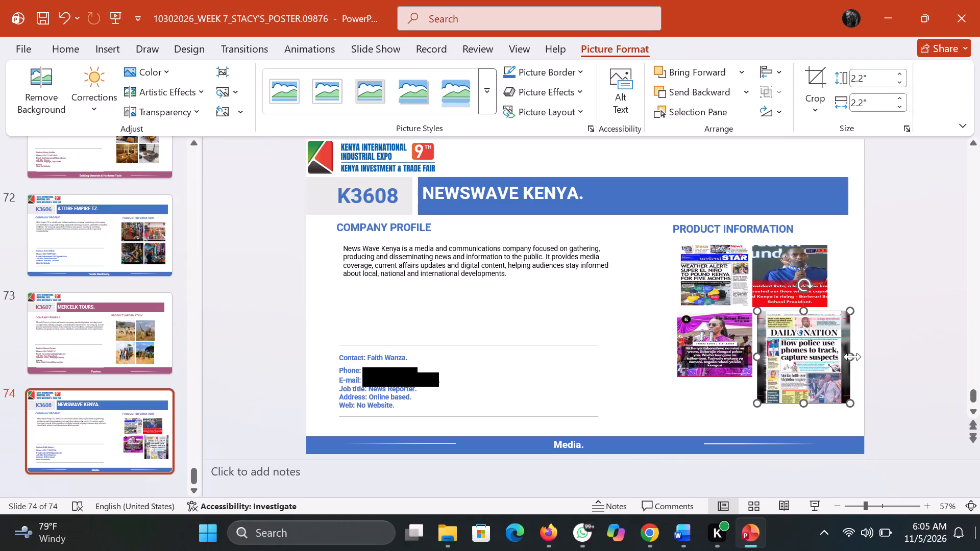
# Reshape the Daily Nation picture to about 1.58" high by 1.67" wide, matching its neighbours' right and bottom edges.
pyautogui.moveTo(852, 357); pyautogui.dragTo(824, 359)
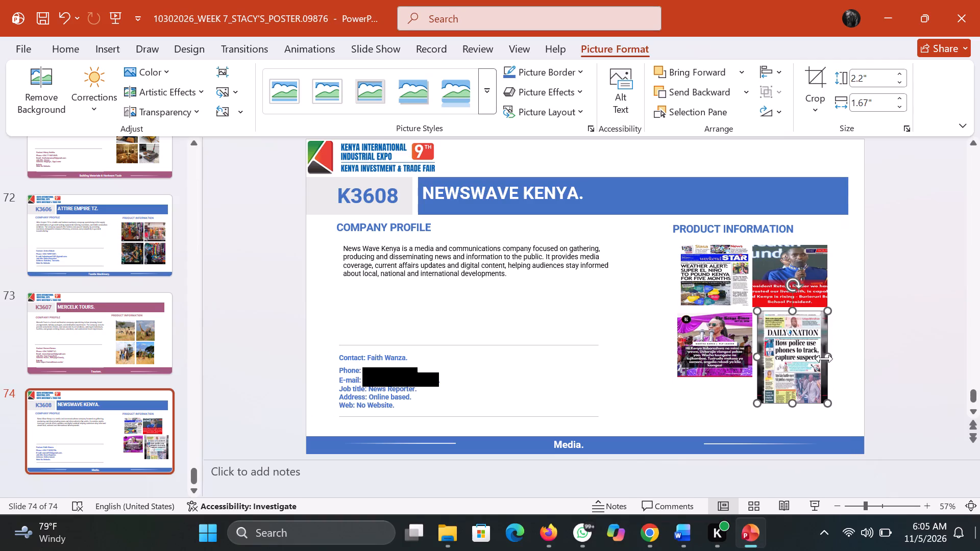
pyautogui.moveTo(792, 405); pyautogui.dragTo(792, 377)
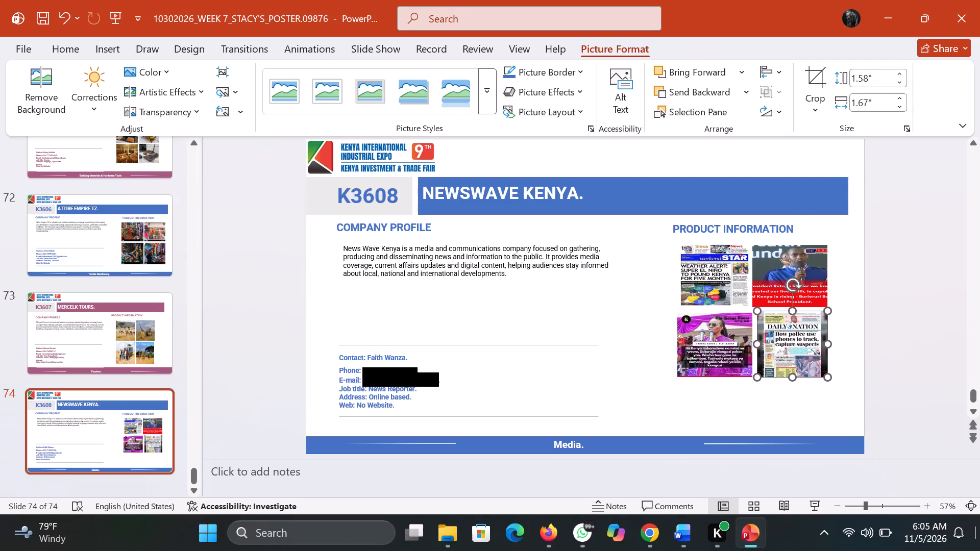
# Narrow the speaker picture from its left side so it lines up with the Daily Nation picture's left edge.
pyautogui.click(763, 281)
pyautogui.click(752, 275)
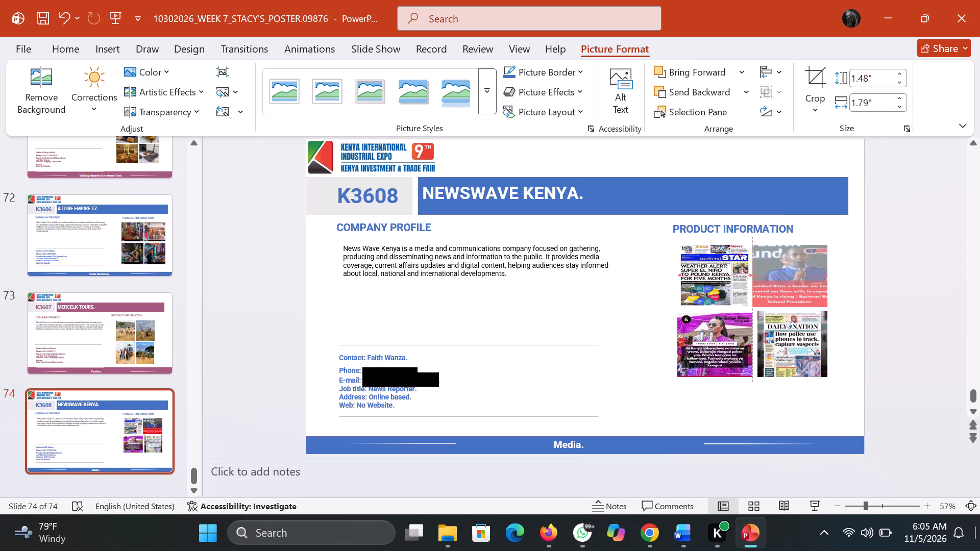
pyautogui.click(743, 273)
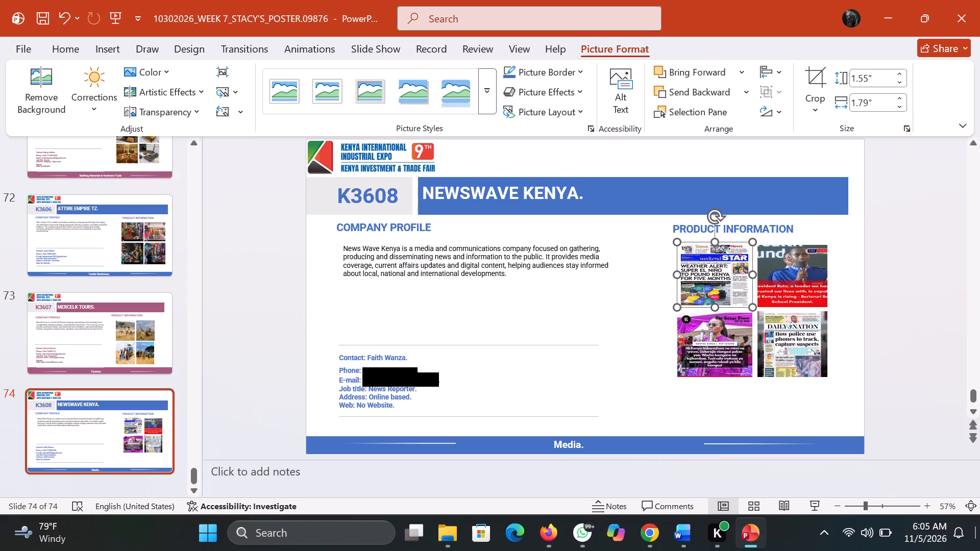
# Lower the Daily Nation picture's top edge level with The Kenya Times picture and extend its bottom for a height of about 1.71".
pyautogui.click(820, 334)
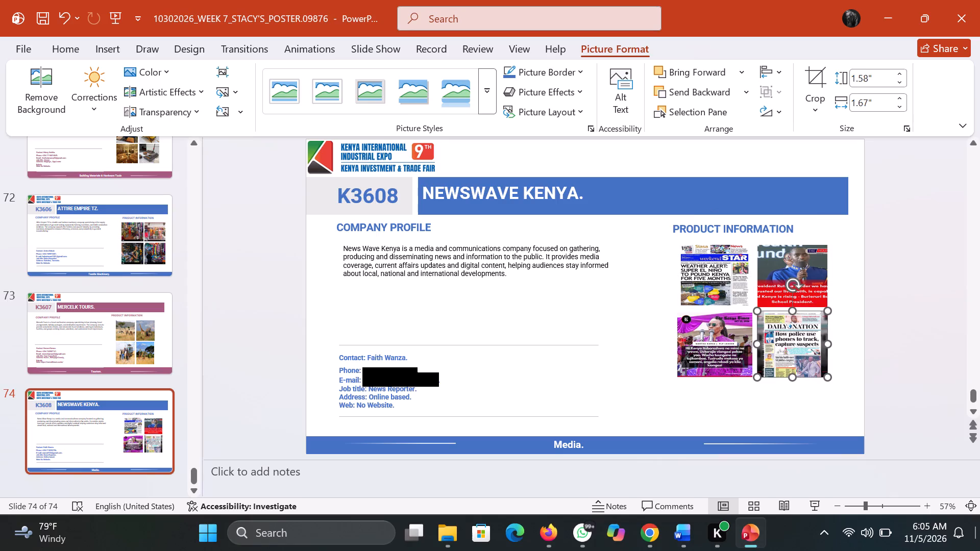
pyautogui.click(791, 311)
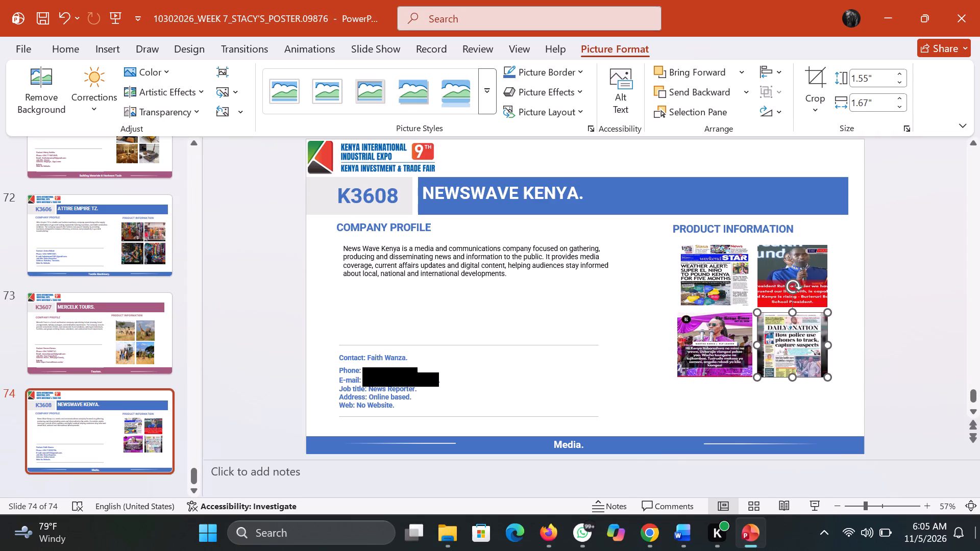
pyautogui.moveTo(790, 375); pyautogui.dragTo(790, 377)
pyautogui.moveTo(790, 377); pyautogui.dragTo(792, 384)
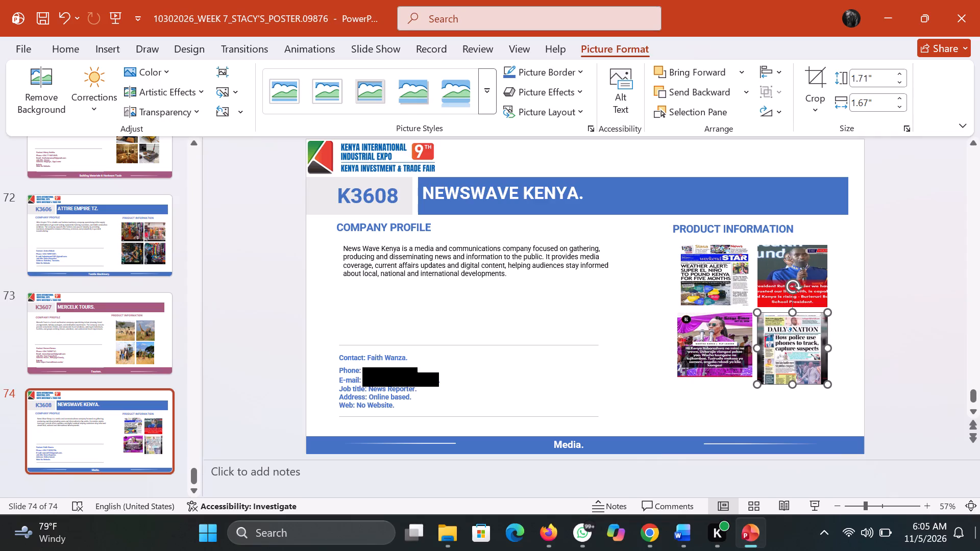
# Extend The Kenya Times picture downward to about 1.71" high, level with the Daily Nation picture's bottom edge.
pyautogui.click(715, 333)
pyautogui.moveTo(715, 378); pyautogui.dragTo(716, 385)
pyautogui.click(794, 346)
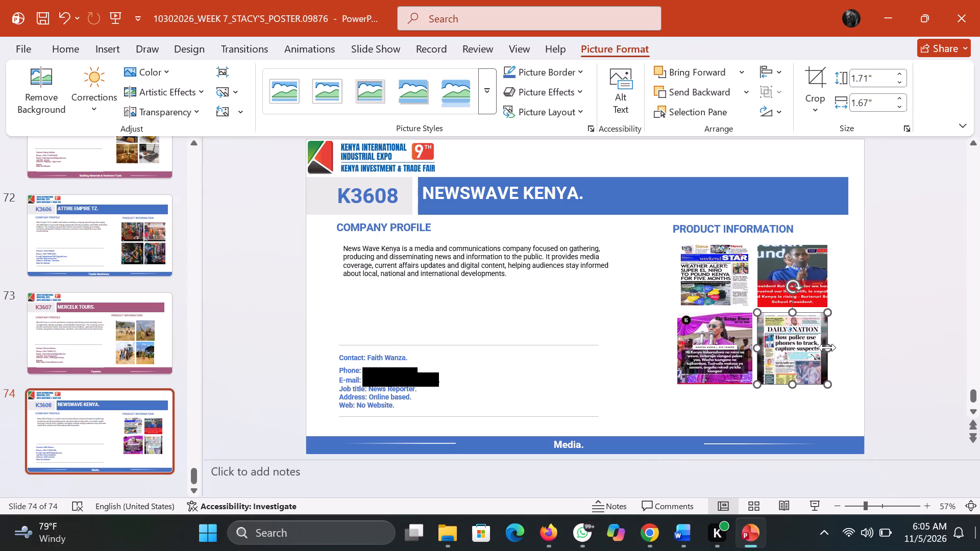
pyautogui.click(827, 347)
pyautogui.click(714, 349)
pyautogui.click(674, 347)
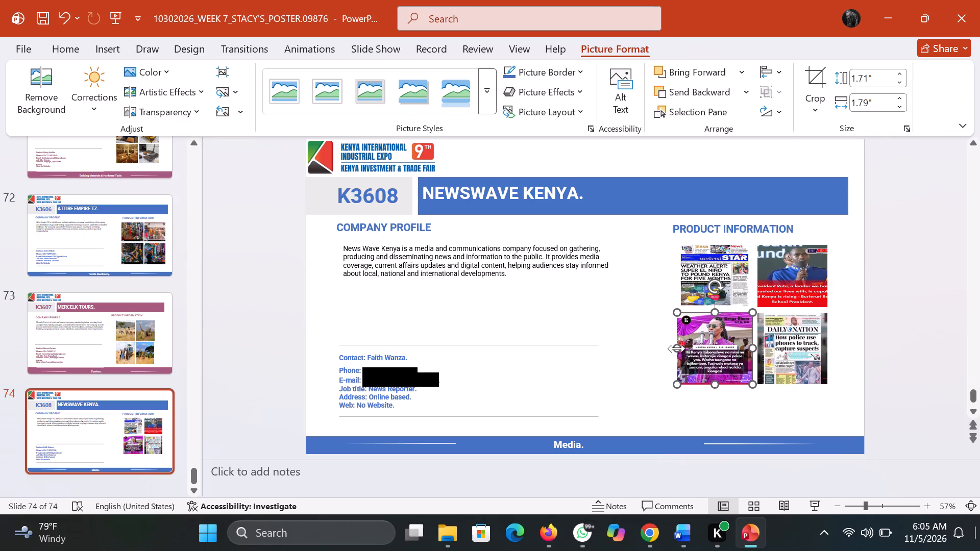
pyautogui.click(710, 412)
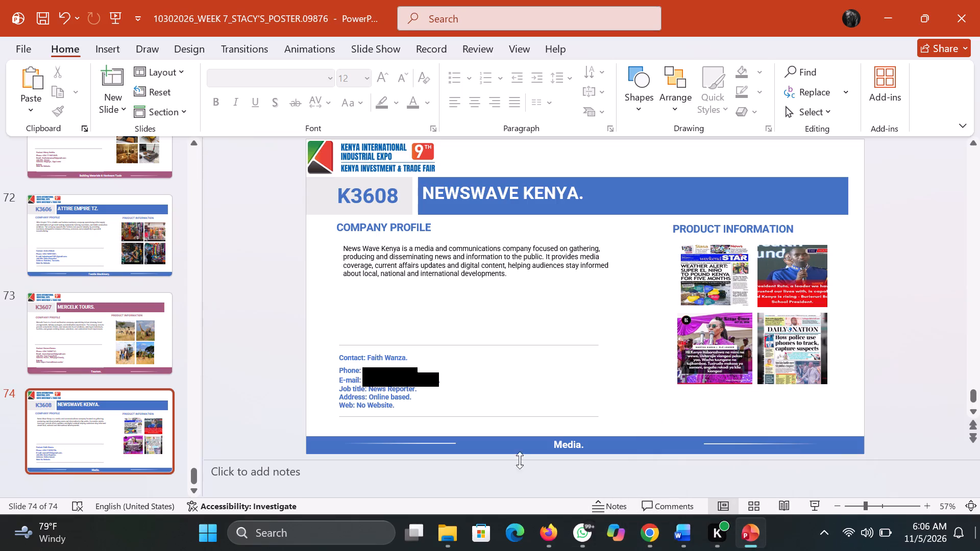
# Shift the footer text "Media." slightly to the right by adding four spaces in front of it.
pyautogui.click(553, 444)
pyautogui.press('space')
pyautogui.press('space')
pyautogui.press('space')
pyautogui.press('space')
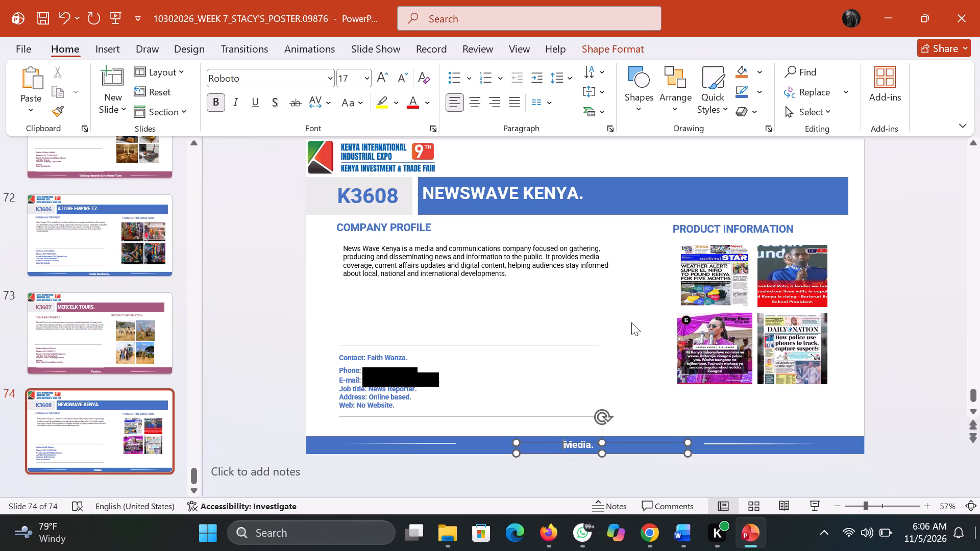
# Check the client rows in the 9th Kenya International Industrial Expo Buyers sheet in Chrome, and return to slide 74 in PowerPoint.
pyautogui.click(650, 528)
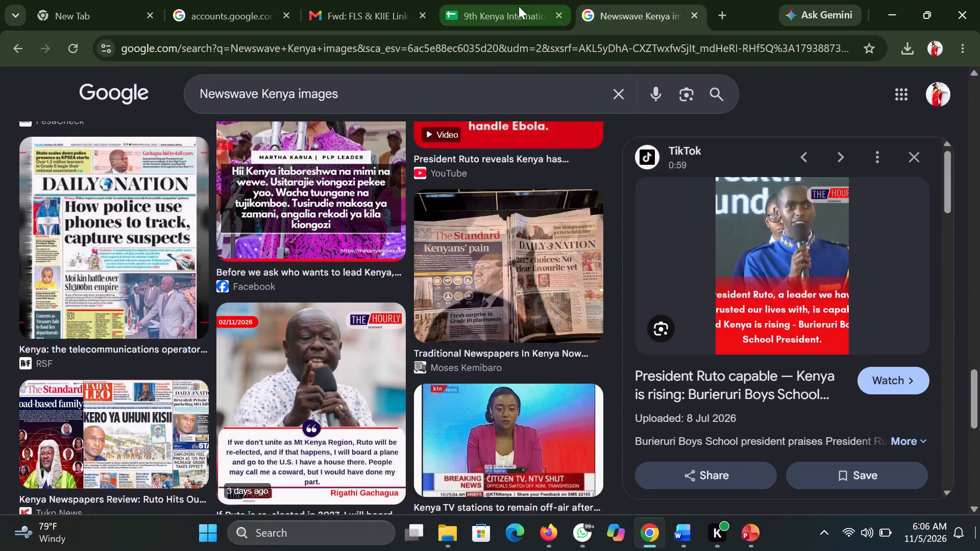
pyautogui.click(519, 6)
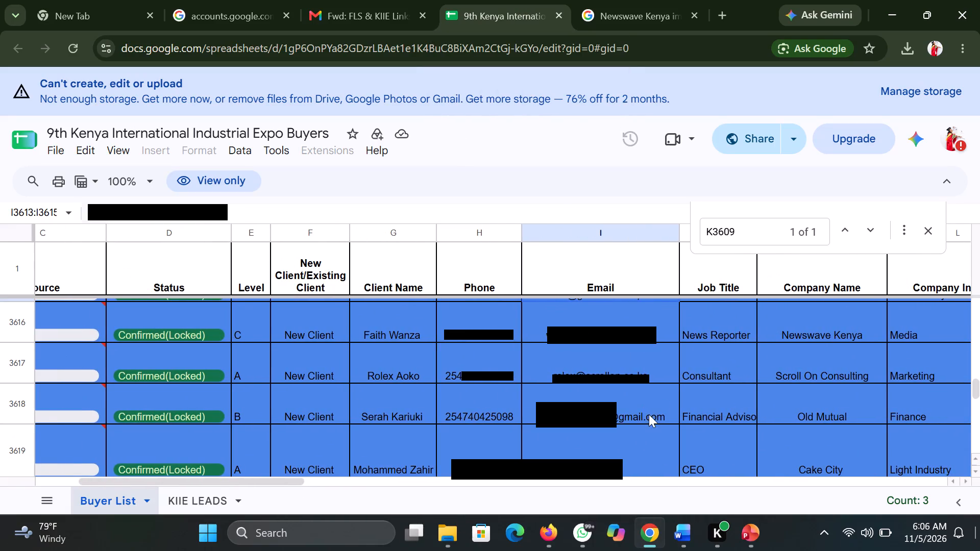
pyautogui.click(748, 530)
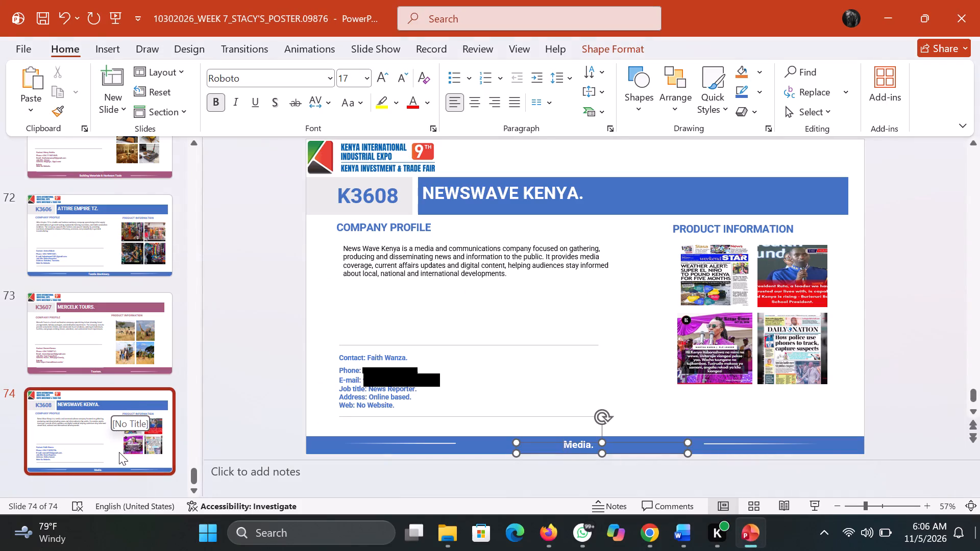
# Duplicate the Newswave Kenya poster slide 74 as a new slide 75 at the end of the deck.
pyautogui.click(91, 441)
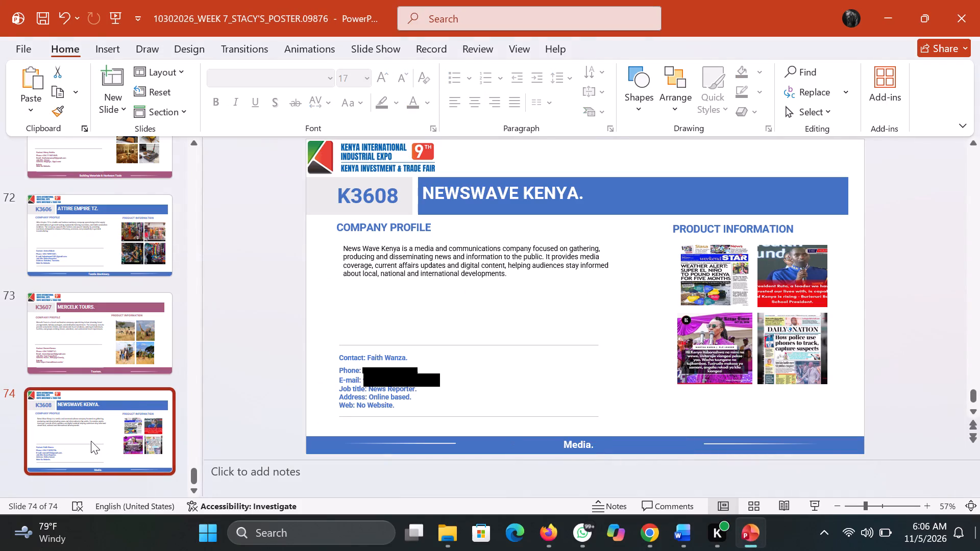
pyautogui.hotkey('ctrl', 'c')
pyautogui.click(83, 485)
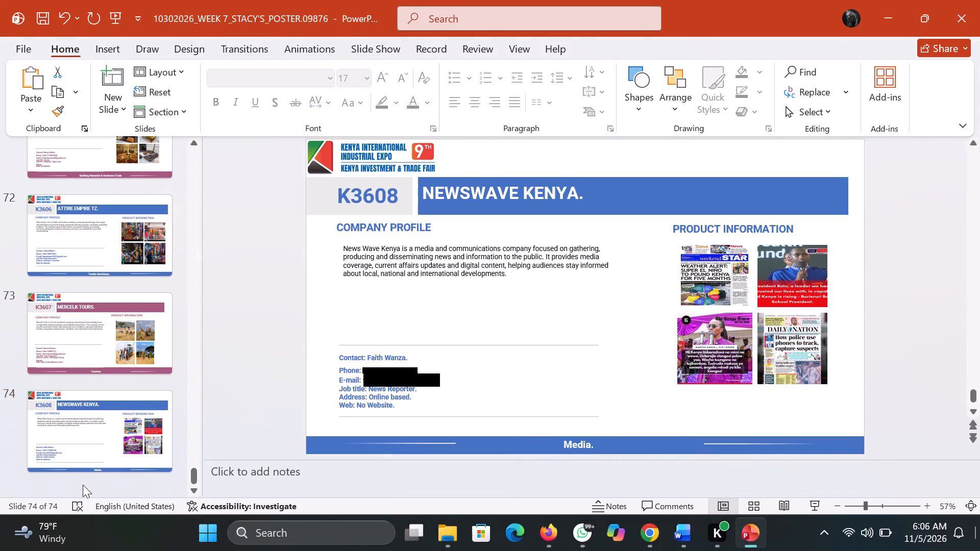
pyautogui.hotkey('ctrl', 'v')
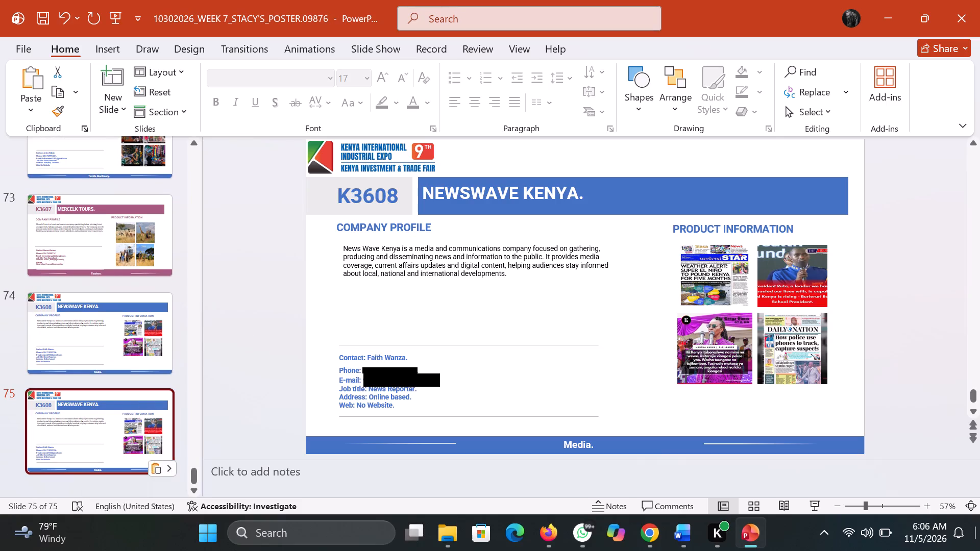
# Change the client code on slide 75 to K3609.
pyautogui.click(395, 193)
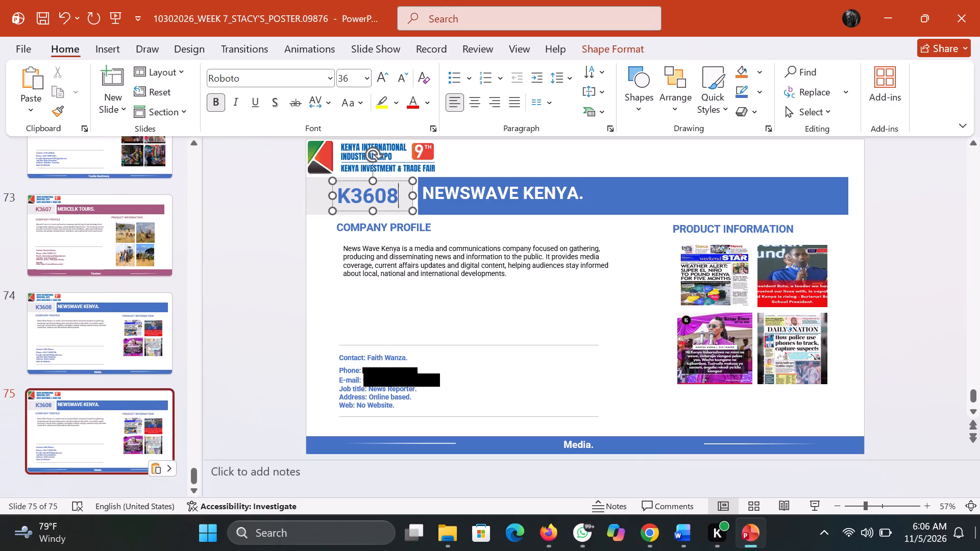
pyautogui.press('BackSpace')
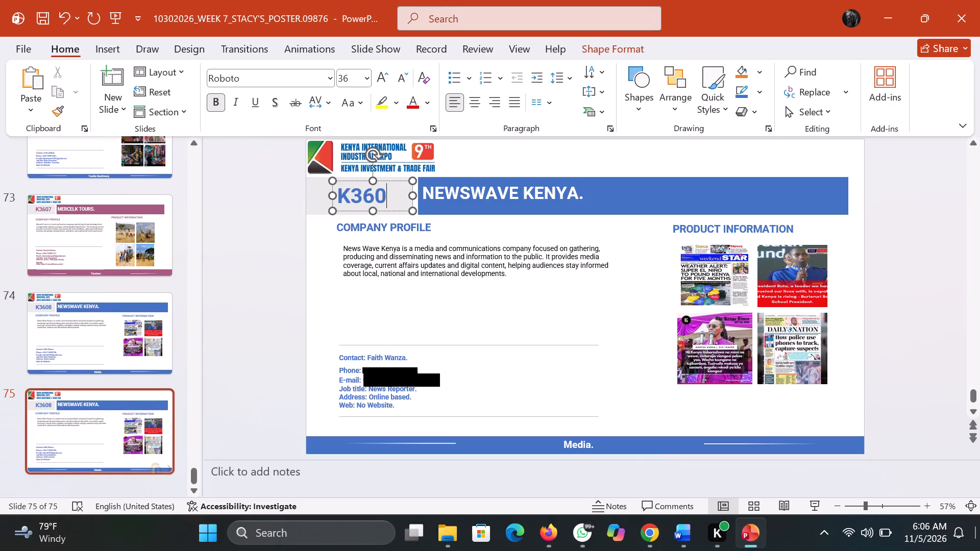
pyautogui.press('9')
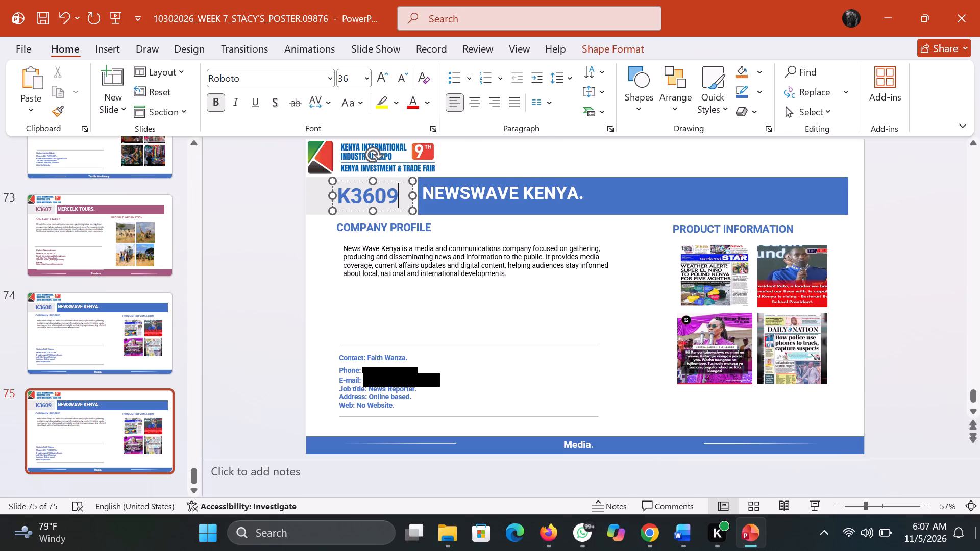
pyautogui.press('BackSpace')
pyautogui.press('9')
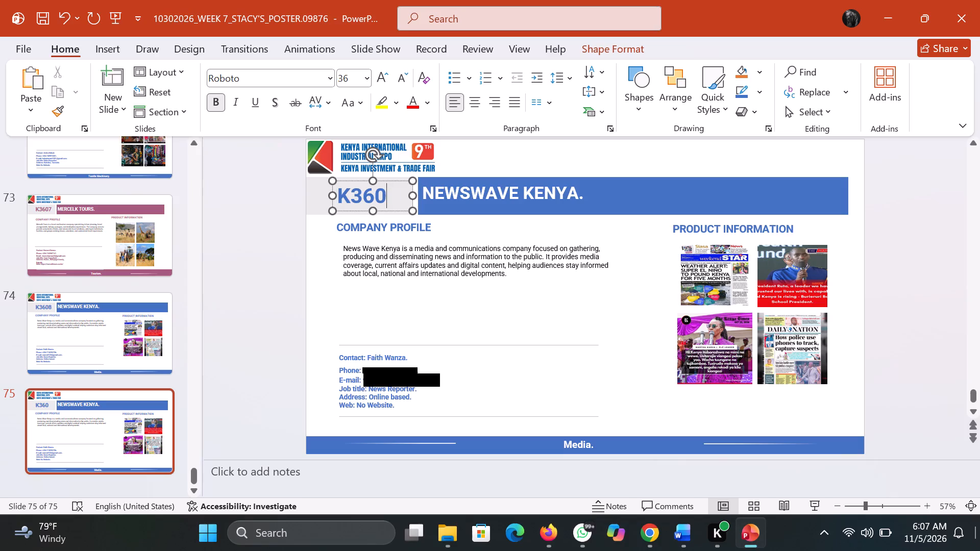
# Replace the company name in slide 75's header with SCROLL ON CONSULTING, checking the buyers sheet in Chrome and keeping the final period.
pyautogui.click(587, 191)
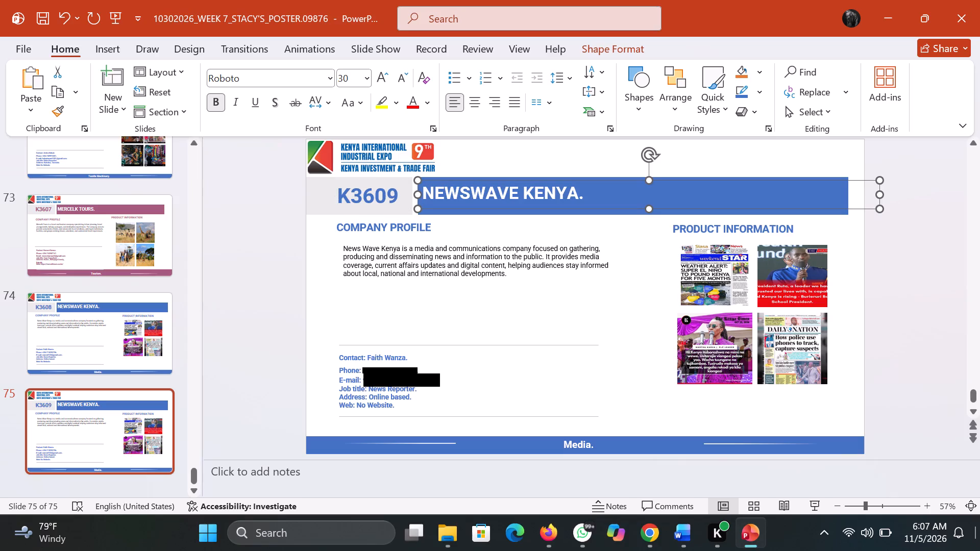
pyautogui.click(578, 197)
pyautogui.press('BackSpace')
pyautogui.press('BackSpace')
pyautogui.press('BackSpace')
pyautogui.press('BackSpace')
pyautogui.press('BackSpace')
pyautogui.press('BackSpace')
pyautogui.press('BackSpace')
pyautogui.press('BackSpace')
pyautogui.press('BackSpace')
pyautogui.press('BackSpace')
pyautogui.press('BackSpace')
pyautogui.press('BackSpace')
pyautogui.press('BackSpace')
pyautogui.press('BackSpace')
pyautogui.press('BackSpace')
pyautogui.press('BackSpace')
pyautogui.press('BackSpace')
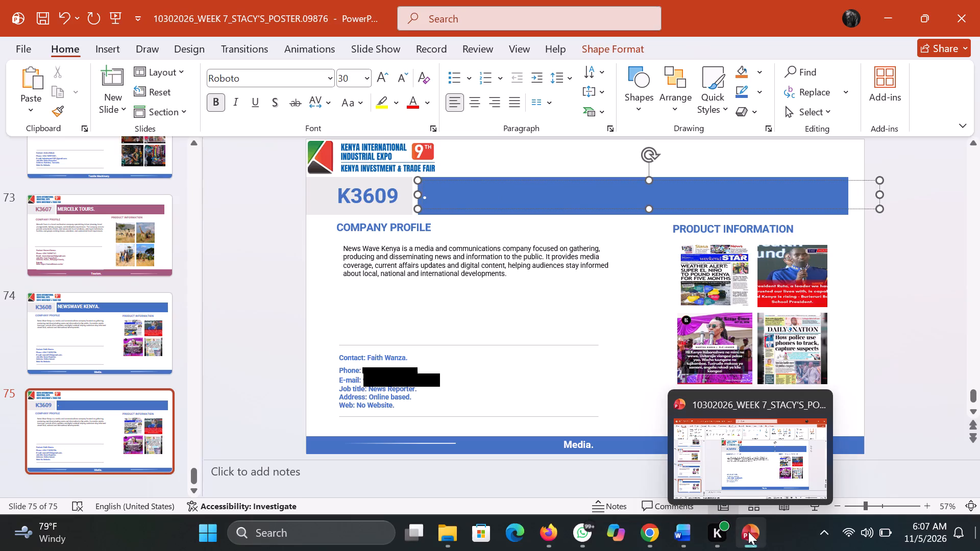
pyautogui.click(651, 533)
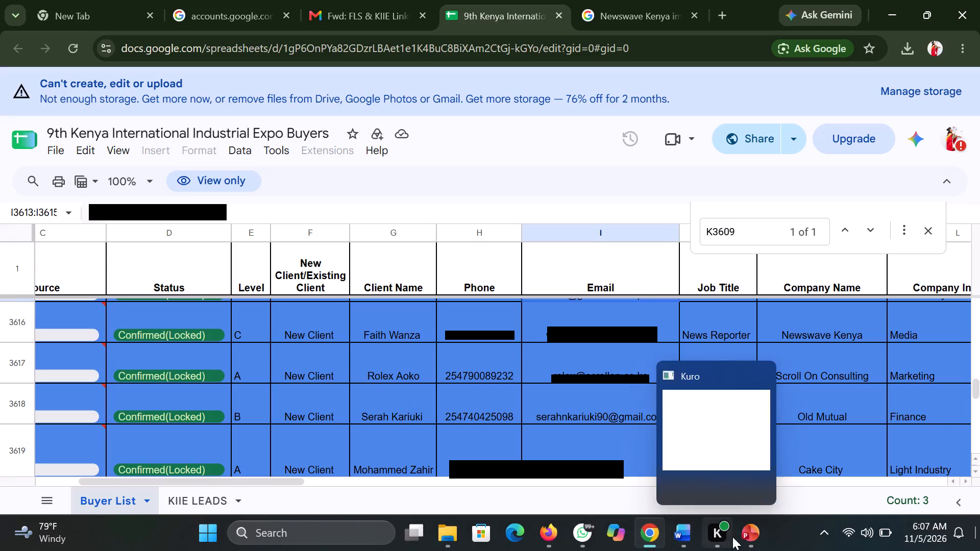
pyautogui.click(749, 529)
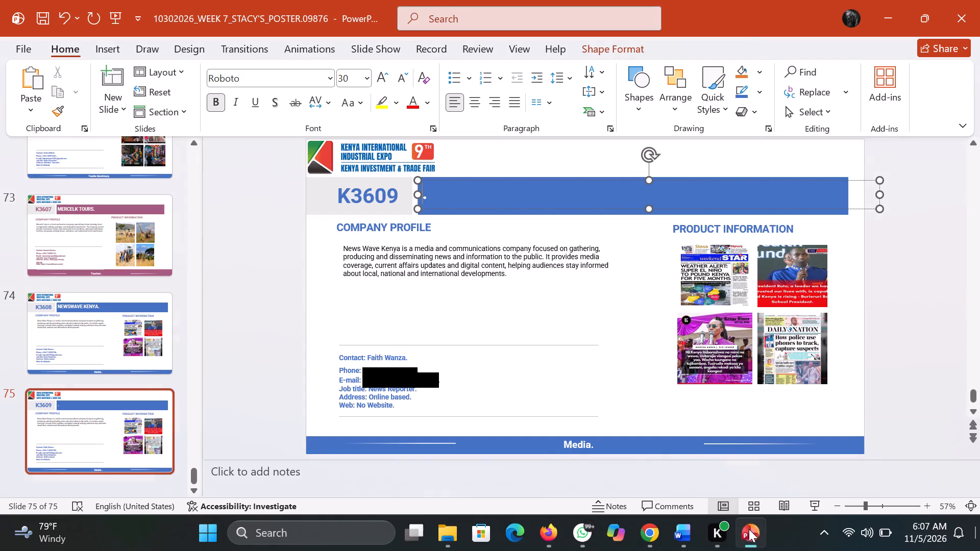
pyautogui.write('SCROLL ON CONSULTING')
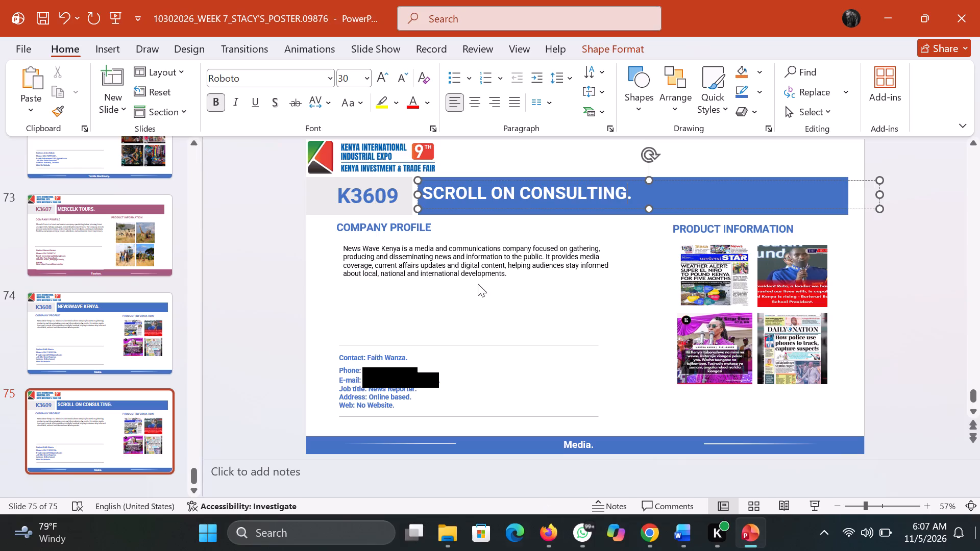
# Delete the Newswave Kenya description text box under Company Profile on slide 75.
pyautogui.click(472, 267)
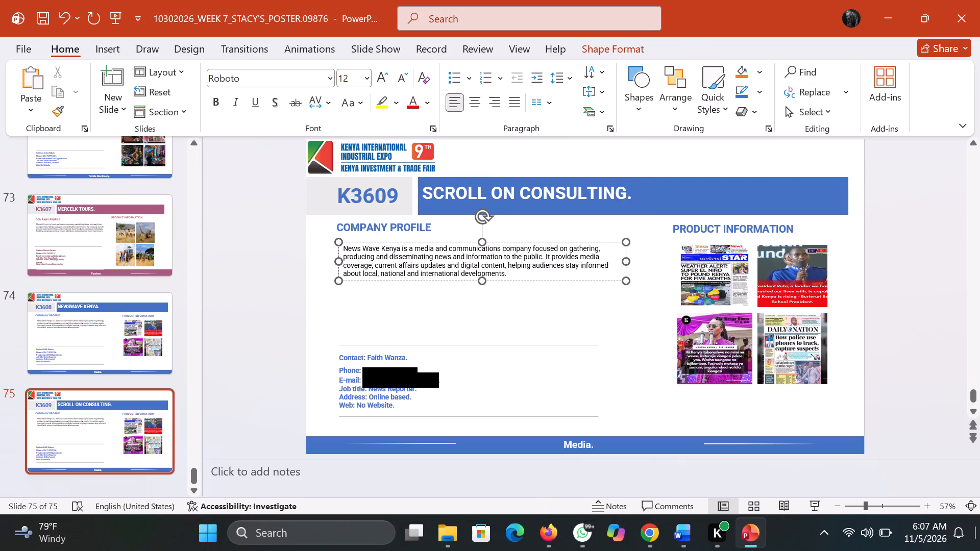
pyautogui.click(614, 270)
pyautogui.press('BackSpace')
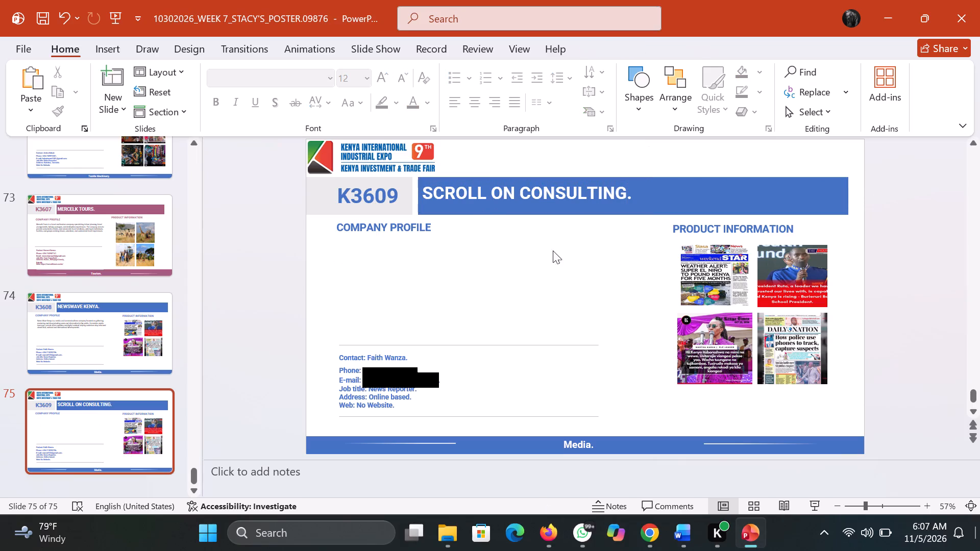
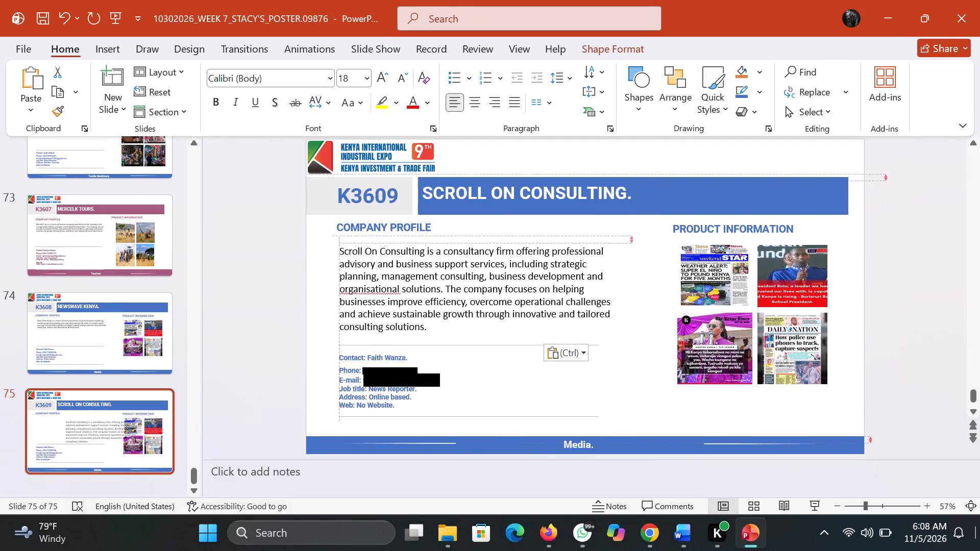
# Position the pasted Scroll On Consulting description under Company Profile on slide 75 and set its font size to 12.
pyautogui.moveTo(616, 319); pyautogui.dragTo(617, 317)
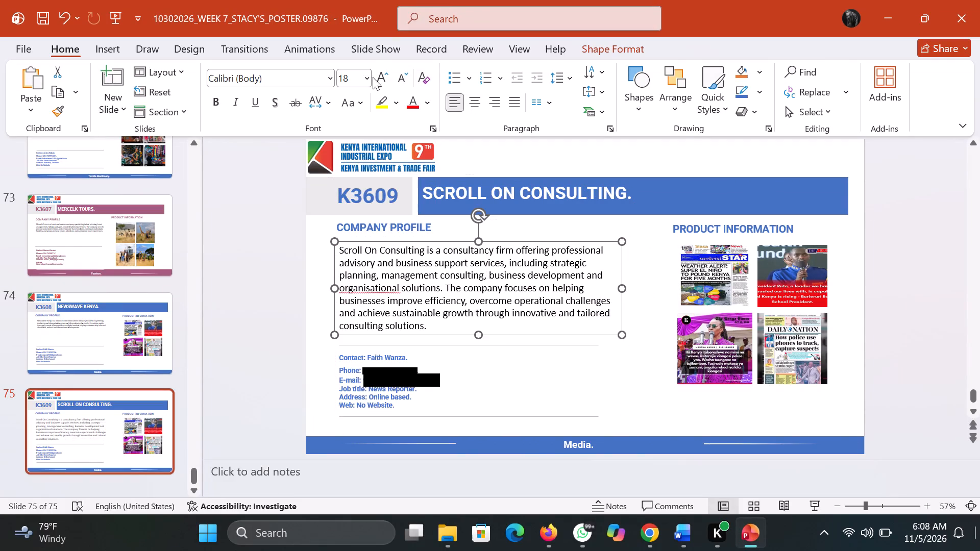
pyautogui.click(364, 77)
pyautogui.click(359, 193)
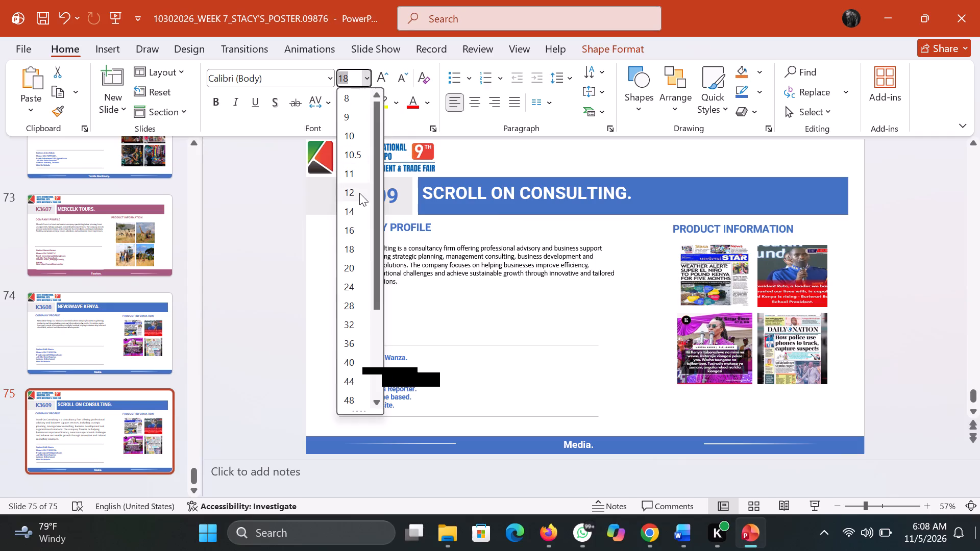
# Set the font of the Scroll On Consulting description under Company Profile on slide 75 to Roboto.
pyautogui.click(330, 81)
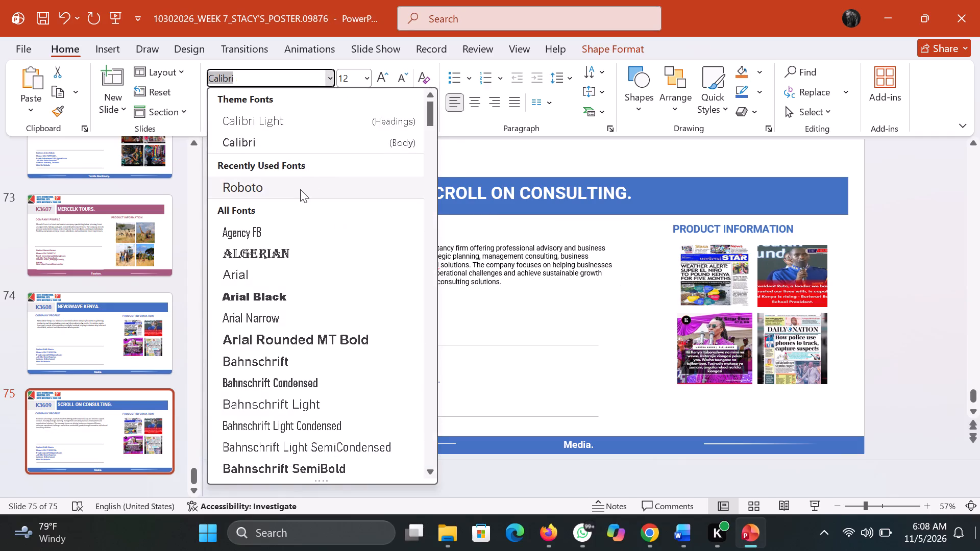
pyautogui.click(300, 189)
pyautogui.click(469, 309)
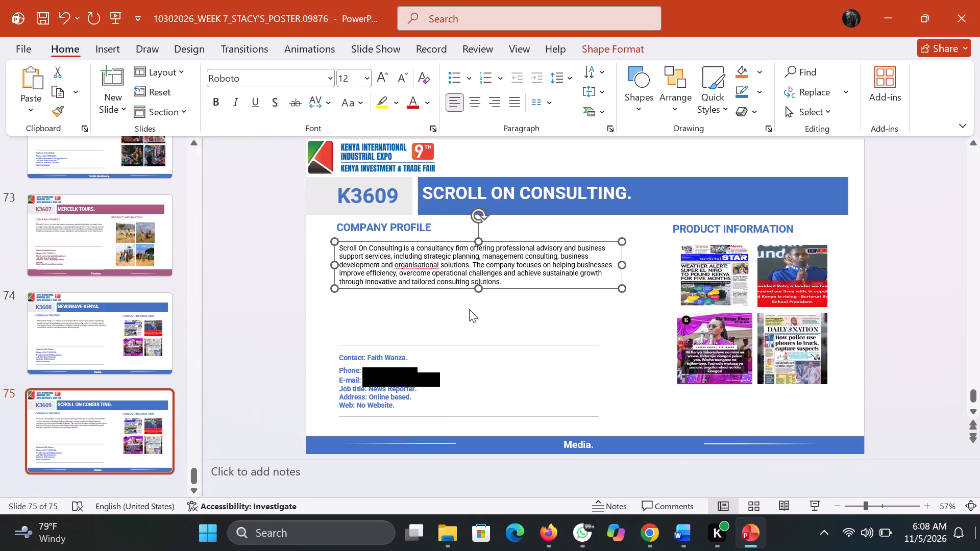
# Replace the industry name in slide 75's footer bar with Marketing, keeping the final period.
pyautogui.click(591, 444)
pyautogui.press('BackSpace')
pyautogui.press('BackSpace')
pyautogui.press('BackSpace')
pyautogui.press('BackSpace')
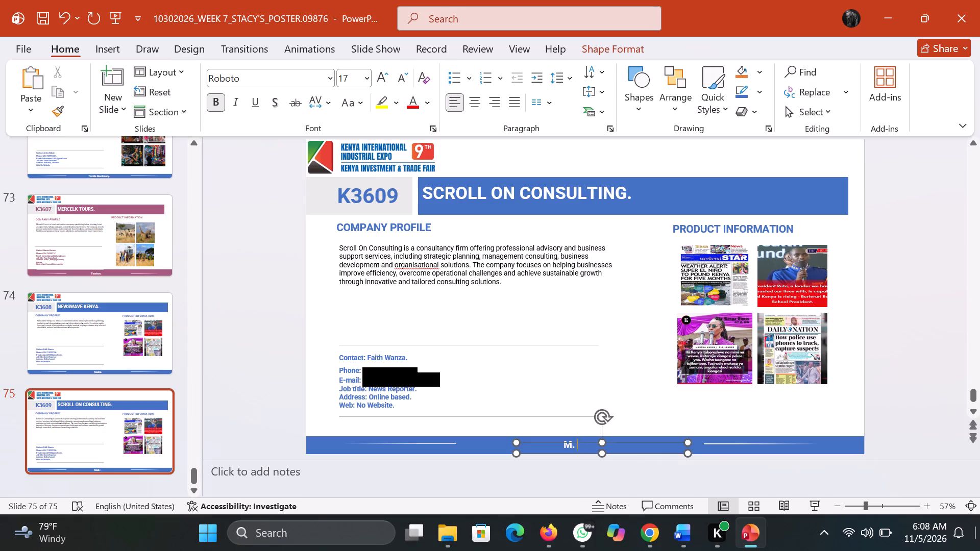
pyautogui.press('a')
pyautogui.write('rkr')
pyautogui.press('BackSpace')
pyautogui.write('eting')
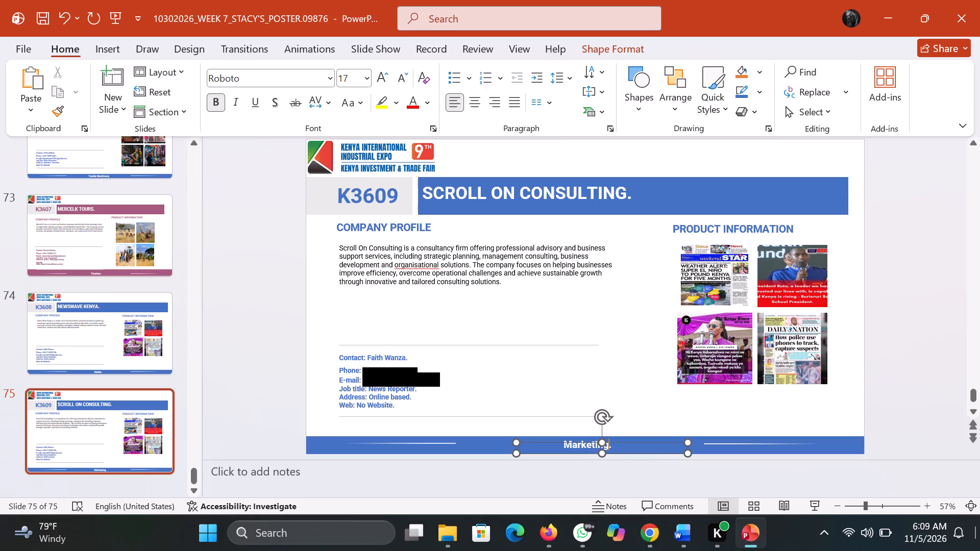
# Replace the contact name on slide 75 with Scroll On Consulting's client name from the buyers sheet in Chrome, keeping the final period.
pyautogui.click(514, 382)
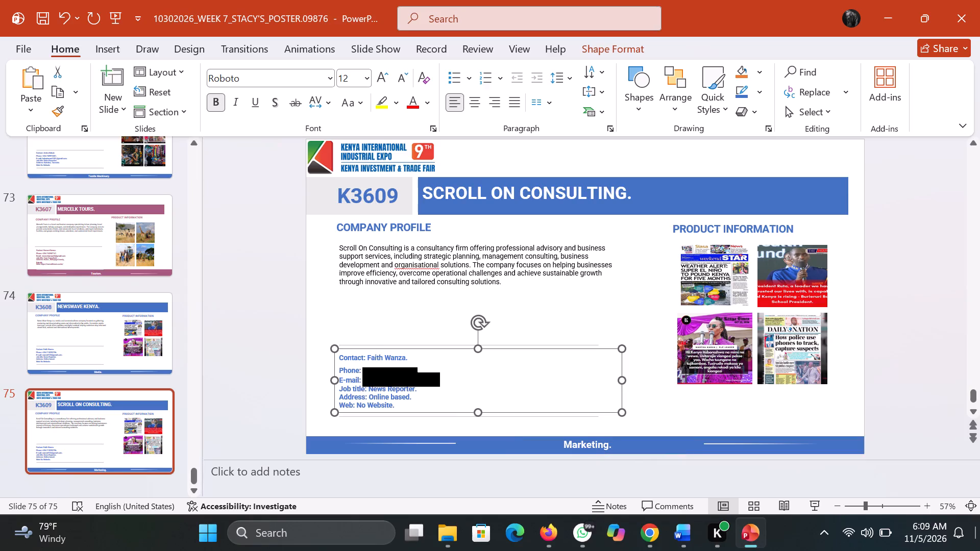
pyautogui.click(405, 356)
pyautogui.press('BackSpace')
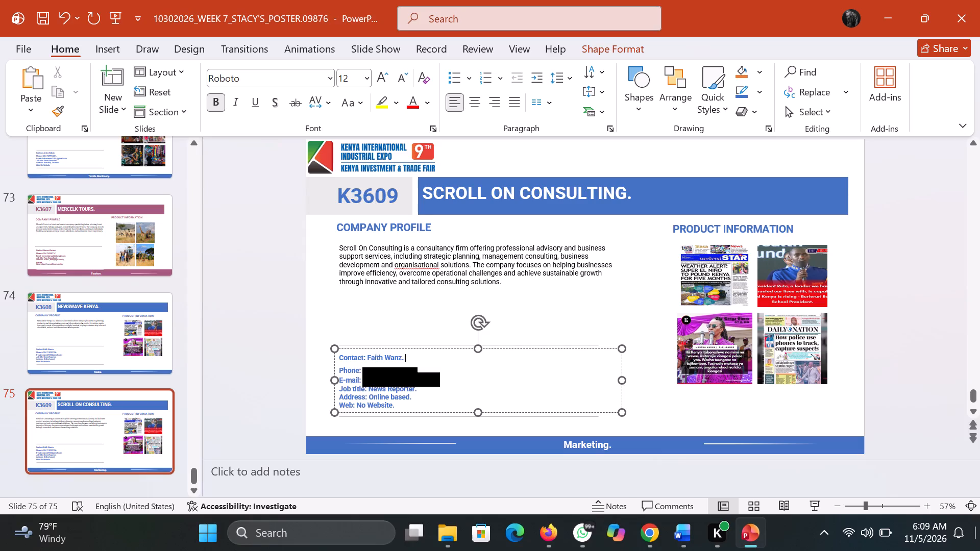
pyautogui.press('BackSpace')
pyautogui.press('BackSpace')
pyautogui.press('BackSpace')
pyautogui.press('BackSpace')
pyautogui.press('BackSpace')
pyautogui.press('BackSpace')
pyautogui.press('BackSpace')
pyautogui.press('BackSpace')
pyautogui.press('BackSpace')
pyautogui.press('BackSpace')
pyautogui.click(651, 534)
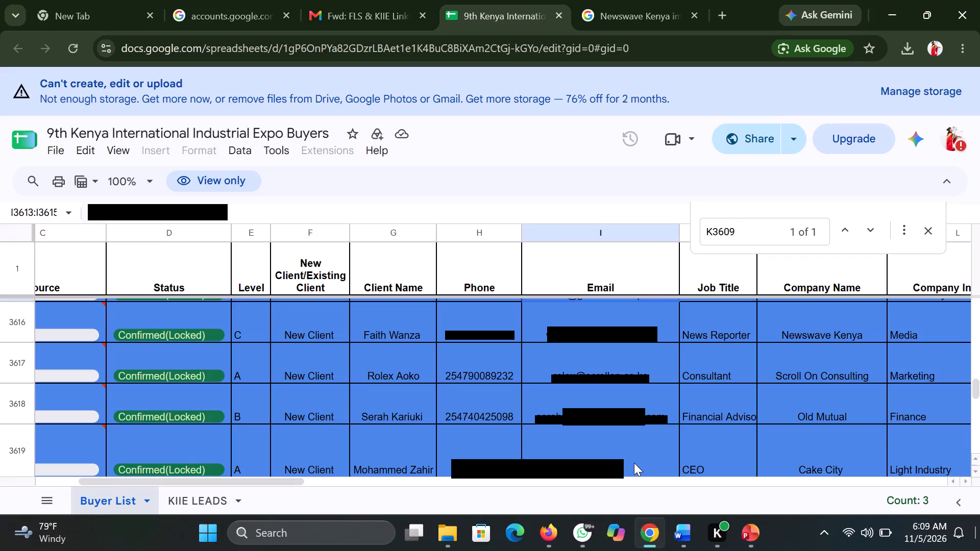
pyautogui.click(756, 528)
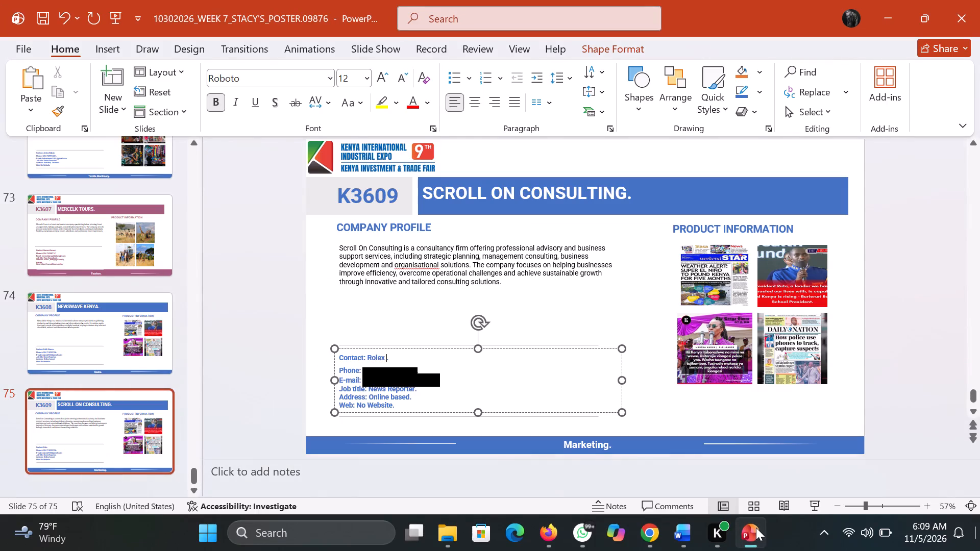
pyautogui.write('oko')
# Replace the phone number on slide 75 with Scroll On Consulting's number from the buyers sheet in Chrome, keeping the +254 prefix.
pyautogui.click(415, 371)
pyautogui.press('BackSpace')
pyautogui.press('BackSpace')
pyautogui.press('BackSpace')
pyautogui.press('BackSpace')
pyautogui.press('BackSpace')
pyautogui.press('BackSpace')
pyautogui.press('BackSpace')
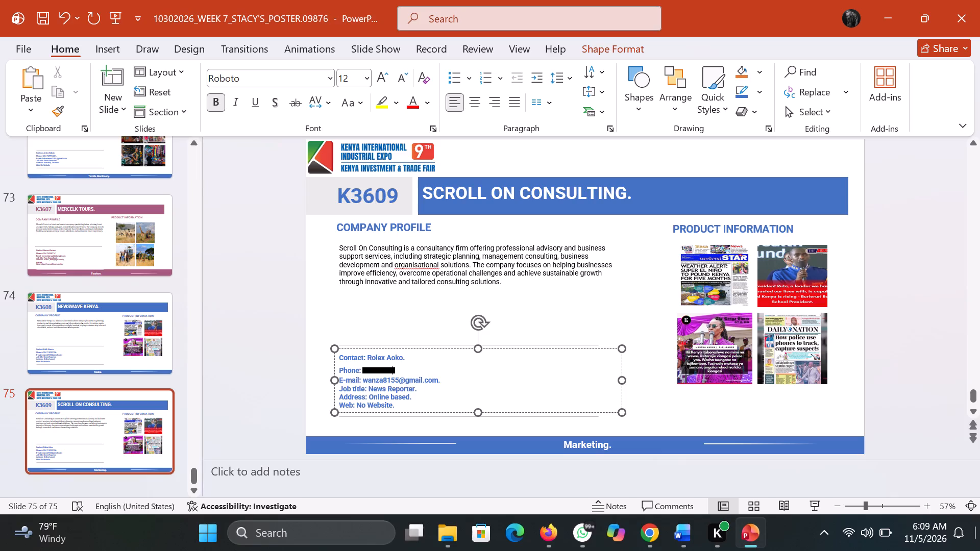
pyautogui.press('BackSpace')
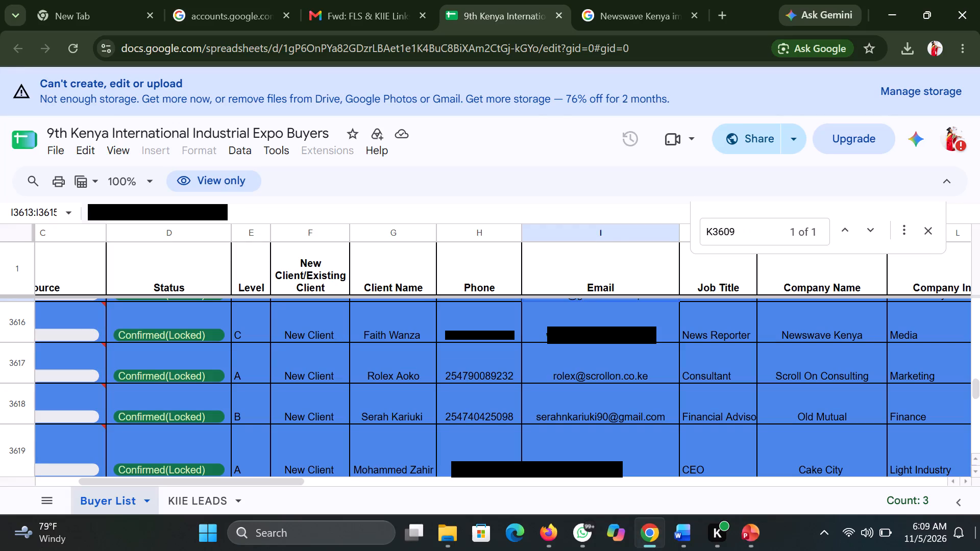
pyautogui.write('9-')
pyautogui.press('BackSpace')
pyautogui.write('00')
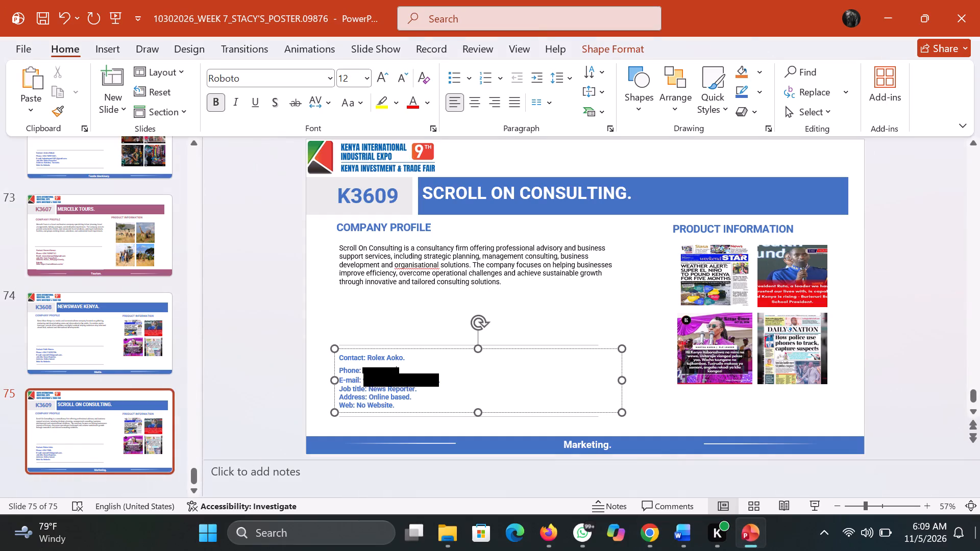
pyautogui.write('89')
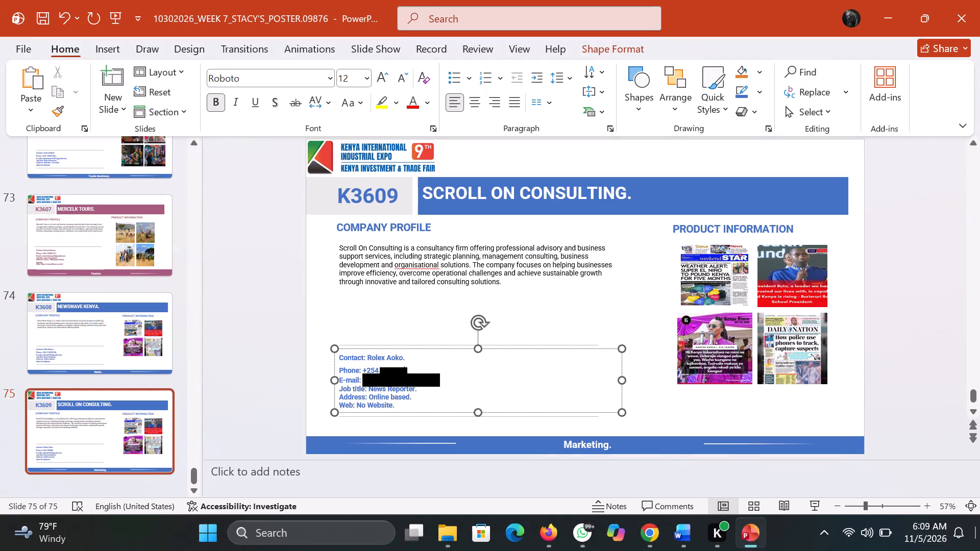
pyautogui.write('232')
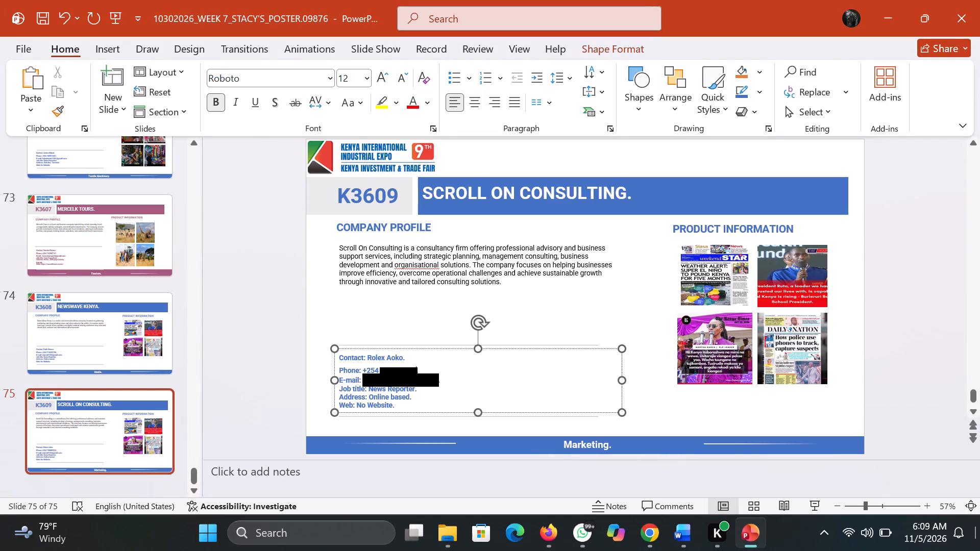
# Replace slide 75's e-mail address with Scroll On Consulting's from the buyers sheet and set the job title to Consultant.
pyautogui.click(438, 378)
pyautogui.press('BackSpace')
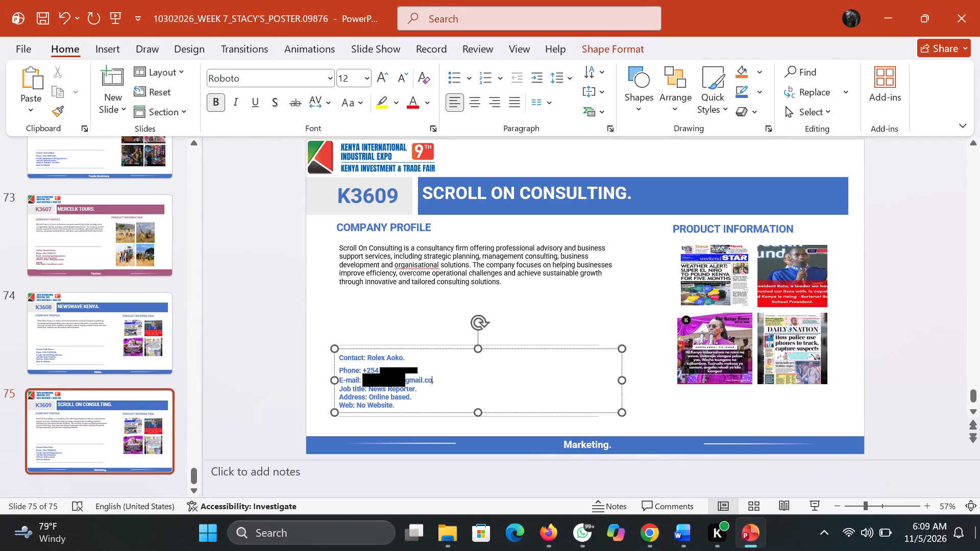
pyautogui.press('BackSpace')
pyautogui.press('BackSpace')
pyautogui.press('BackSpace')
pyautogui.press('BackSpace')
pyautogui.press('BackSpace')
pyautogui.press('BackSpace')
pyautogui.press('BackSpace')
pyautogui.press('BackSpace')
pyautogui.press('BackSpace')
pyautogui.press('BackSpace')
pyautogui.press('BackSpace')
pyautogui.press('BackSpace')
pyautogui.press('BackSpace')
pyautogui.press('BackSpace')
pyautogui.press('BackSpace')
pyautogui.press('BackSpace')
pyautogui.press('BackSpace')
pyautogui.press('BackSpace')
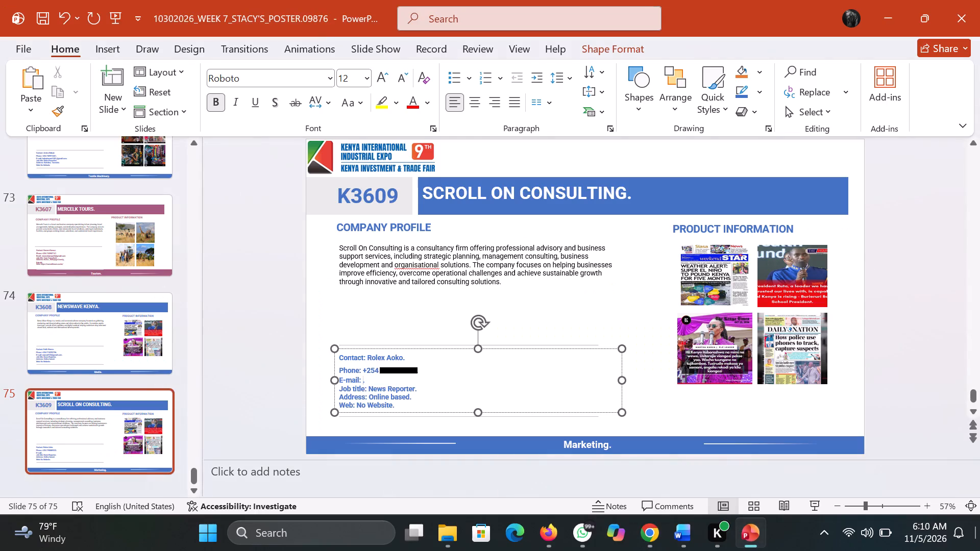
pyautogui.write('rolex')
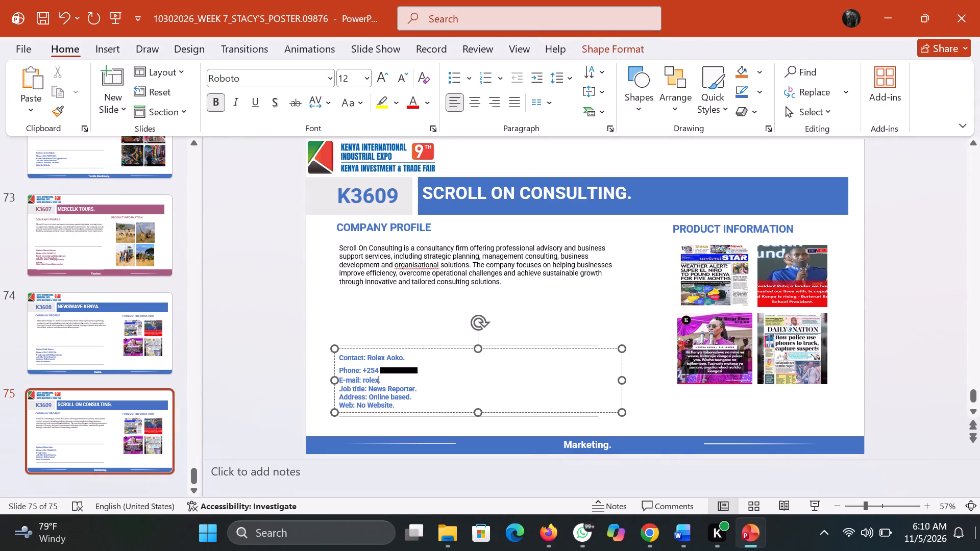
# Complete the e-mail address in slide 75's contact block with Scroll On Consulting's domain, ending in .co.ke.
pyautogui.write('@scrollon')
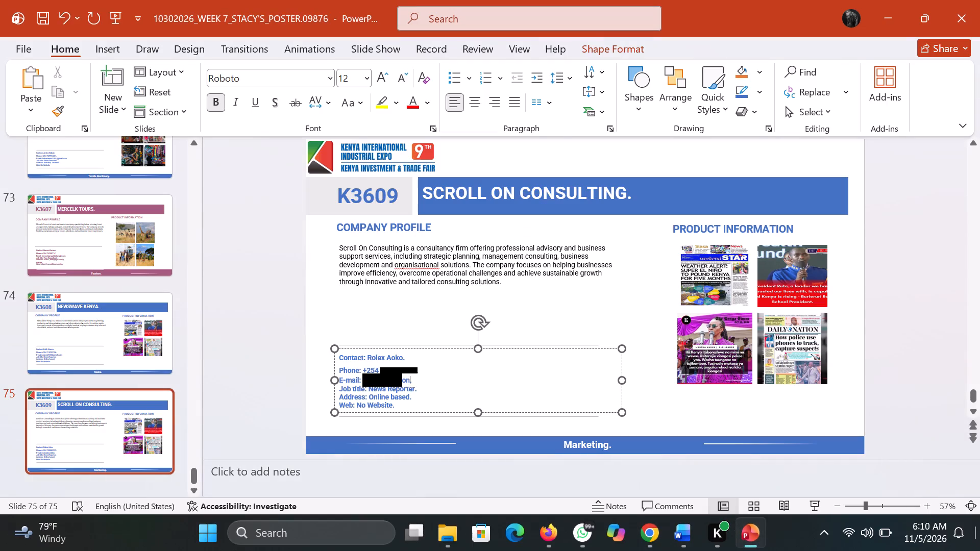
pyautogui.click(414, 377)
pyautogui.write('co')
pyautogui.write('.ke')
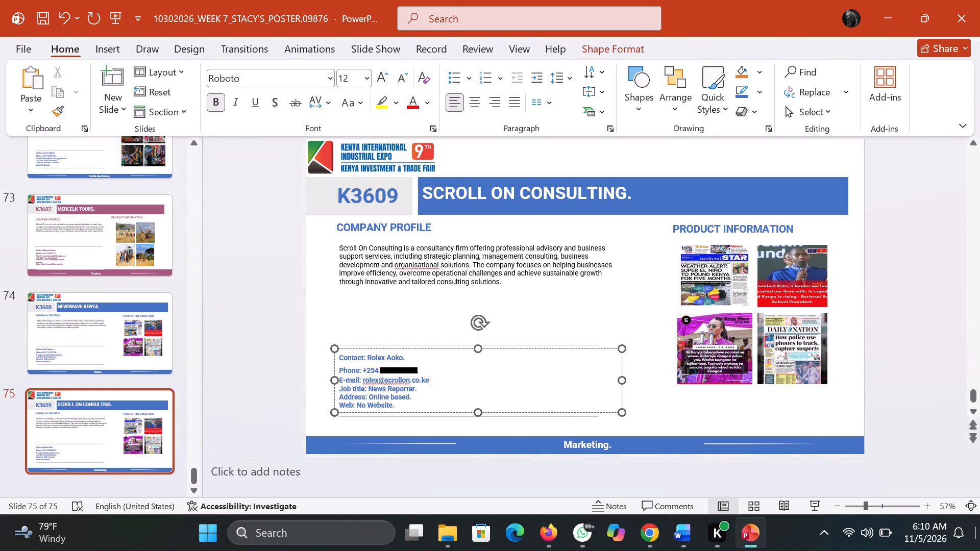
# Replace the News Reporter job title in slide 75's contact block with Consultant.
pyautogui.click(415, 388)
pyautogui.press('BackSpace')
pyautogui.press('BackSpace')
pyautogui.press('BackSpace')
pyautogui.press('BackSpace')
pyautogui.press('BackSpace')
pyautogui.press('BackSpace')
pyautogui.press('BackSpace')
pyautogui.press('BackSpace')
pyautogui.press('BackSpace')
pyautogui.press('BackSpace')
pyautogui.press('BackSpace')
pyautogui.press('BackSpace')
pyautogui.press('BackSpace')
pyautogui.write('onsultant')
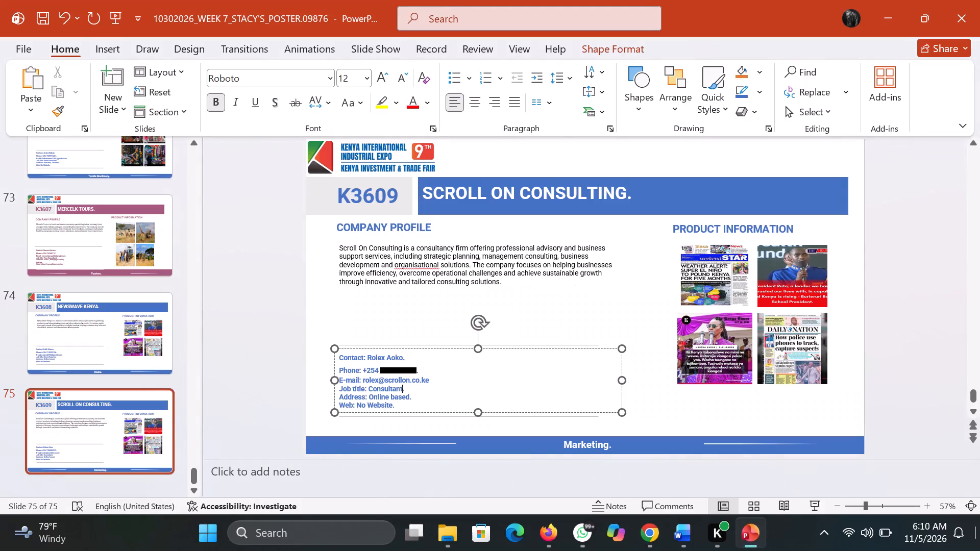
# Replace Online based in slide 75's Address line with Scroll On Consulting's company address from the buyers sheet in Chrome.
pyautogui.click(409, 396)
pyautogui.press('BackSpace')
pyautogui.press('BackSpace')
pyautogui.press('BackSpace')
pyautogui.press('BackSpace')
pyautogui.press('BackSpace')
pyautogui.press('BackSpace')
pyautogui.press('BackSpace')
pyautogui.press('BackSpace')
pyautogui.press('BackSpace')
pyautogui.press('BackSpace')
pyautogui.press('BackSpace')
pyautogui.press('BackSpace')
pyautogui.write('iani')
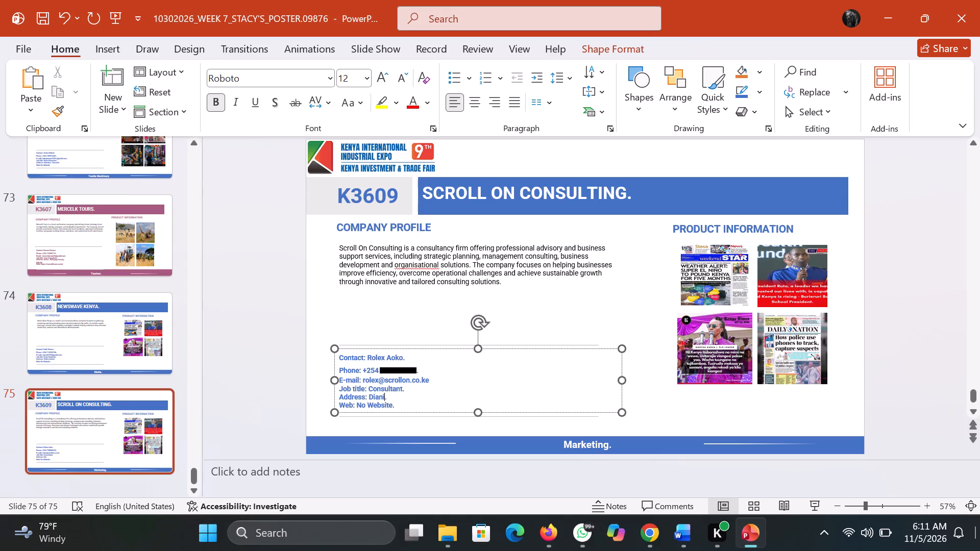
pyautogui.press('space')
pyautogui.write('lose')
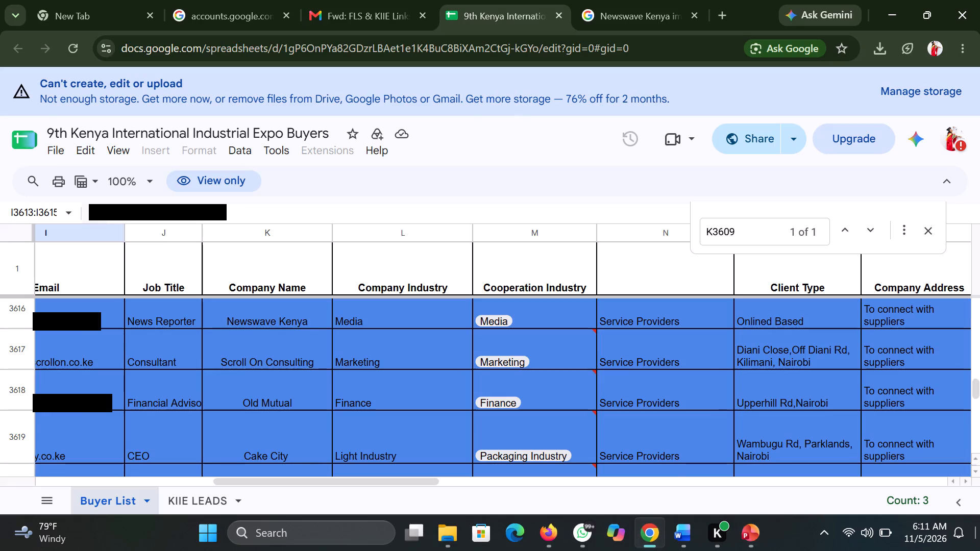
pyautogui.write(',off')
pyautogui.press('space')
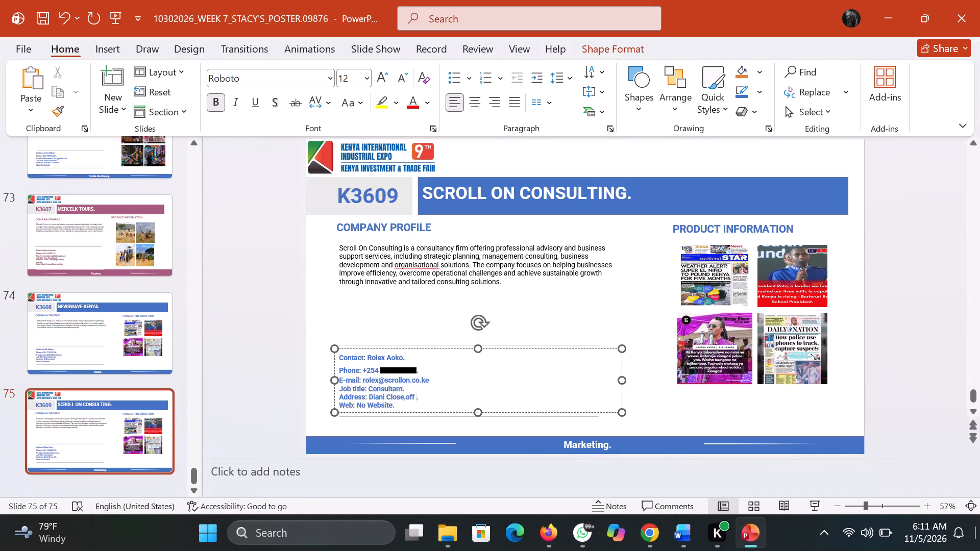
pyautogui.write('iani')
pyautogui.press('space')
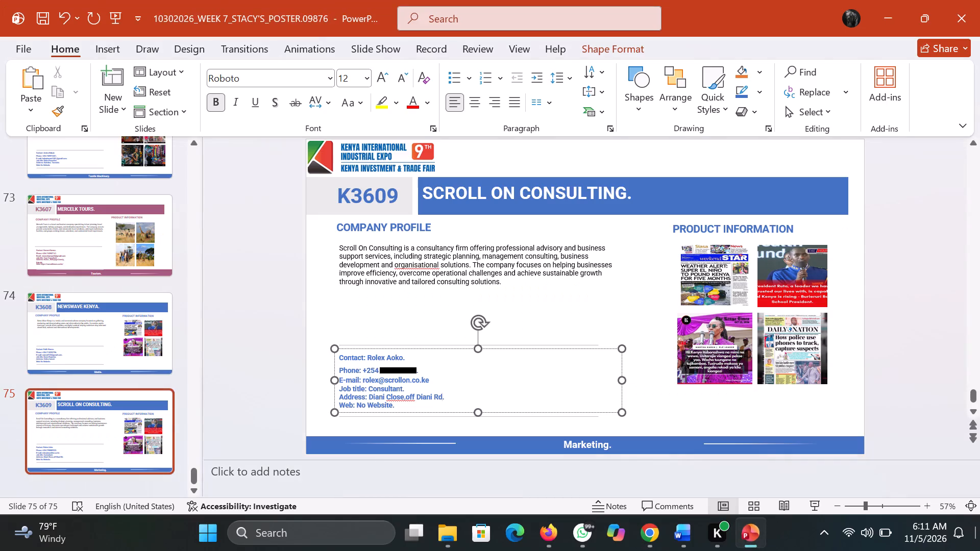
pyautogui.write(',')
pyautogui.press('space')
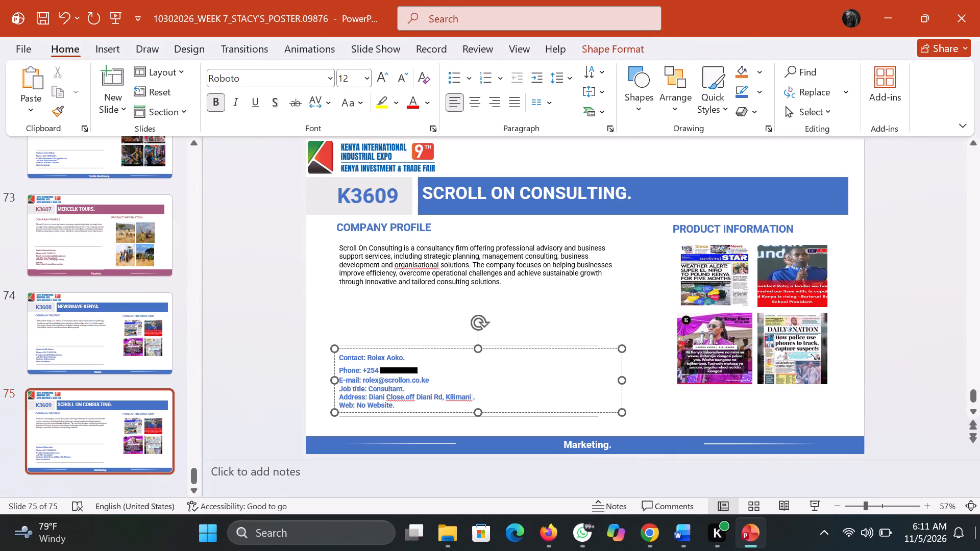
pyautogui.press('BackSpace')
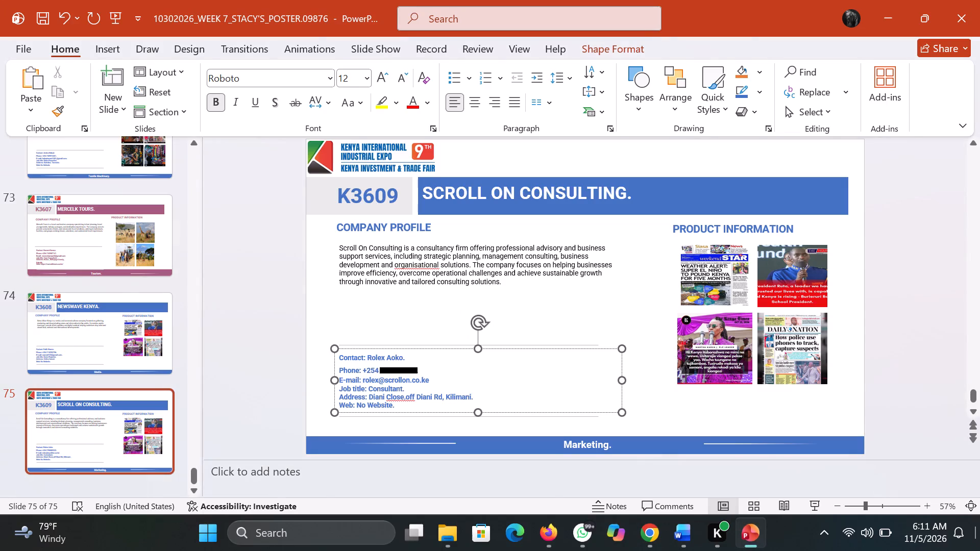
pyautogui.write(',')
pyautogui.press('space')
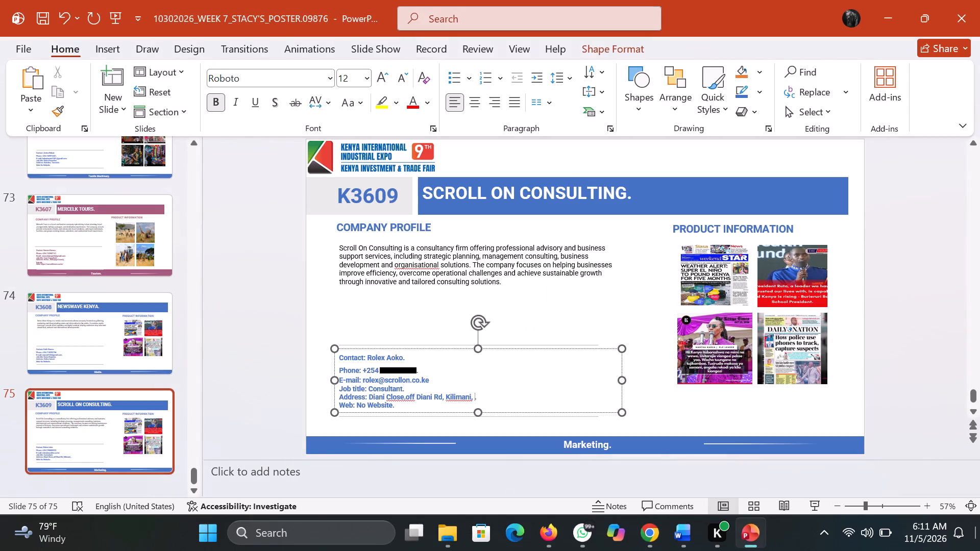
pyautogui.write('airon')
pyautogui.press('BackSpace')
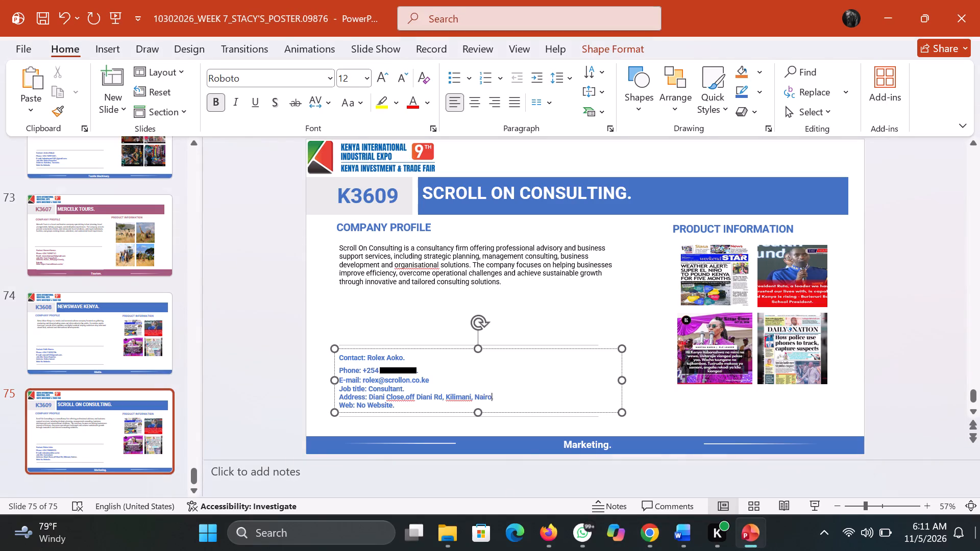
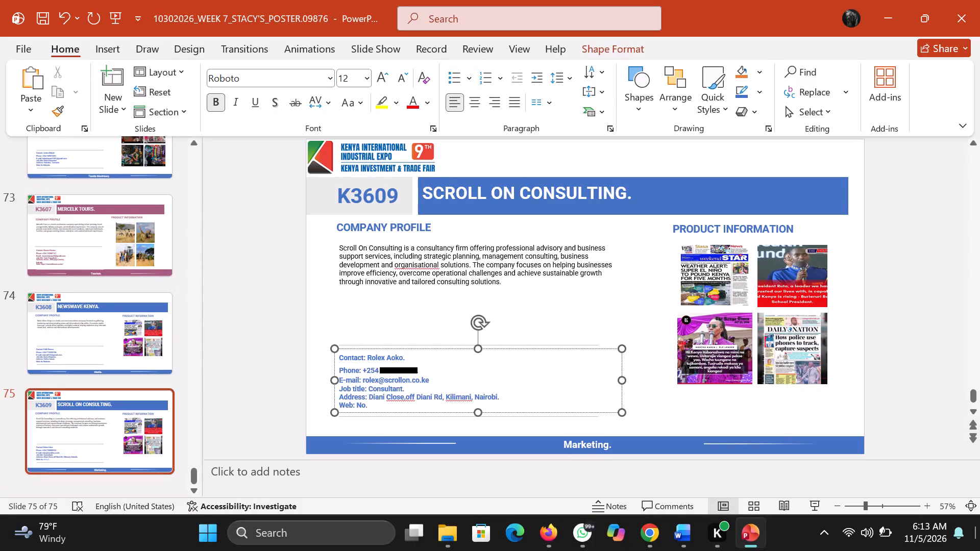
pyautogui.press('BackSpace')
pyautogui.hotkey('ctrl', 'v')
# Delete the four Newswave Kenya pictures under Product Information on slide 75.
pyautogui.click(730, 358)
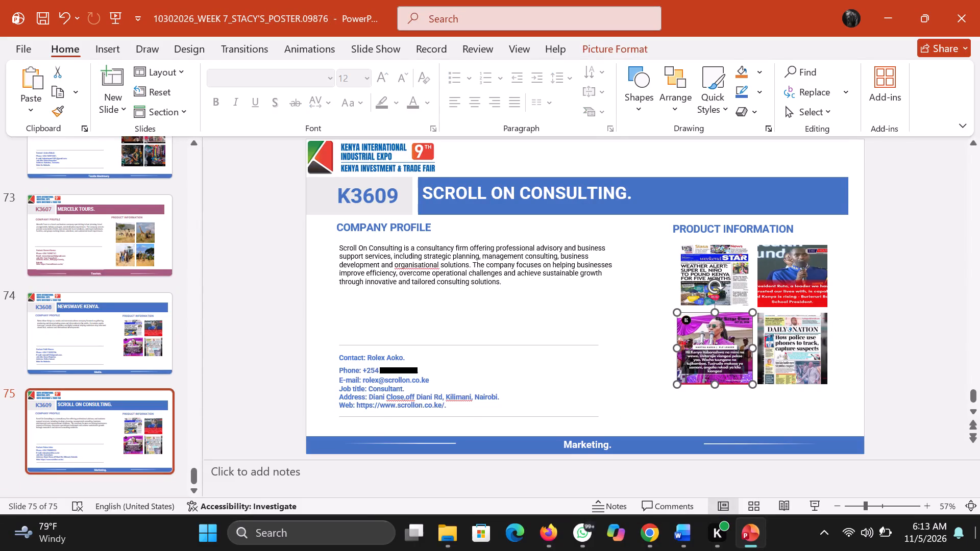
pyautogui.press('BackSpace')
pyautogui.click(719, 272)
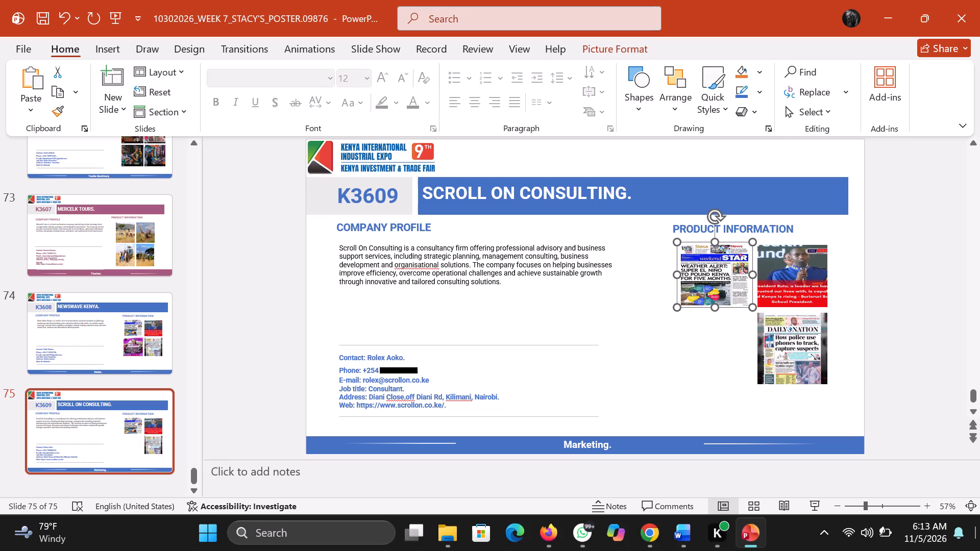
pyautogui.press('BackSpace')
pyautogui.click(788, 266)
pyautogui.press('BackSpace')
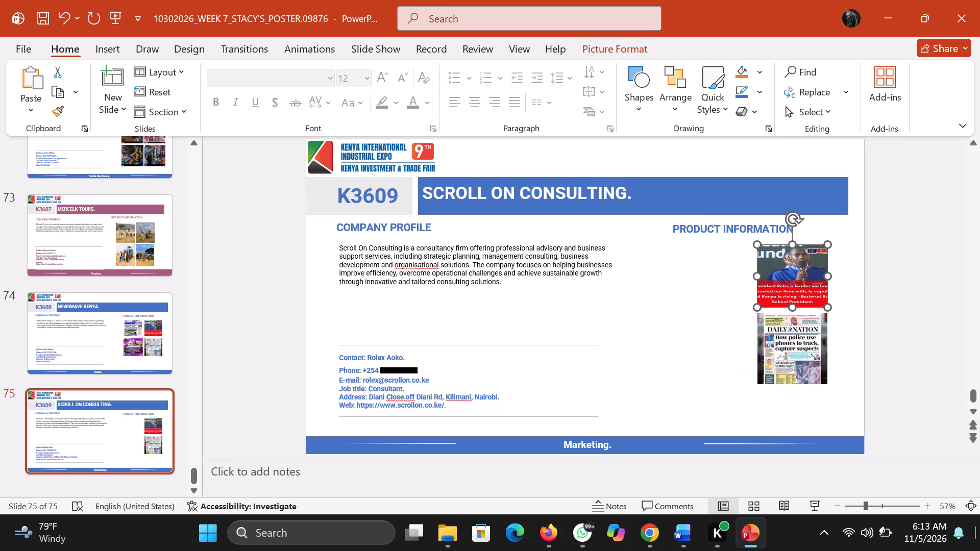
pyautogui.click(787, 360)
pyautogui.press('BackSpace')
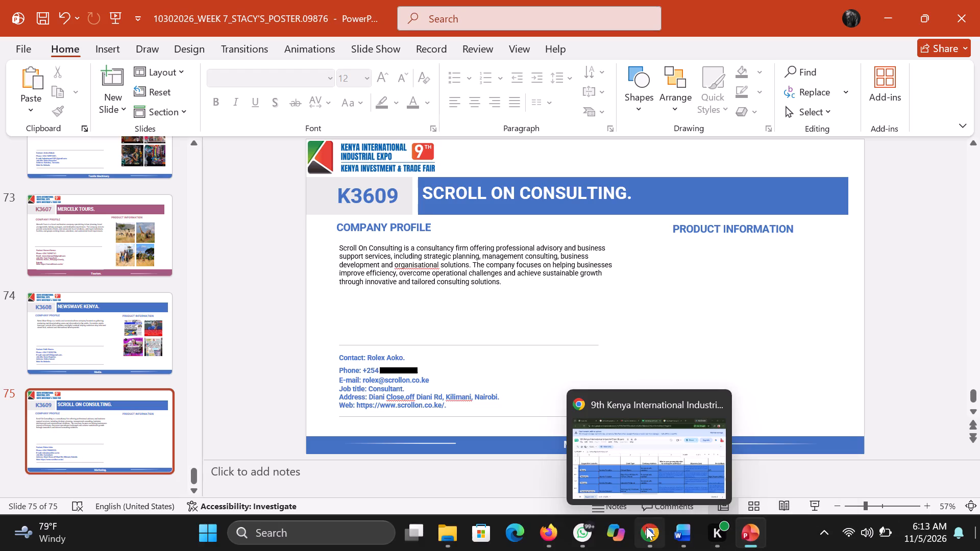
# Switch to Chrome and replace the Newswave Kenya images query in Google image search with one for Scroll On Consulting.
pyautogui.click(655, 456)
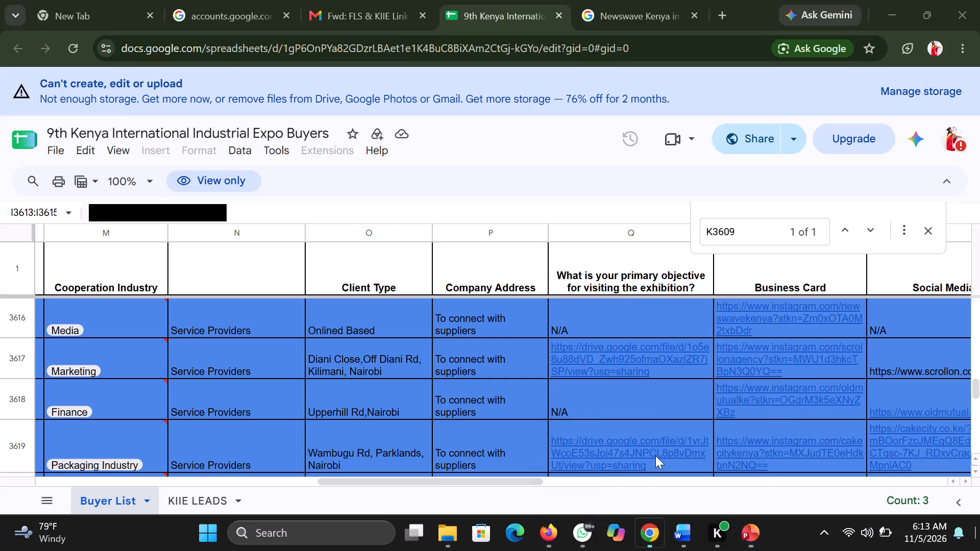
pyautogui.click(610, 7)
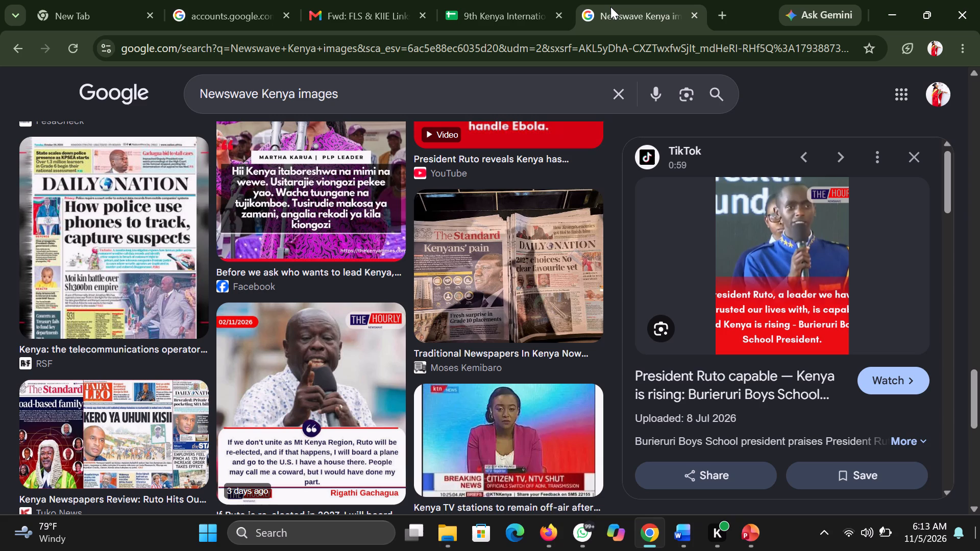
pyautogui.click(372, 95)
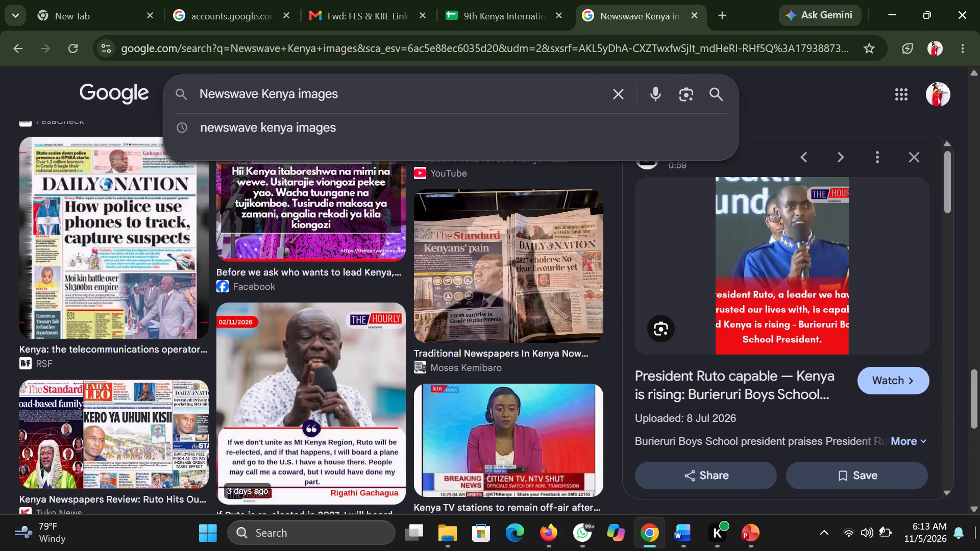
pyautogui.press('BackSpace')
pyautogui.press('BackSpace')
pyautogui.press('BackSpace')
pyautogui.press('BackSpace')
pyautogui.press('BackSpace')
pyautogui.press('BackSpace')
pyautogui.press('BackSpace')
pyautogui.press('BackSpace')
pyautogui.press('BackSpace')
pyautogui.press('BackSpace')
pyautogui.press('BackSpace')
pyautogui.press('BackSpace')
pyautogui.press('BackSpace')
pyautogui.press('BackSpace')
pyautogui.press('BackSpace')
pyautogui.press('BackSpace')
pyautogui.press('BackSpace')
pyautogui.press('BackSpace')
pyautogui.press('BackSpace')
pyautogui.press('BackSpace')
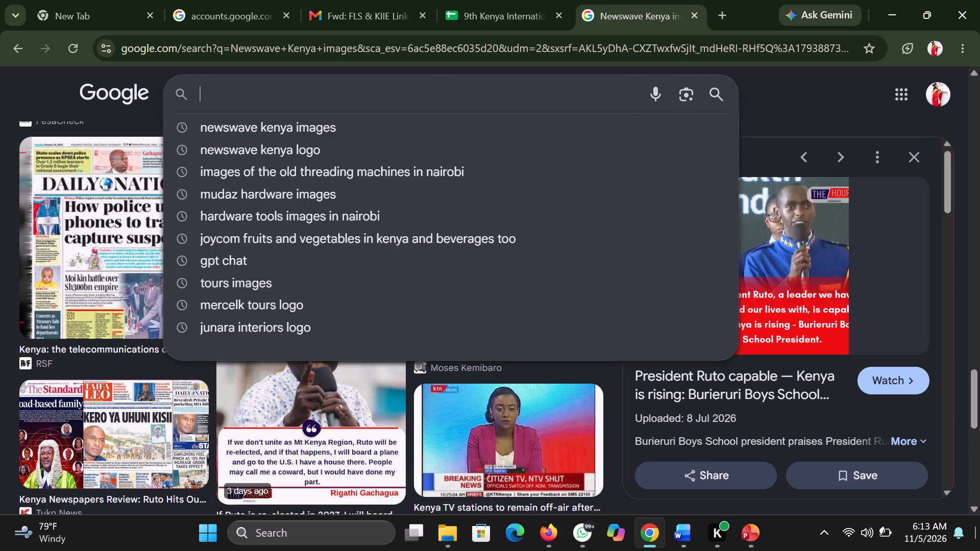
pyautogui.press('s')
pyautogui.write('crolli')
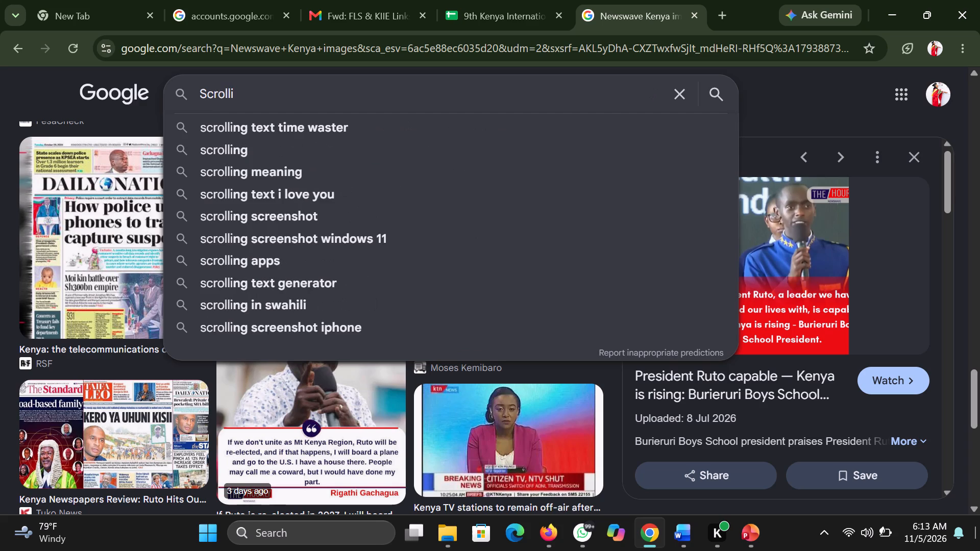
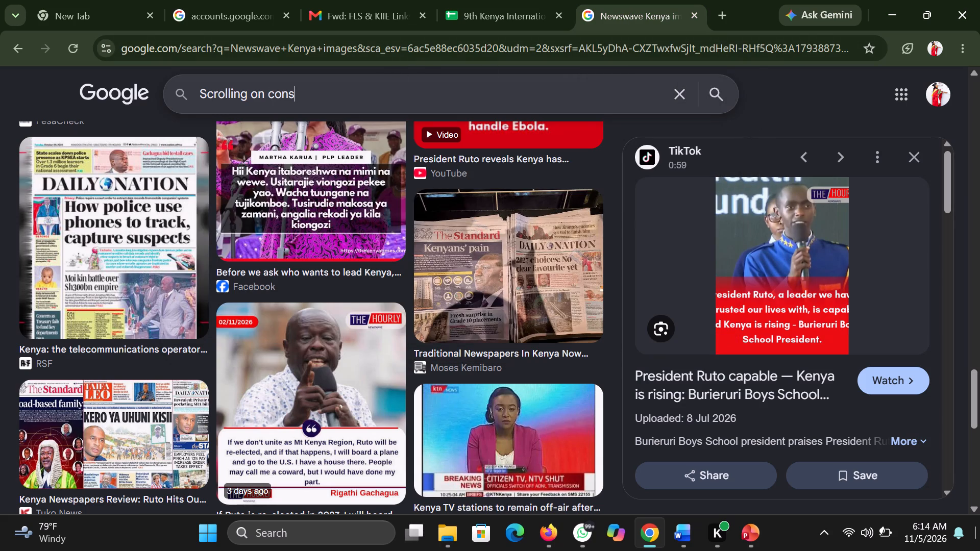
# Complete the query as Scrolling on consulting logo and run the image search.
pyautogui.write('ultin')
pyautogui.write('g')
pyautogui.press('space')
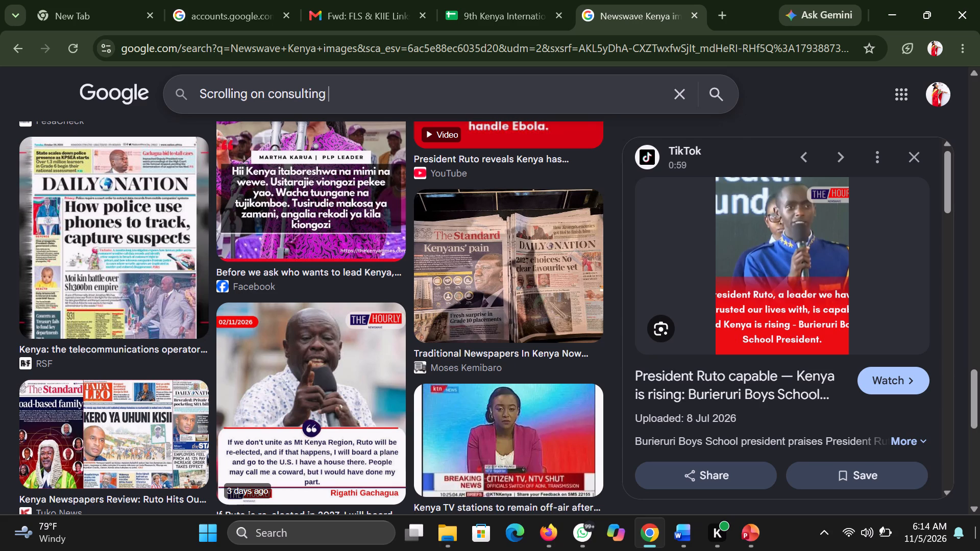
pyautogui.write('logo')
pyautogui.click(715, 92)
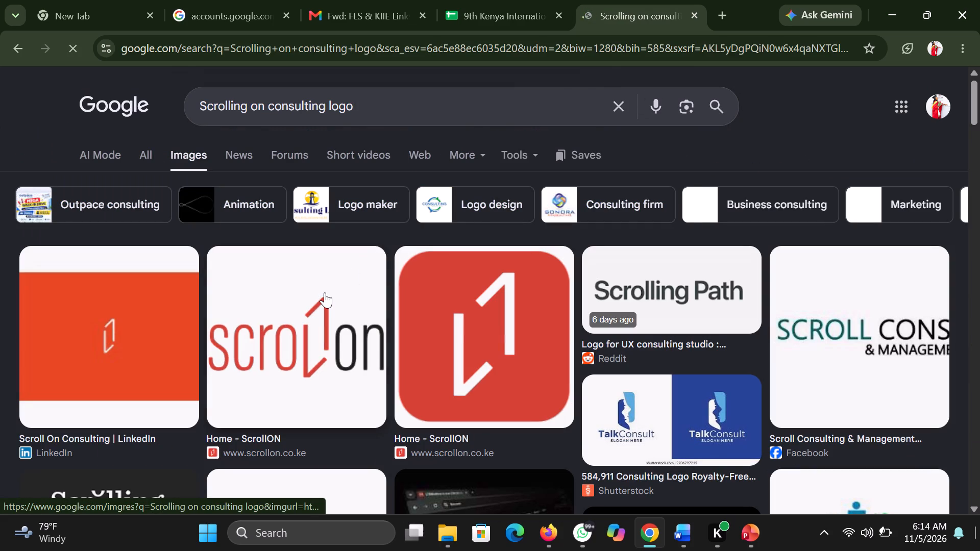
# Copy the orange Scroll On Consulting LinkedIn logo from the image results and paste it onto slide 75 in PowerPoint.
pyautogui.rightClick(148, 326)
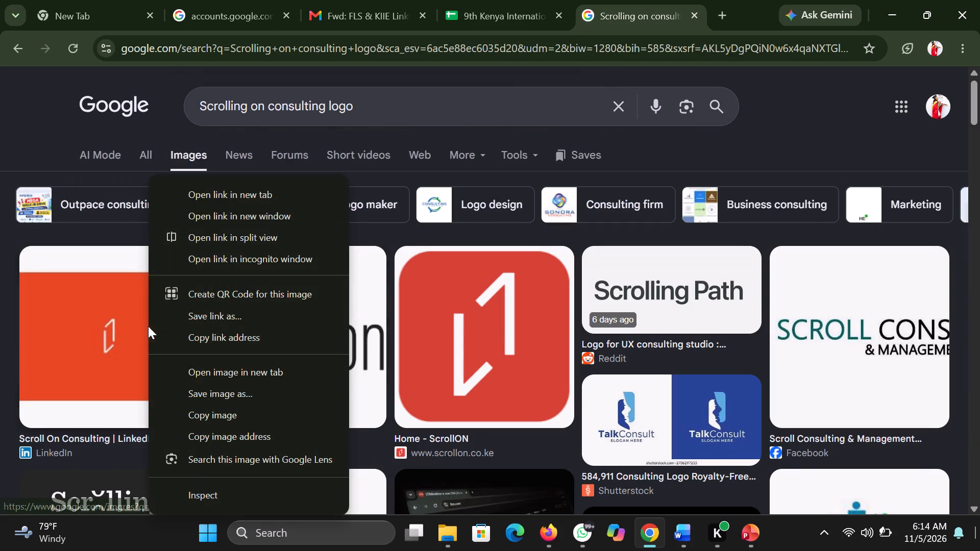
pyautogui.click(222, 420)
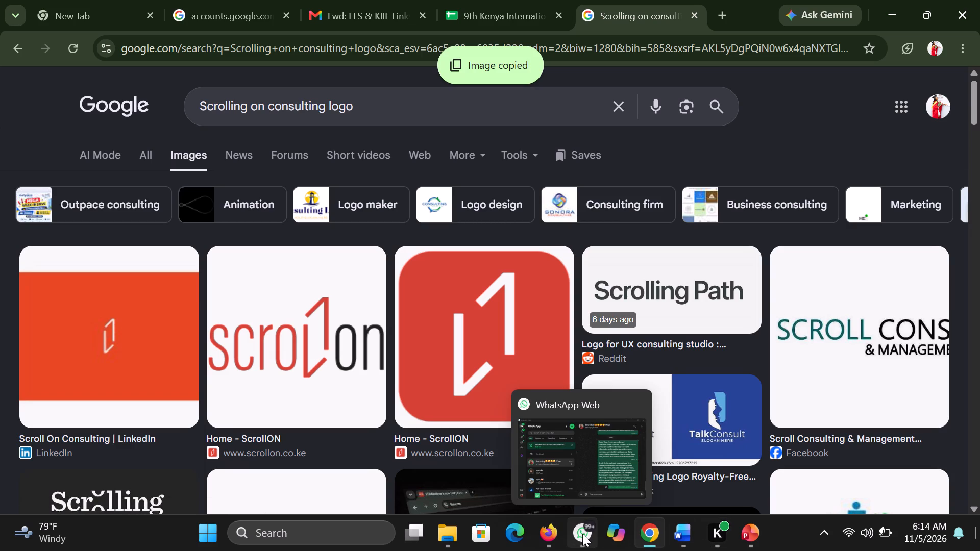
pyautogui.click(747, 535)
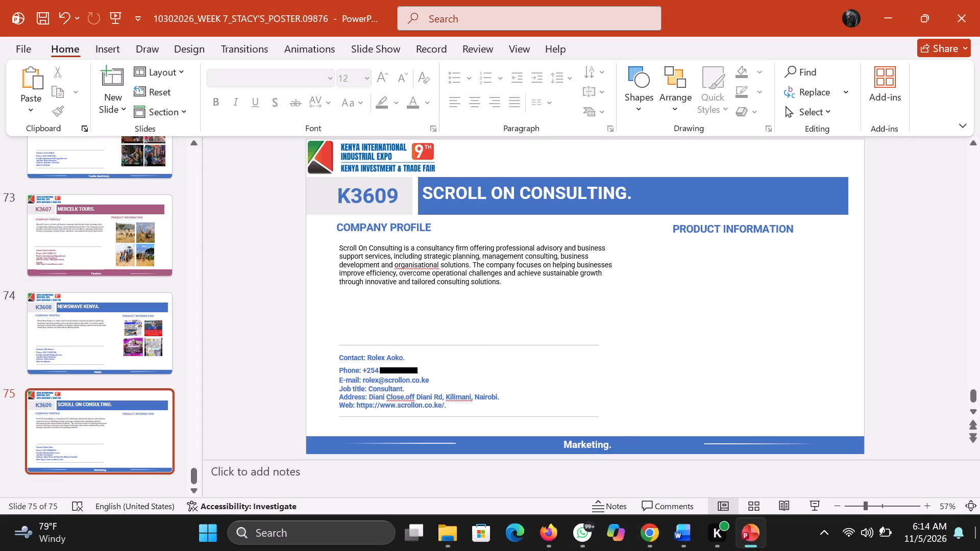
pyautogui.click(552, 372)
pyautogui.hotkey('ctrl', 'v')
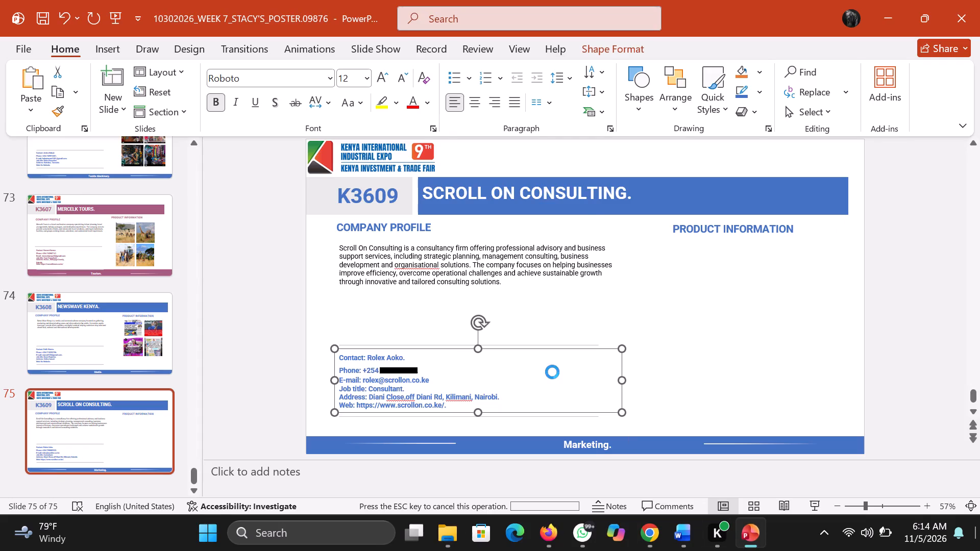
# Shrink the orange logo and place it beside the contact details, between the two divider lines on slide 75.
pyautogui.moveTo(602, 282); pyautogui.dragTo(599, 315)
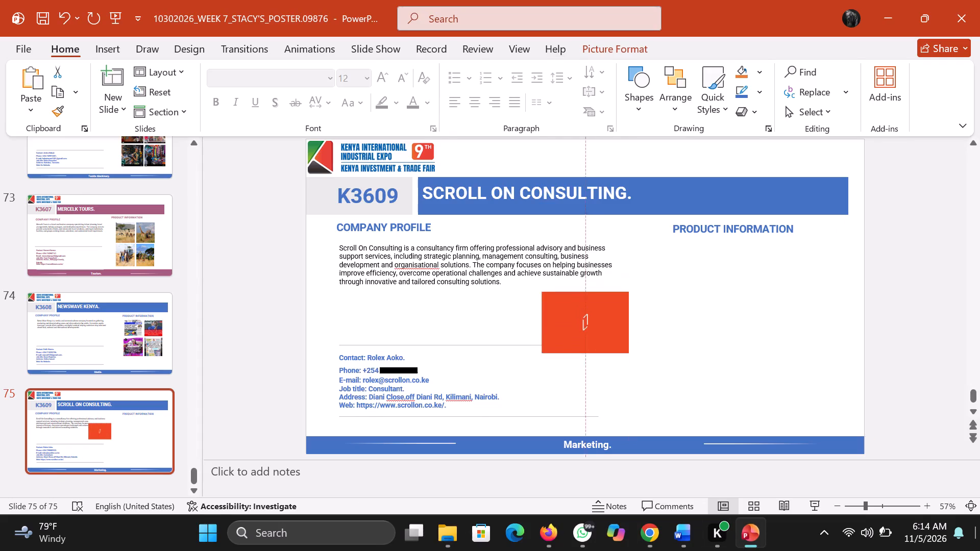
pyautogui.moveTo(599, 315); pyautogui.dragTo(599, 319)
pyautogui.moveTo(629, 290); pyautogui.dragTo(596, 343)
pyautogui.moveTo(579, 335); pyautogui.dragTo(570, 367)
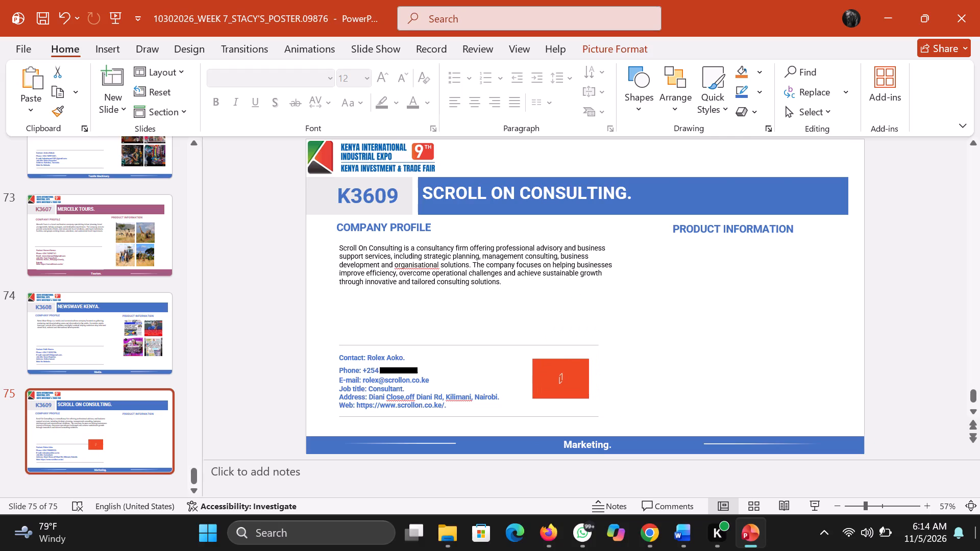
pyautogui.moveTo(570, 367); pyautogui.dragTo(569, 367)
pyautogui.click(649, 354)
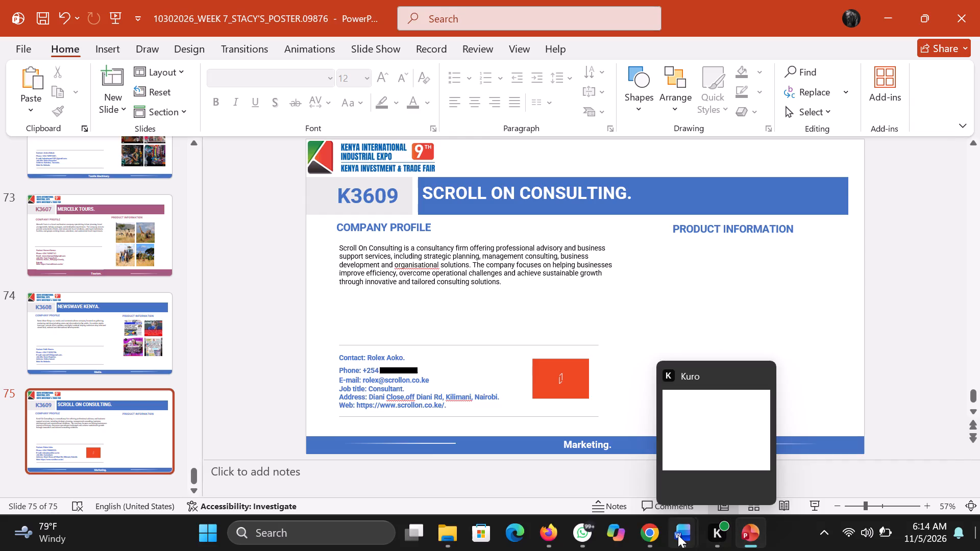
# Switch to Chrome and change the image search query to Scrolling on consulting images.
pyautogui.click(654, 533)
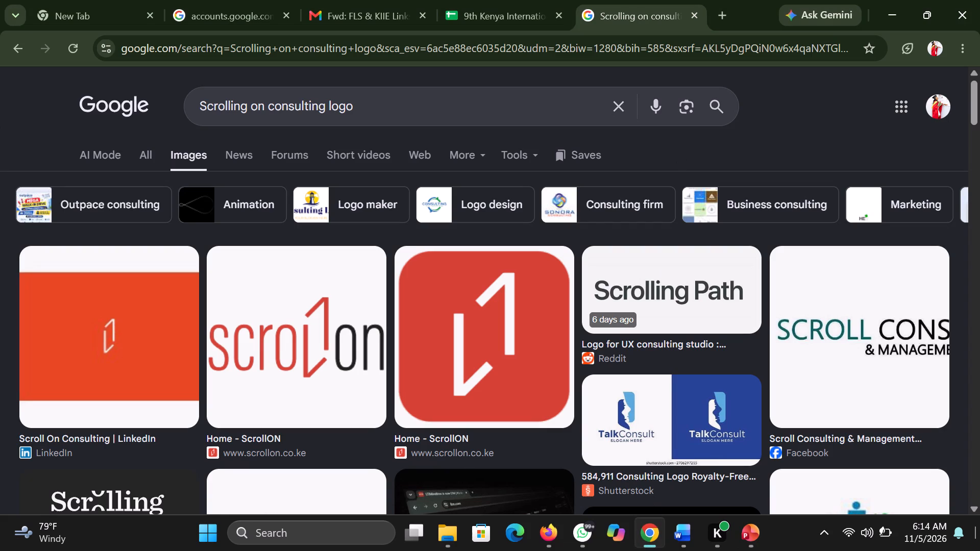
pyautogui.click(412, 108)
pyautogui.press('BackSpace')
pyautogui.press('BackSpace')
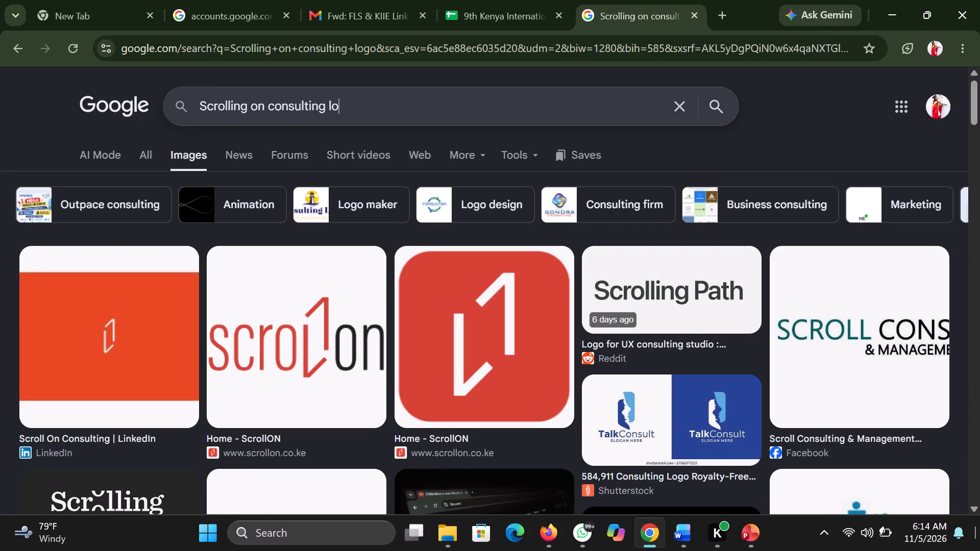
pyautogui.press('BackSpace')
pyautogui.press('BackSpace')
pyautogui.write('images')
pyautogui.click(715, 104)
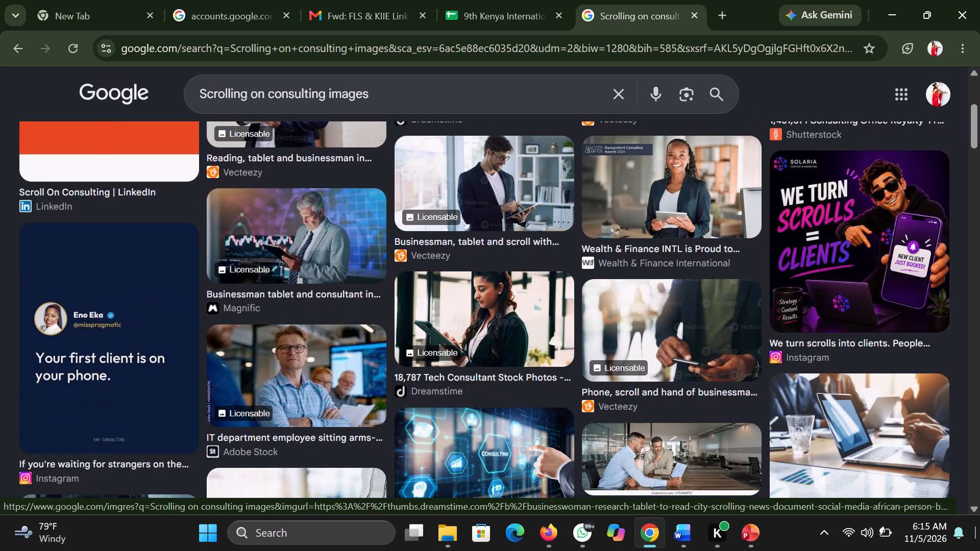
# Copy the blue CONSULTING hexagon picture with the pointing hand and paste it onto slide 75 in PowerPoint.
pyautogui.rightClick(501, 430)
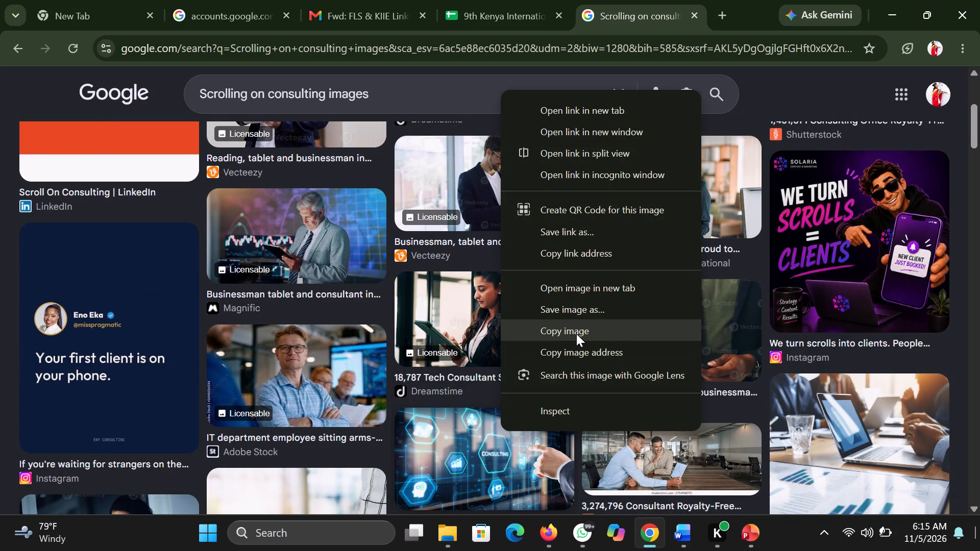
pyautogui.click(576, 334)
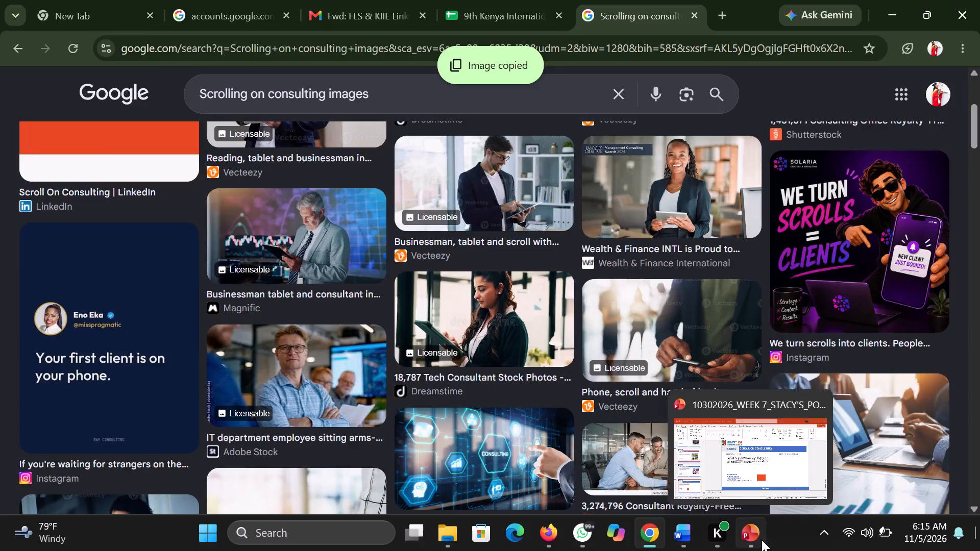
pyautogui.click(762, 540)
pyautogui.click(701, 267)
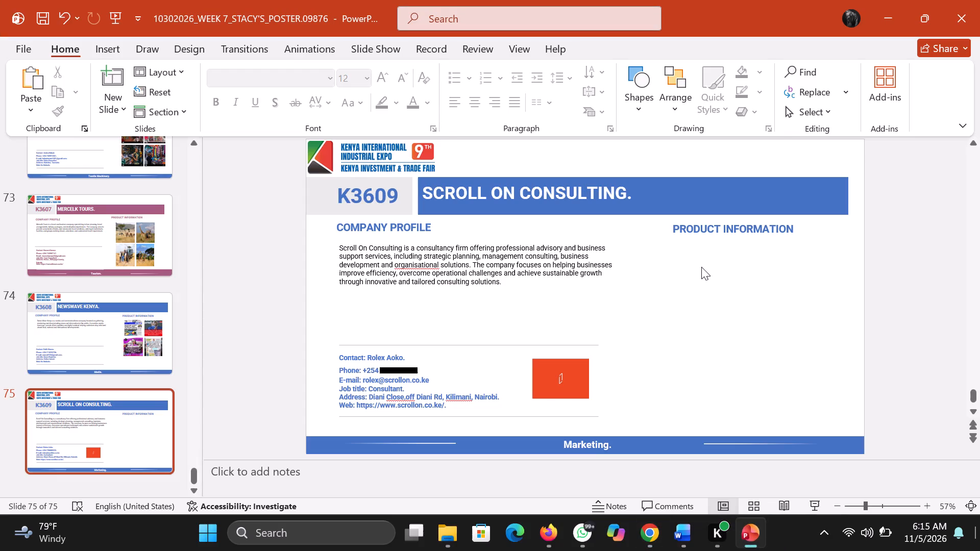
pyautogui.hotkey('ctrl', 'v')
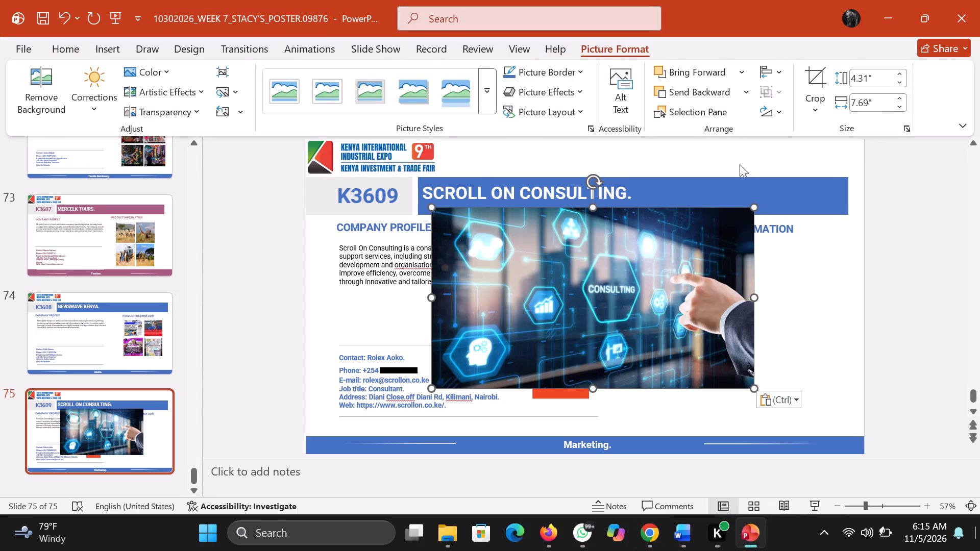
# Resize the CONSULTING picture to about 1.76" by 2.09" and place it directly under the Product Information heading.
pyautogui.moveTo(755, 207); pyautogui.dragTo(655, 277)
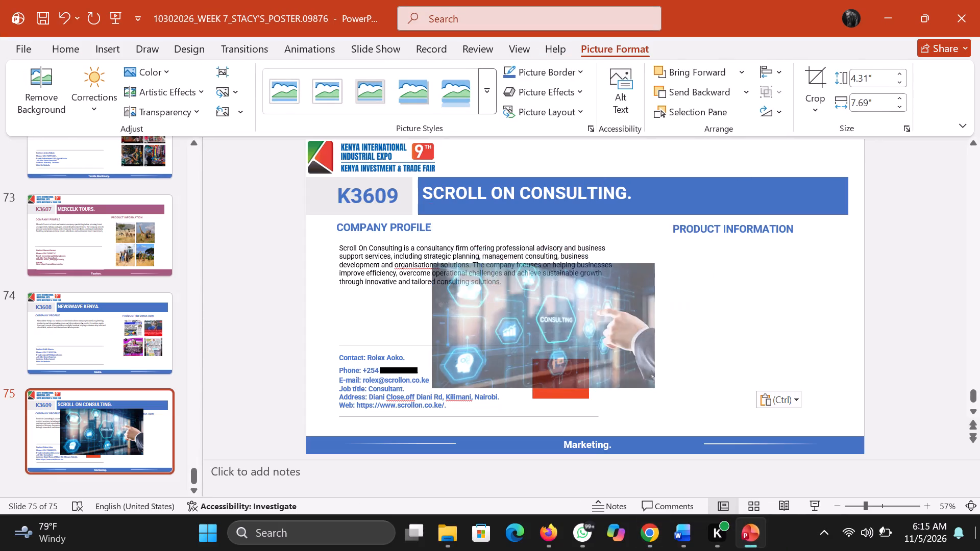
pyautogui.moveTo(655, 277); pyautogui.dragTo(654, 277)
pyautogui.moveTo(655, 324); pyautogui.dragTo(580, 332)
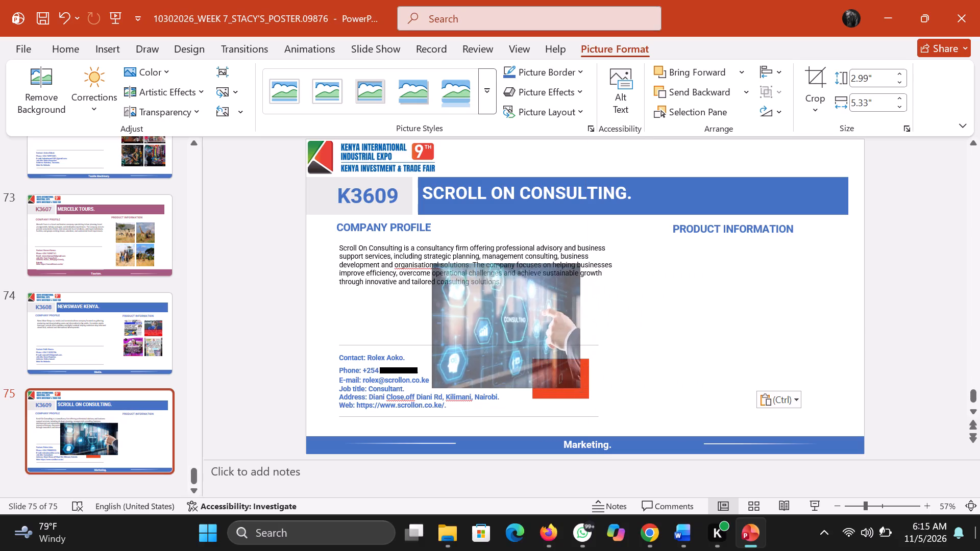
pyautogui.moveTo(581, 262); pyautogui.dragTo(539, 326)
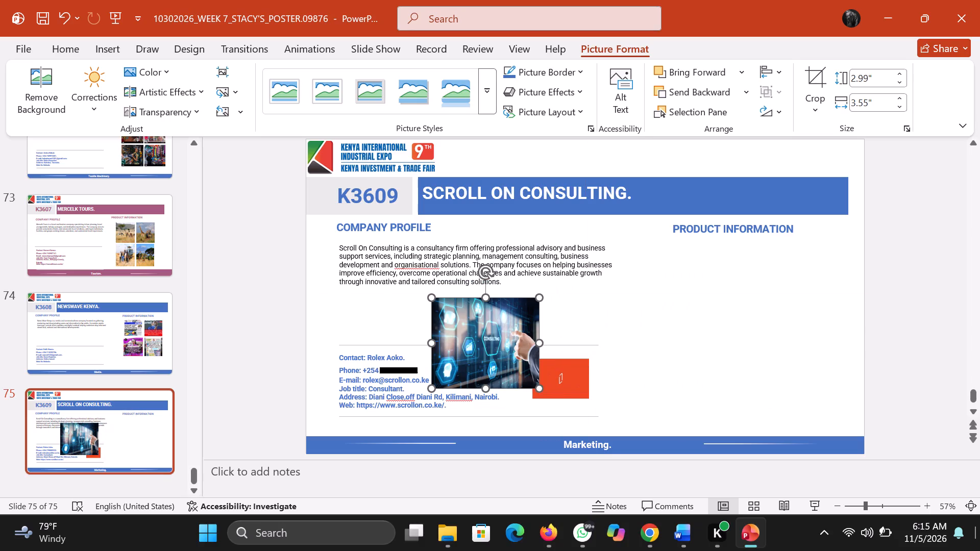
pyautogui.moveTo(485, 341); pyautogui.dragTo(717, 284)
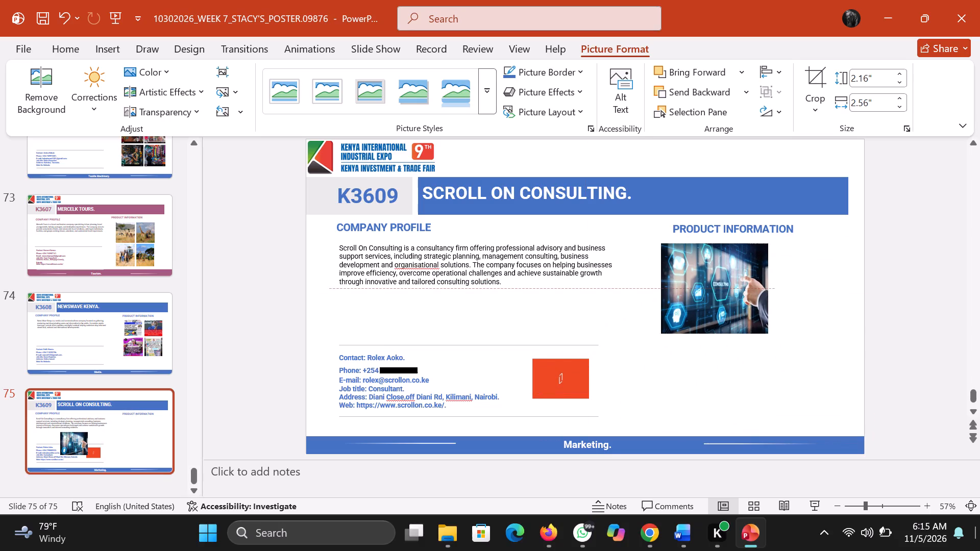
pyautogui.moveTo(717, 284); pyautogui.dragTo(718, 284)
pyautogui.moveTo(770, 240); pyautogui.dragTo(755, 251)
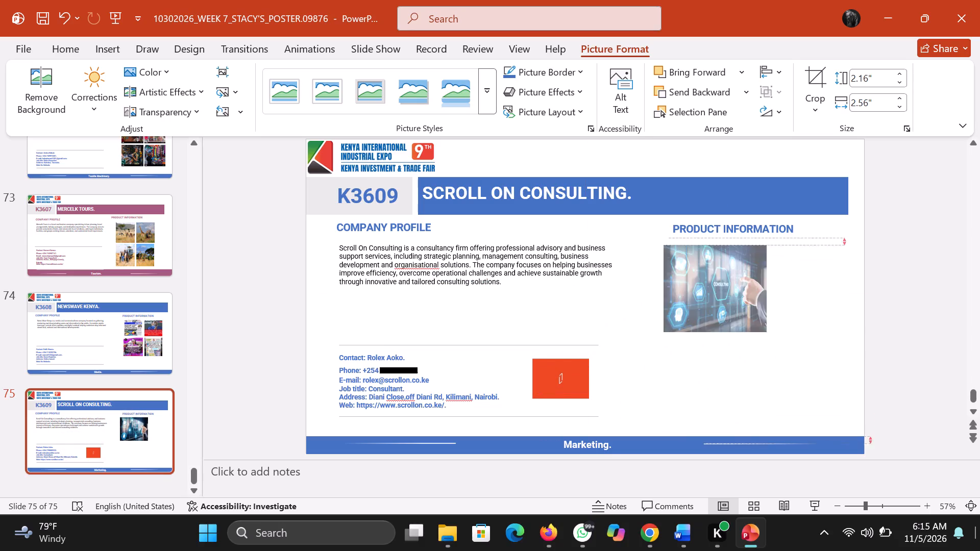
pyautogui.moveTo(755, 251); pyautogui.dragTo(736, 267)
pyautogui.moveTo(714, 288); pyautogui.dragTo(718, 279)
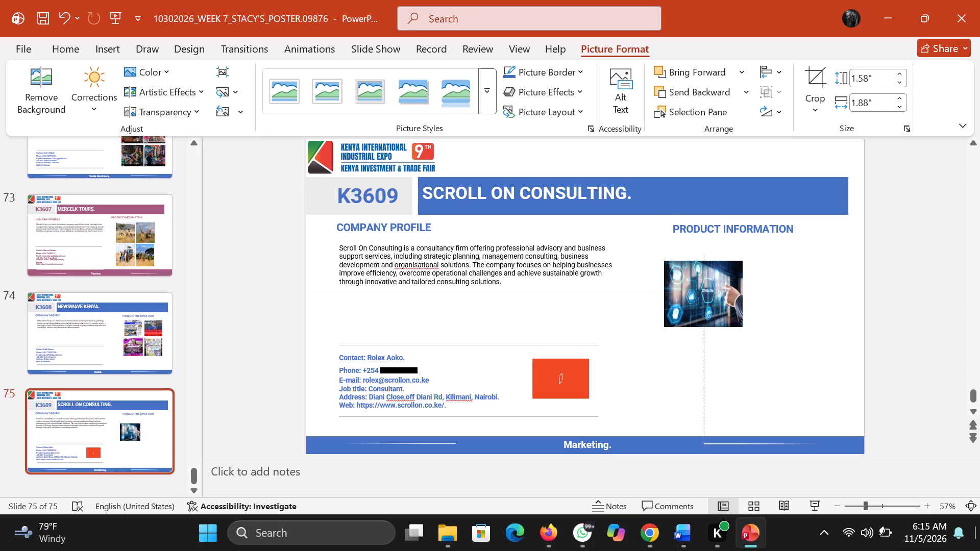
pyautogui.moveTo(718, 279); pyautogui.dragTo(721, 267)
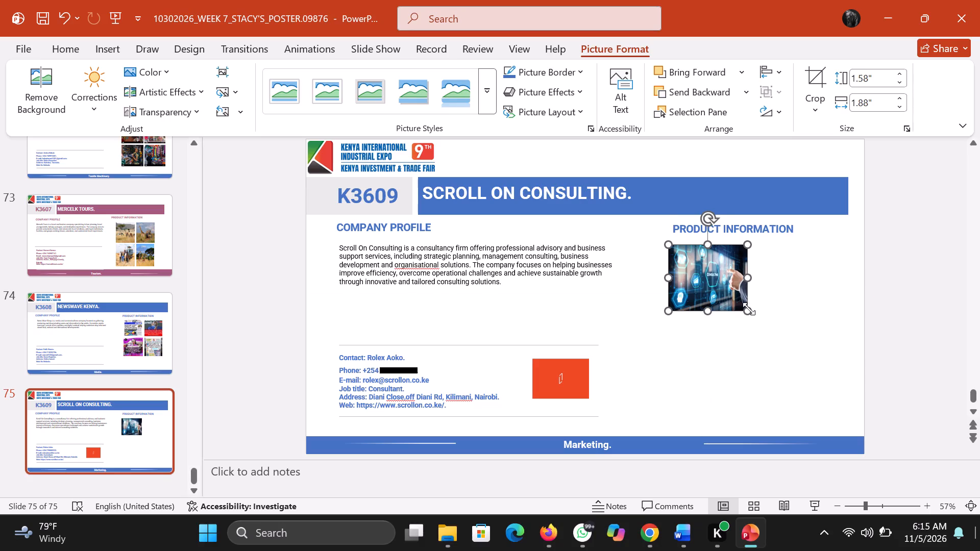
pyautogui.moveTo(749, 309); pyautogui.dragTo(756, 317)
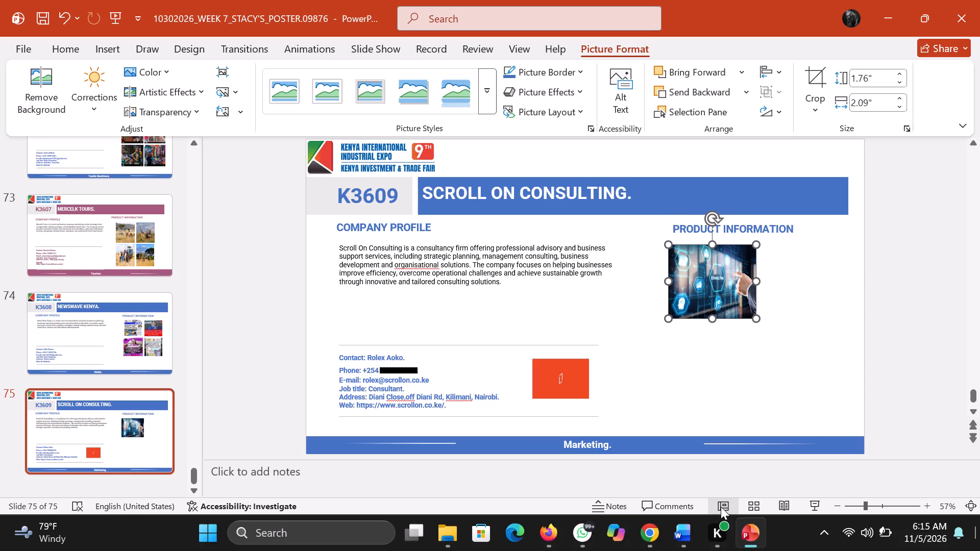
# Copy the Chrome image result of two men at an office table and paste it onto slide 75 in PowerPoint.
pyautogui.click(653, 531)
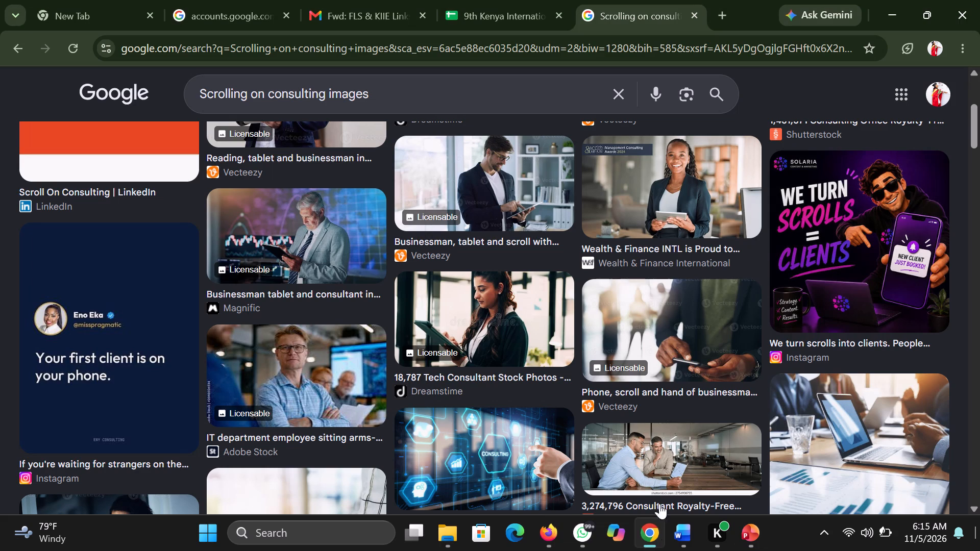
pyautogui.rightClick(654, 453)
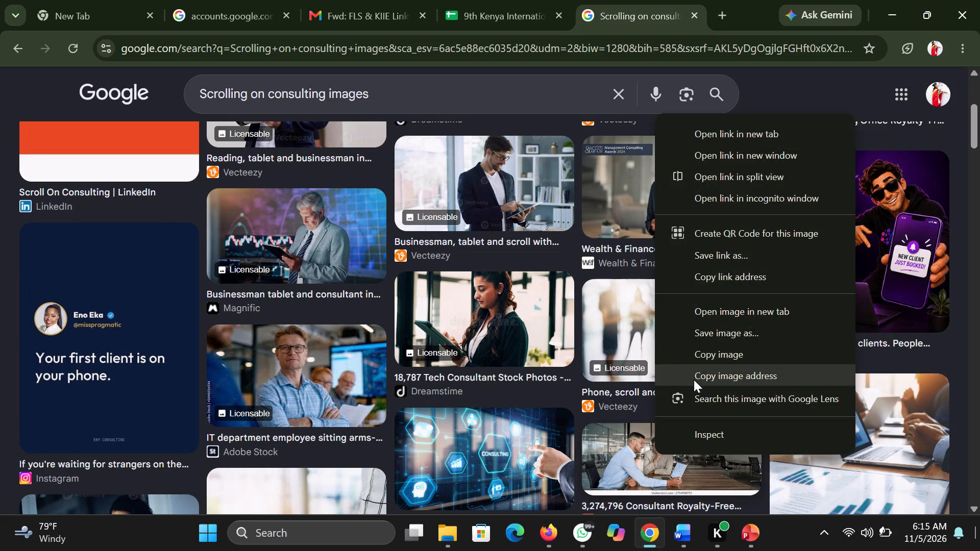
pyautogui.click(717, 357)
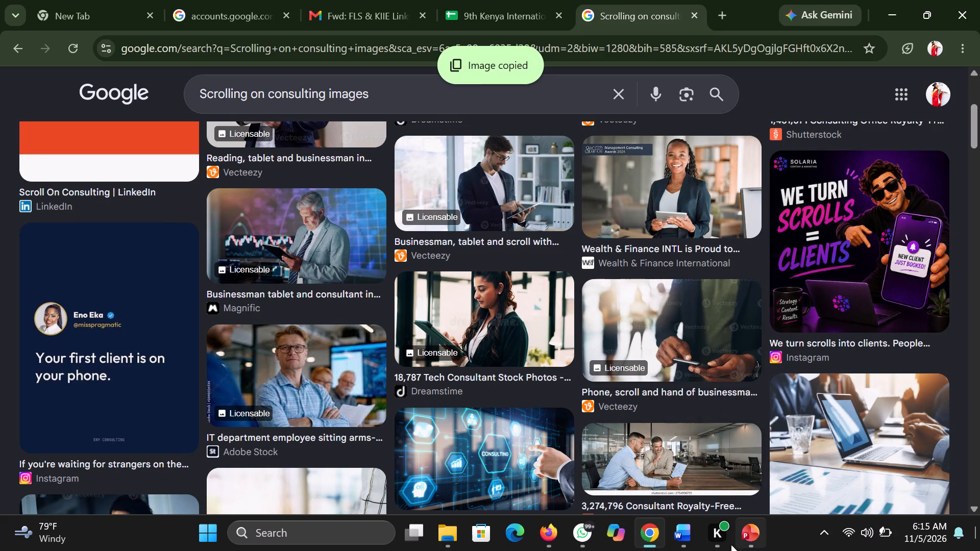
pyautogui.click(751, 535)
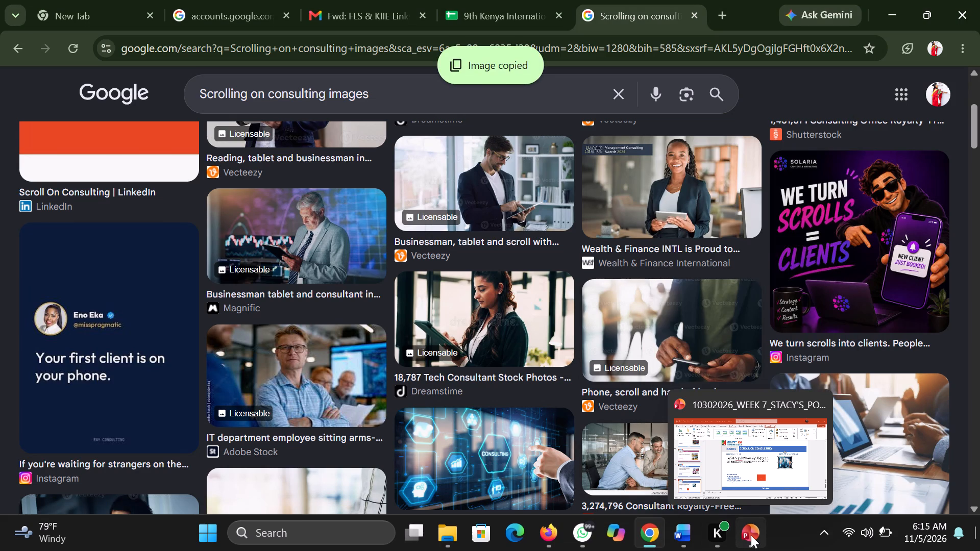
pyautogui.click(794, 291)
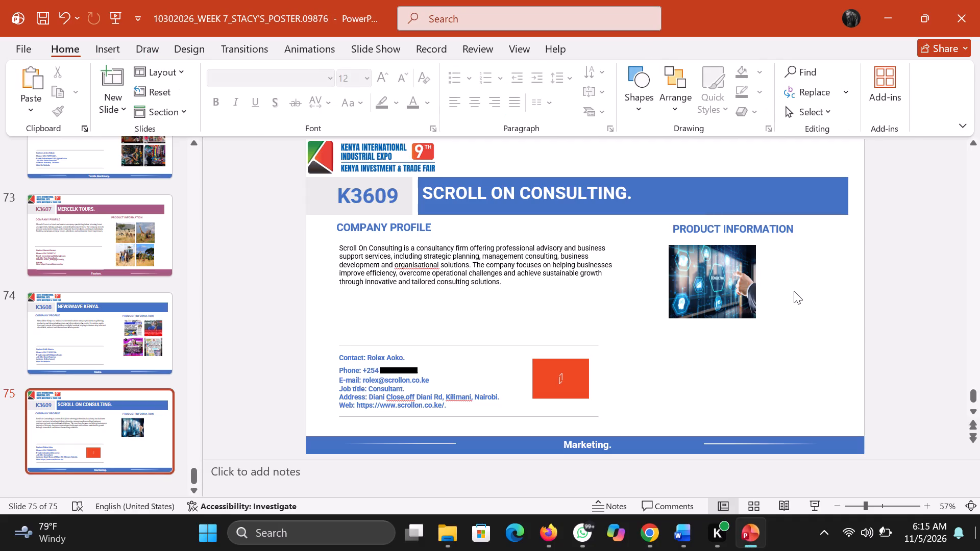
pyautogui.hotkey('ctrl', 'v')
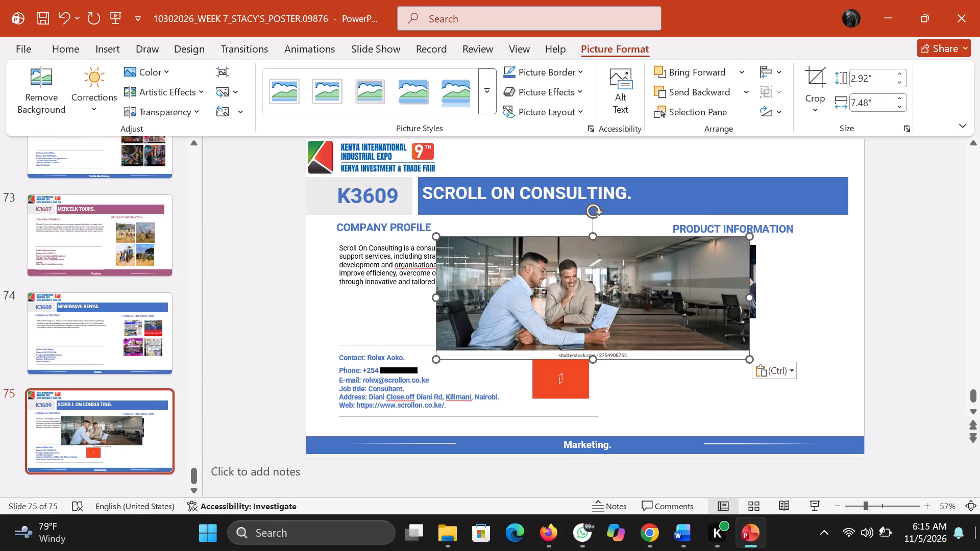
# Resize the picture of two men at an office table to about 1.76" by 2.09" and place it beside the CONSULTING picture, level with it.
pyautogui.moveTo(750, 236); pyautogui.dragTo(601, 281)
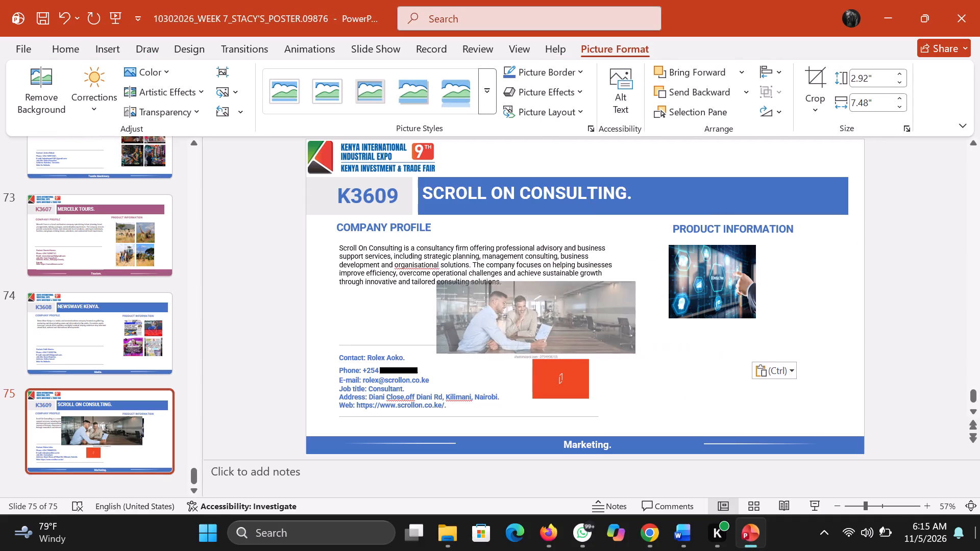
pyautogui.moveTo(601, 281); pyautogui.dragTo(585, 286)
pyautogui.moveTo(624, 327); pyautogui.dragTo(527, 324)
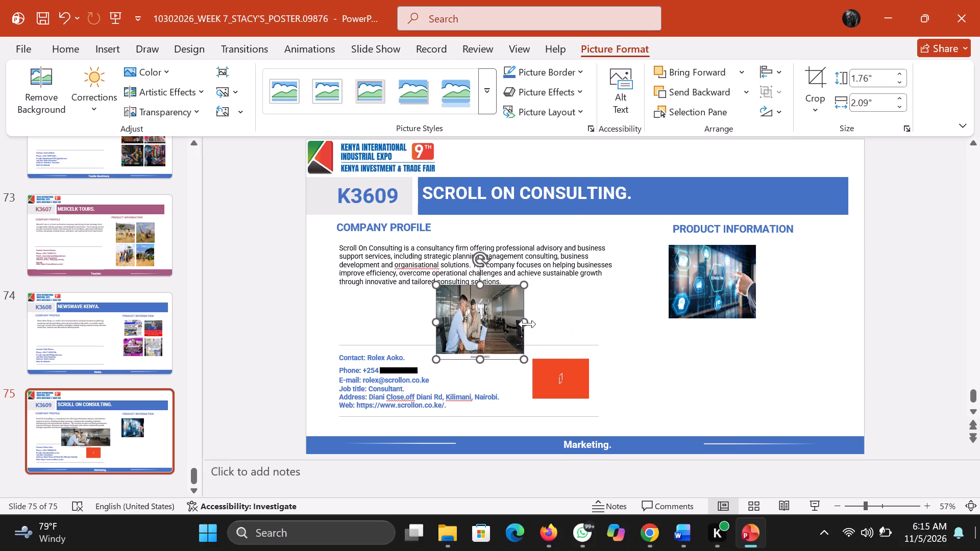
pyautogui.moveTo(489, 305); pyautogui.dragTo(819, 275)
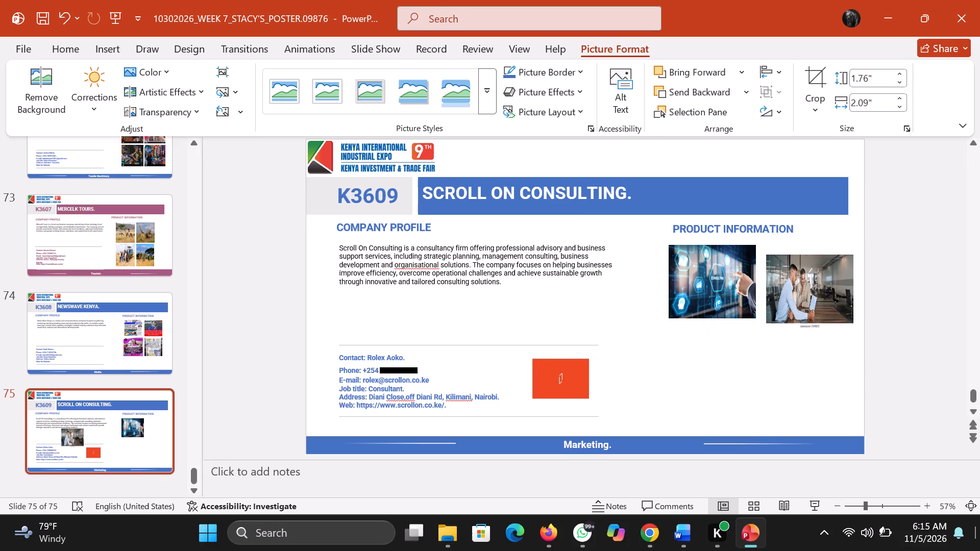
pyautogui.moveTo(819, 275); pyautogui.dragTo(814, 261)
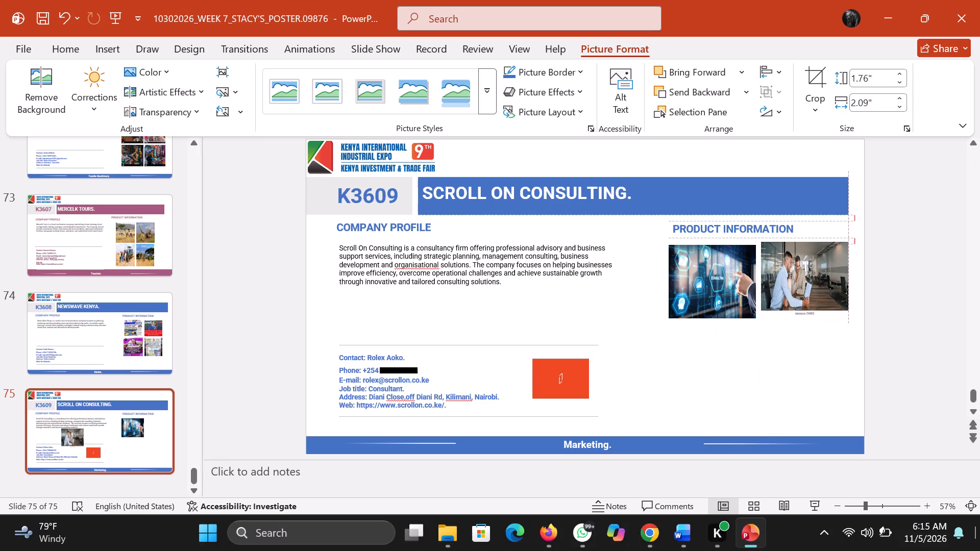
pyautogui.moveTo(814, 261); pyautogui.dragTo(814, 265)
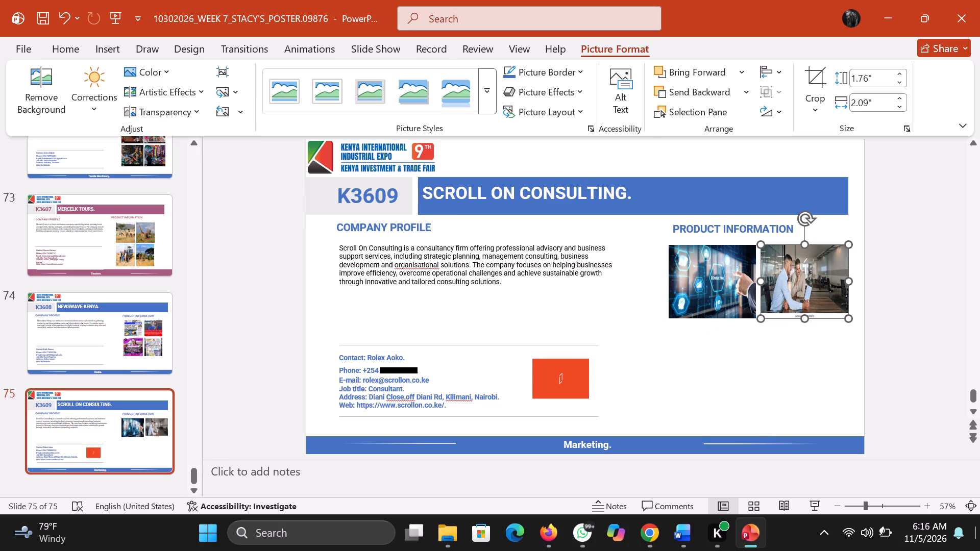
# Narrow the CONSULTING picture from its outer edge and the two-men picture from its outer edge to about 1.64" wide each.
pyautogui.click(740, 278)
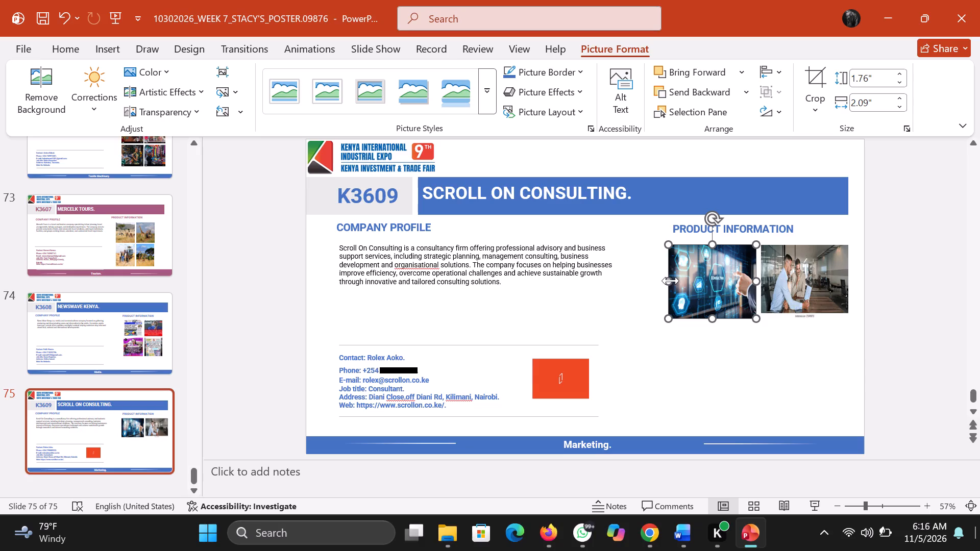
pyautogui.moveTo(671, 281); pyautogui.dragTo(684, 281)
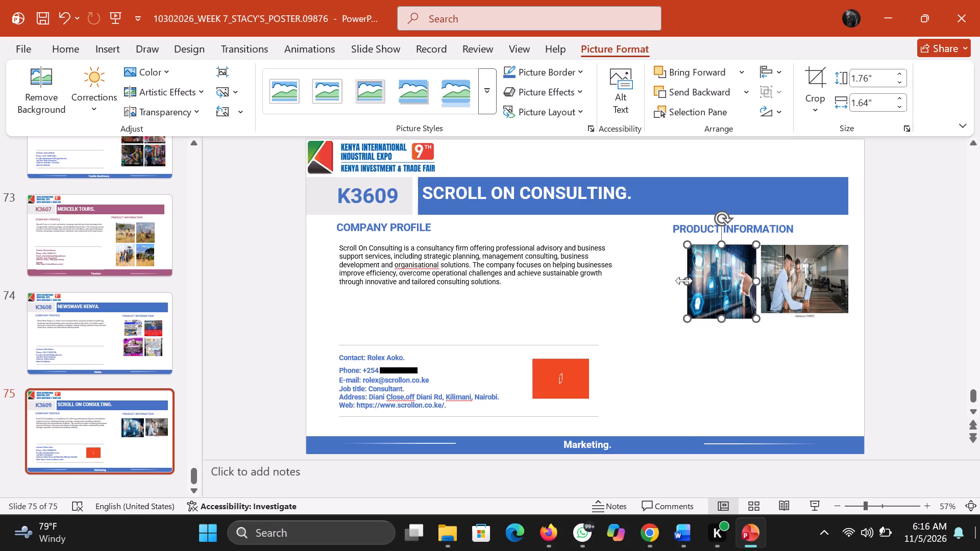
pyautogui.click(819, 288)
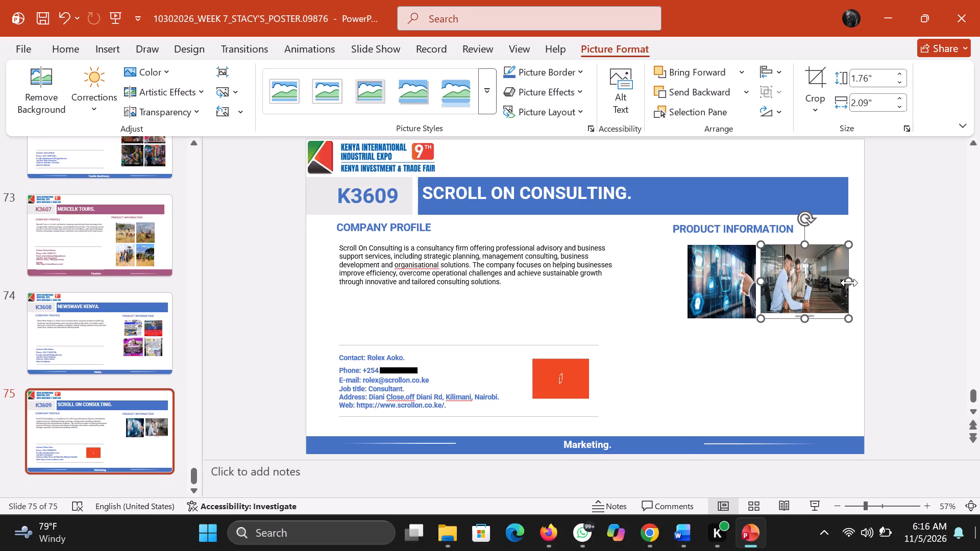
pyautogui.moveTo(849, 283); pyautogui.dragTo(828, 285)
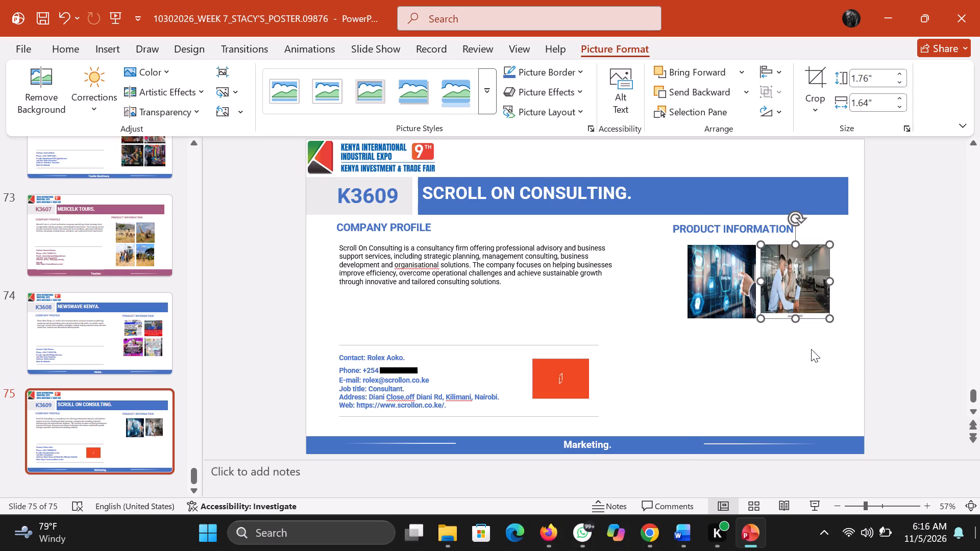
pyautogui.click(811, 349)
pyautogui.click(812, 283)
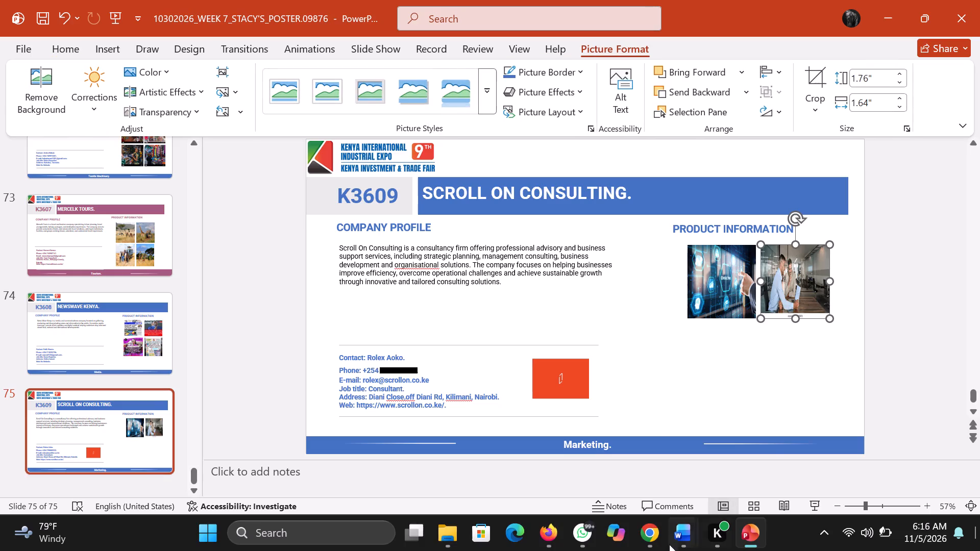
# Copy the Chrome image result of hands holding a tablet, captioned Consulting digital Images, and paste it onto slide 75 in PowerPoint.
pyautogui.click(650, 535)
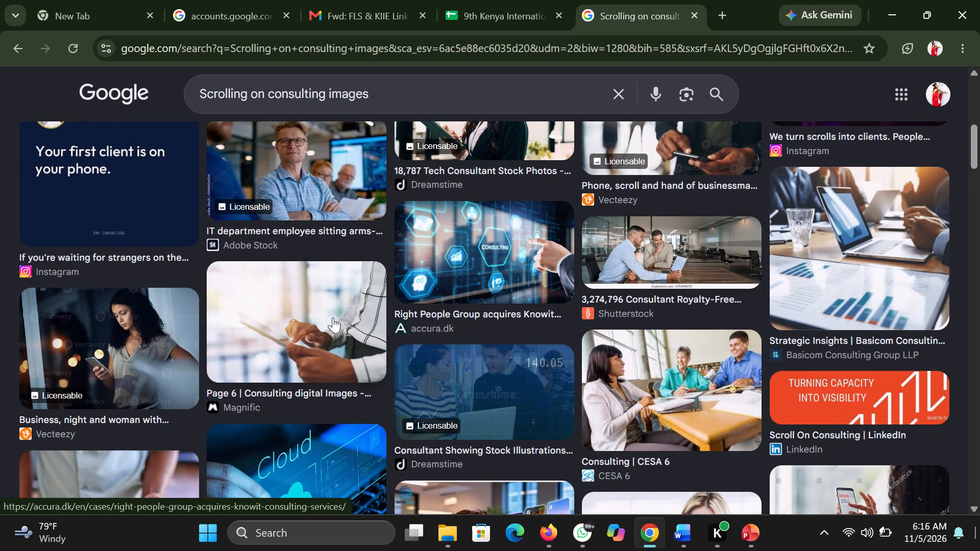
pyautogui.rightClick(322, 316)
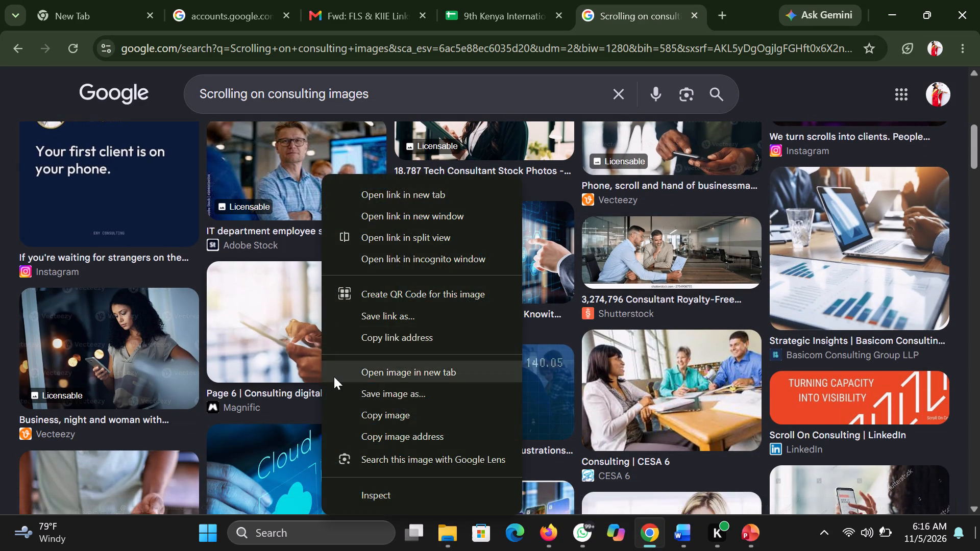
pyautogui.click(360, 409)
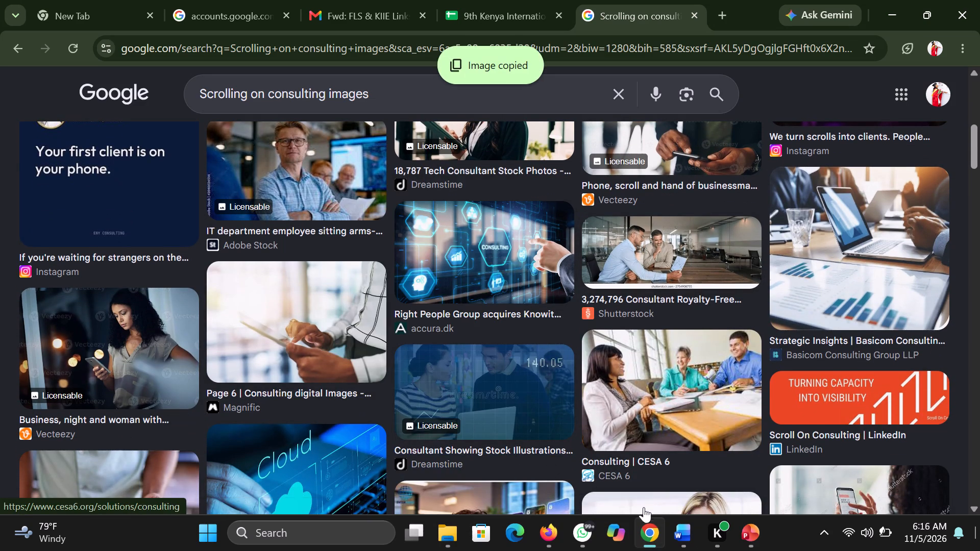
pyautogui.click(739, 539)
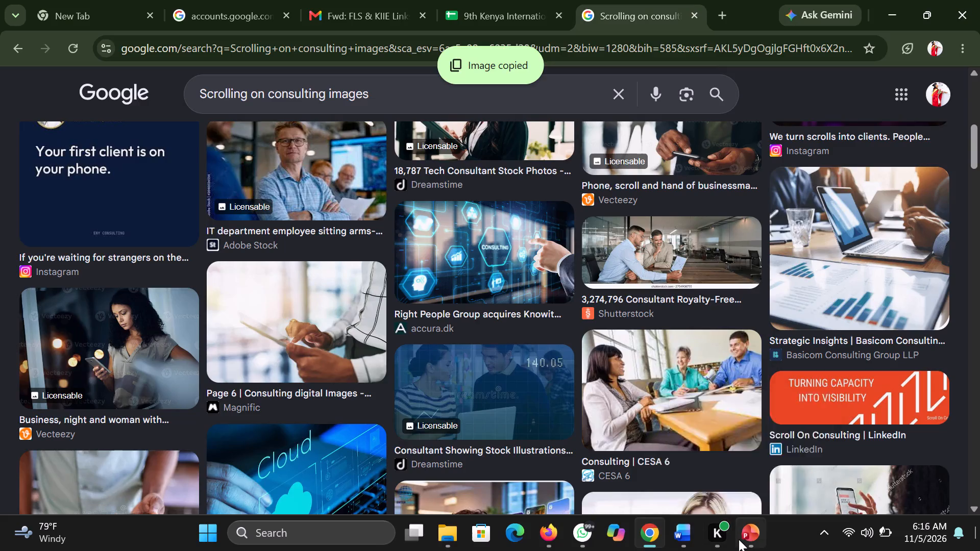
pyautogui.click(717, 357)
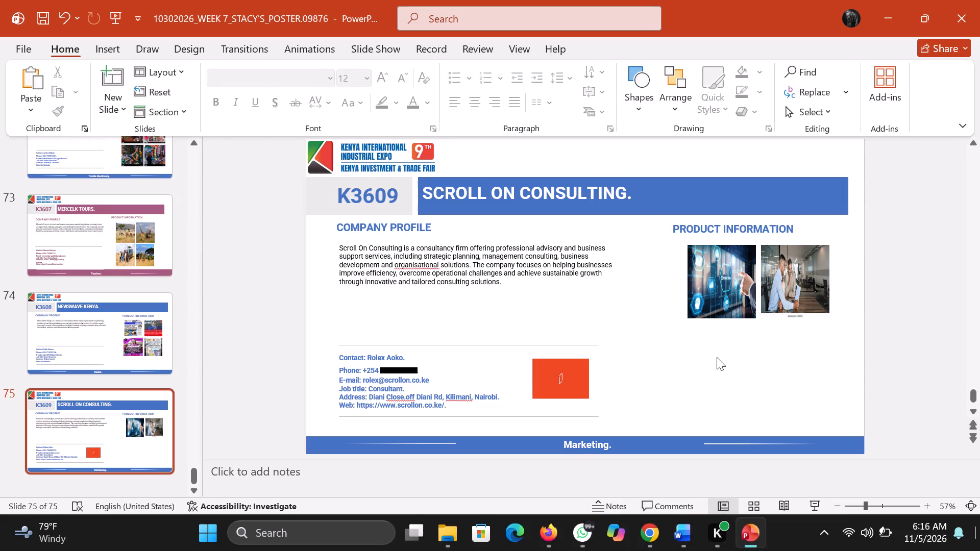
pyautogui.hotkey('ctrl', 'v')
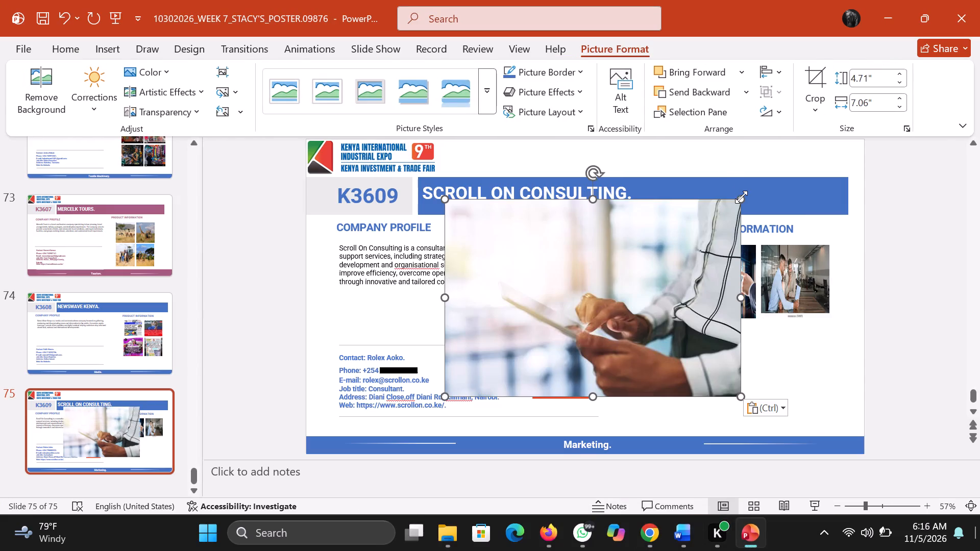
# Place the hands-and-tablet picture directly beneath the CONSULTING picture, resized to about 1.52" high and matching that picture's width.
pyautogui.moveTo(741, 197); pyautogui.dragTo(601, 304)
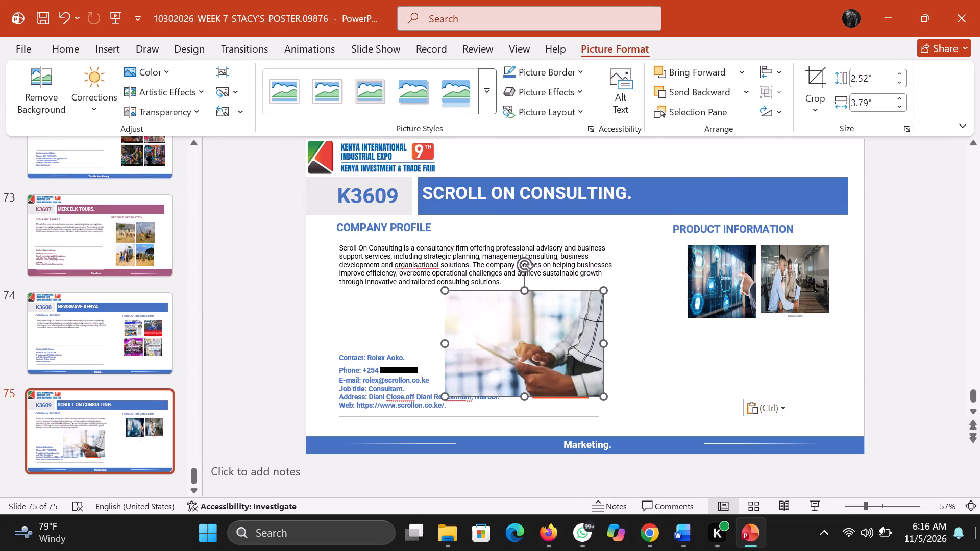
pyautogui.moveTo(566, 316); pyautogui.dragTo(812, 347)
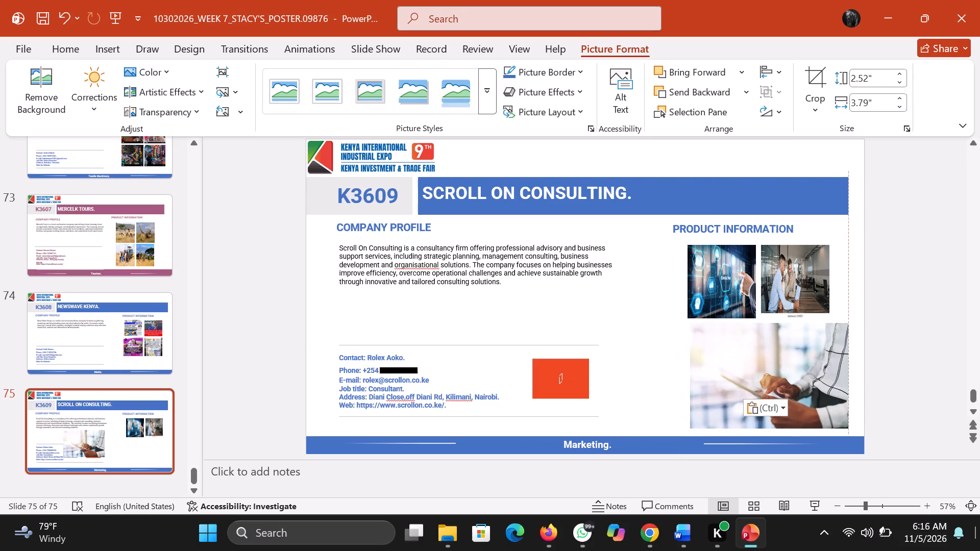
pyautogui.moveTo(812, 347); pyautogui.dragTo(810, 349)
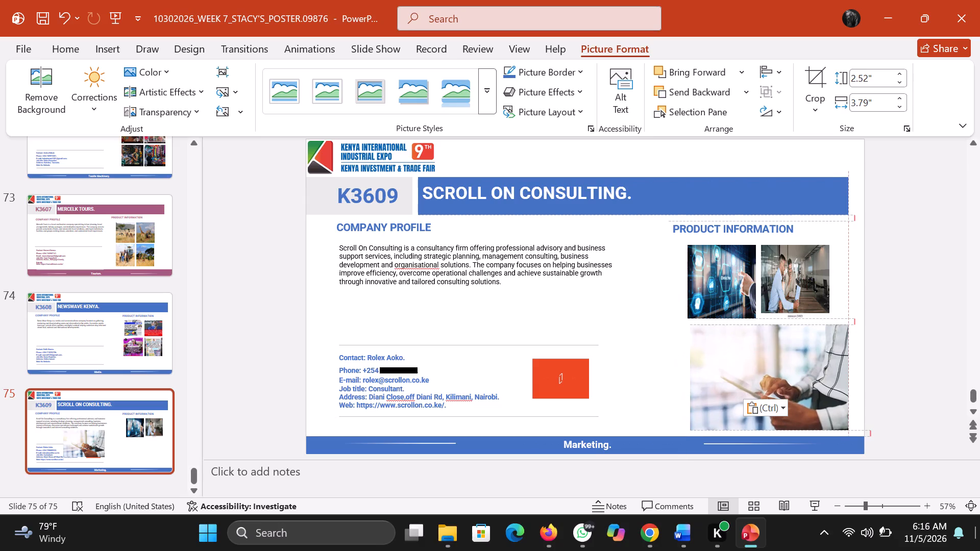
pyautogui.moveTo(810, 349); pyautogui.dragTo(810, 350)
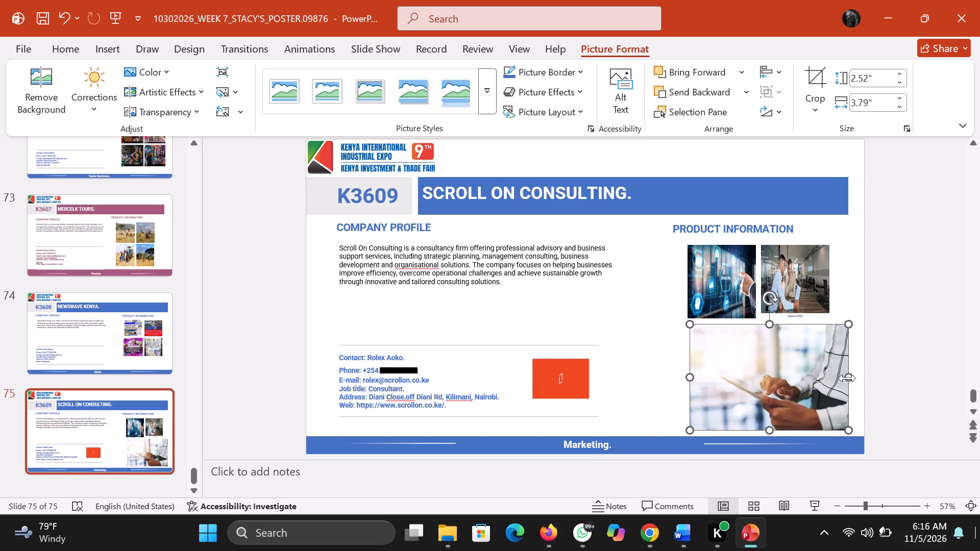
pyautogui.moveTo(847, 378); pyautogui.dragTo(762, 368)
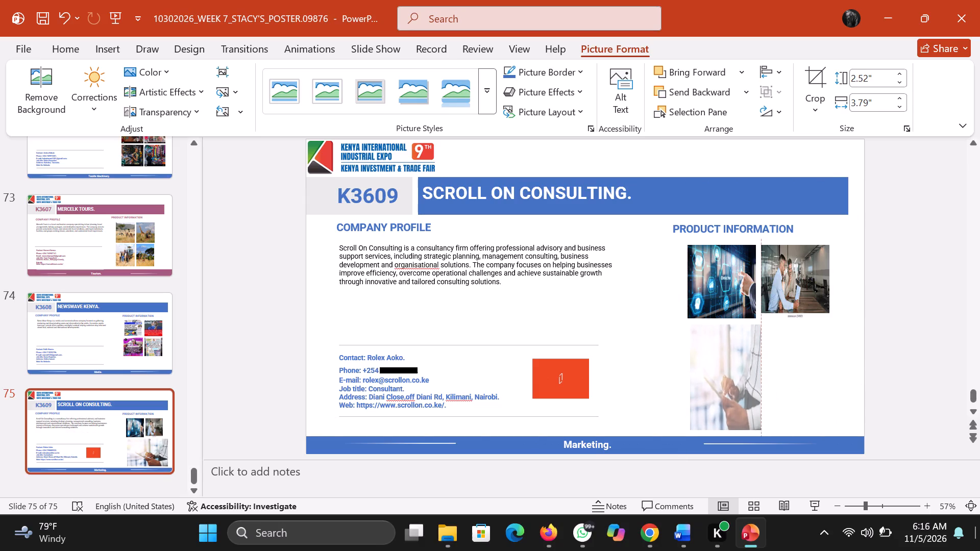
pyautogui.moveTo(762, 368); pyautogui.dragTo(759, 367)
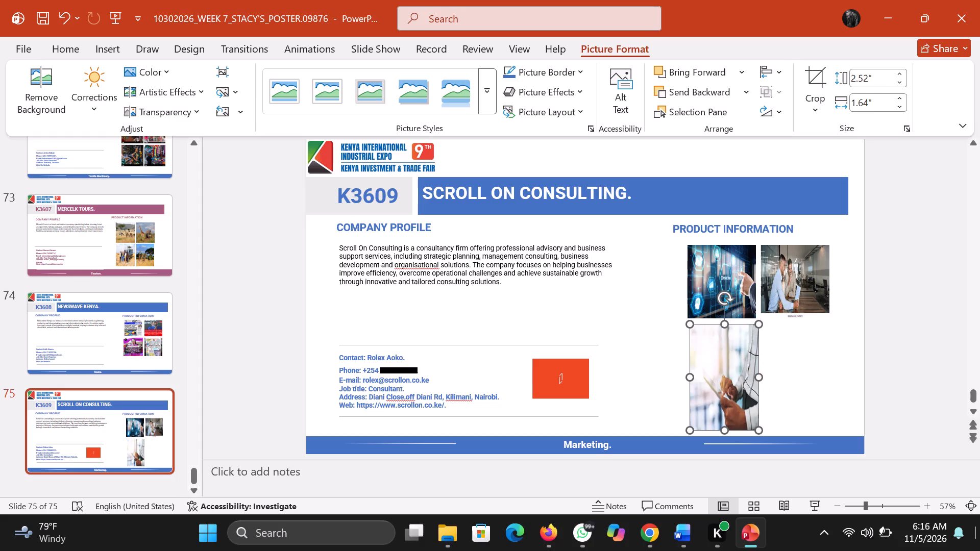
pyautogui.click(756, 379)
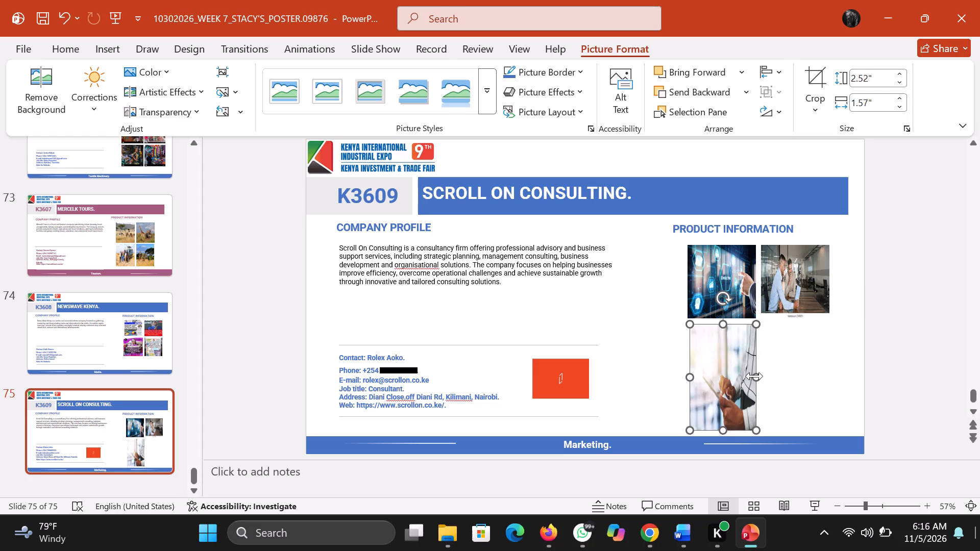
pyautogui.moveTo(723, 430); pyautogui.dragTo(729, 392)
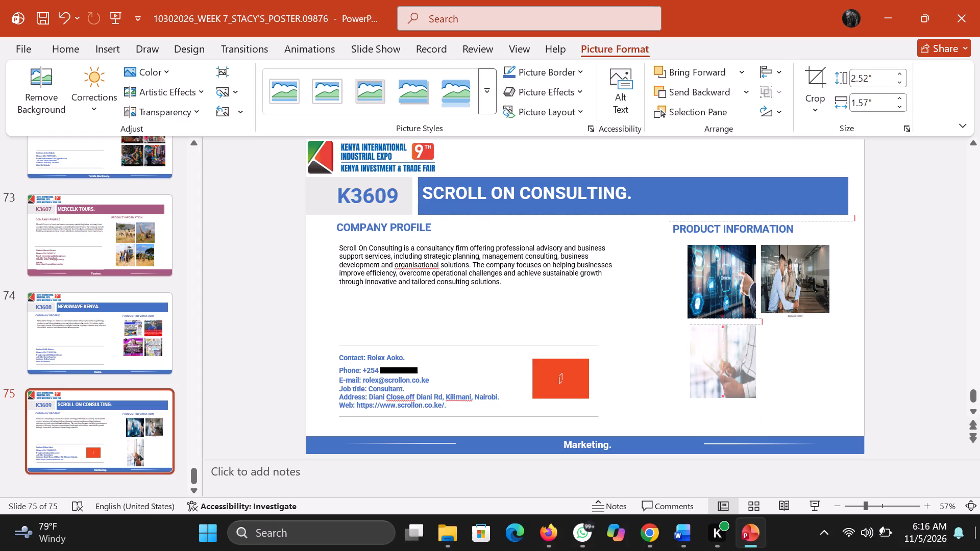
pyautogui.moveTo(729, 392); pyautogui.dragTo(729, 388)
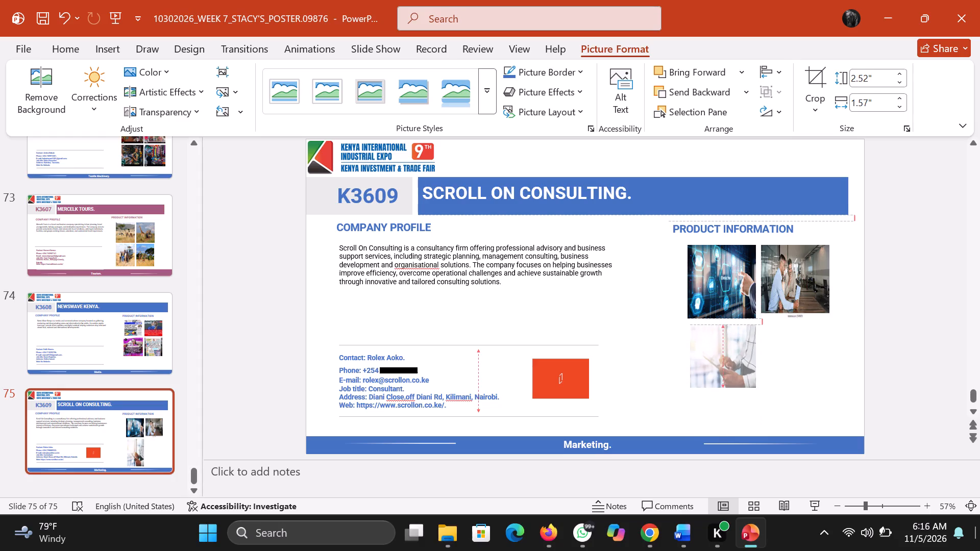
pyautogui.moveTo(729, 388); pyautogui.dragTo(729, 388)
pyautogui.moveTo(729, 388); pyautogui.dragTo(729, 387)
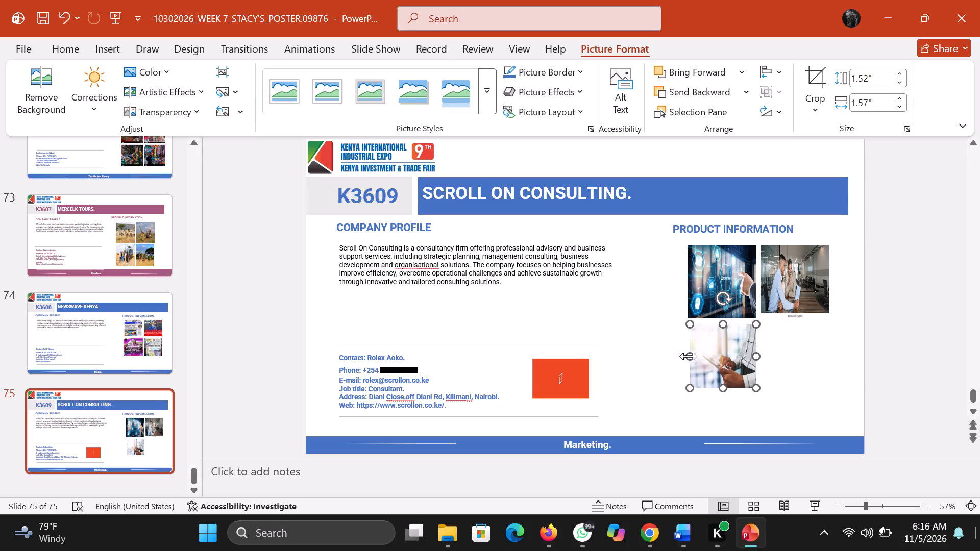
pyautogui.click(689, 356)
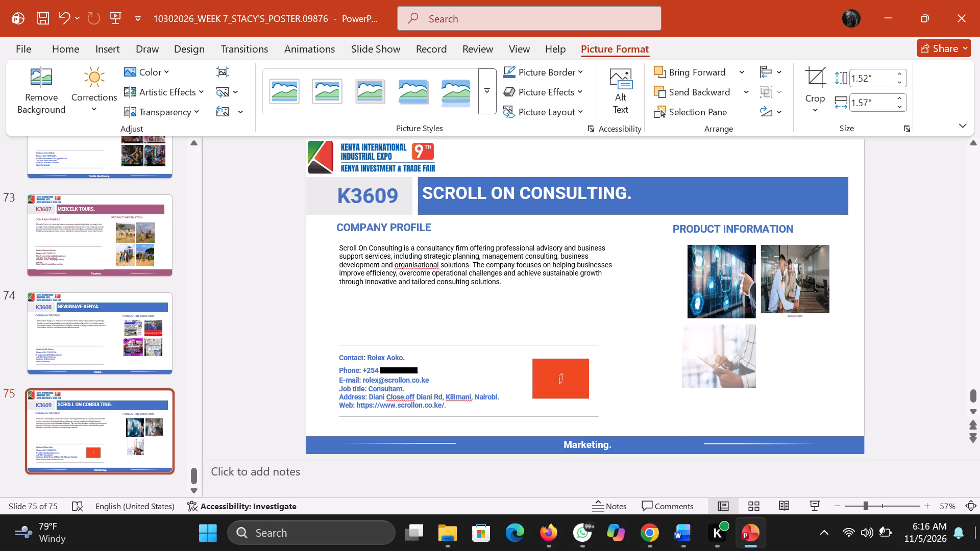
pyautogui.click(825, 371)
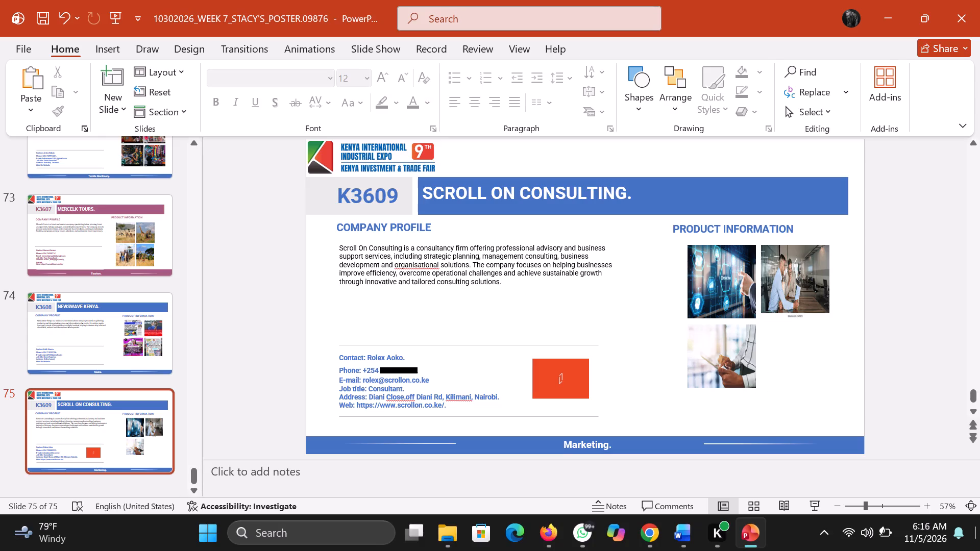
# Copy the Chrome image result of a business meeting reviewing charts on a tablet and paste it onto slide 75 in PowerPoint.
pyautogui.click(657, 530)
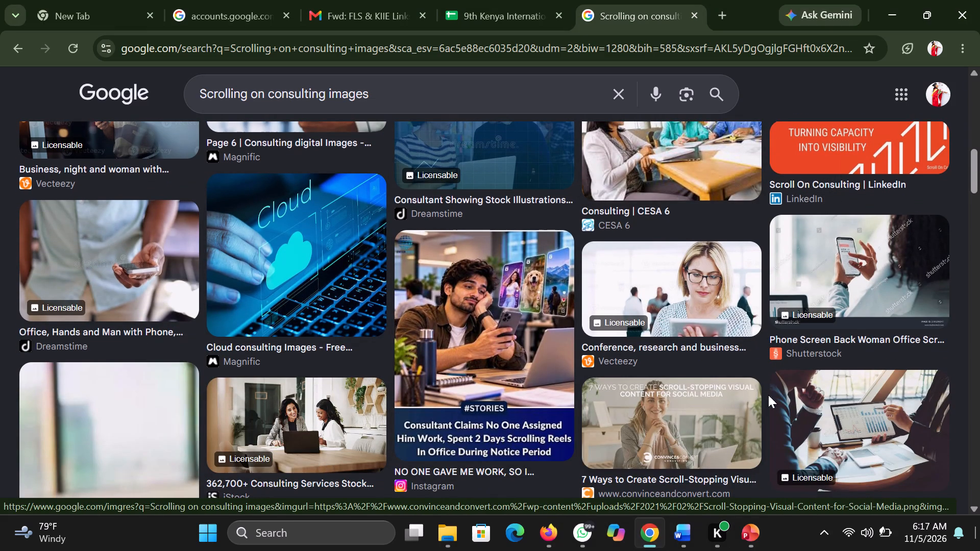
pyautogui.rightClick(822, 406)
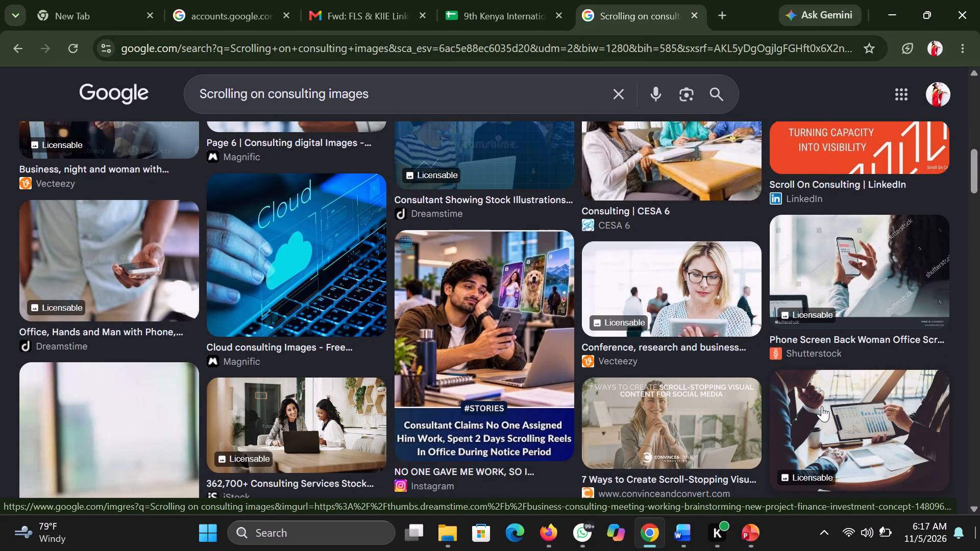
pyautogui.click(729, 304)
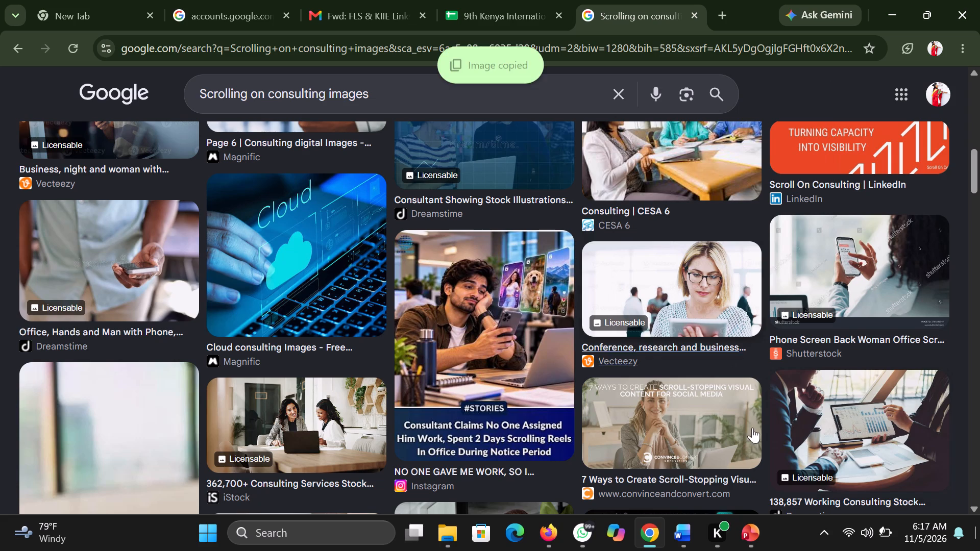
pyautogui.click(748, 541)
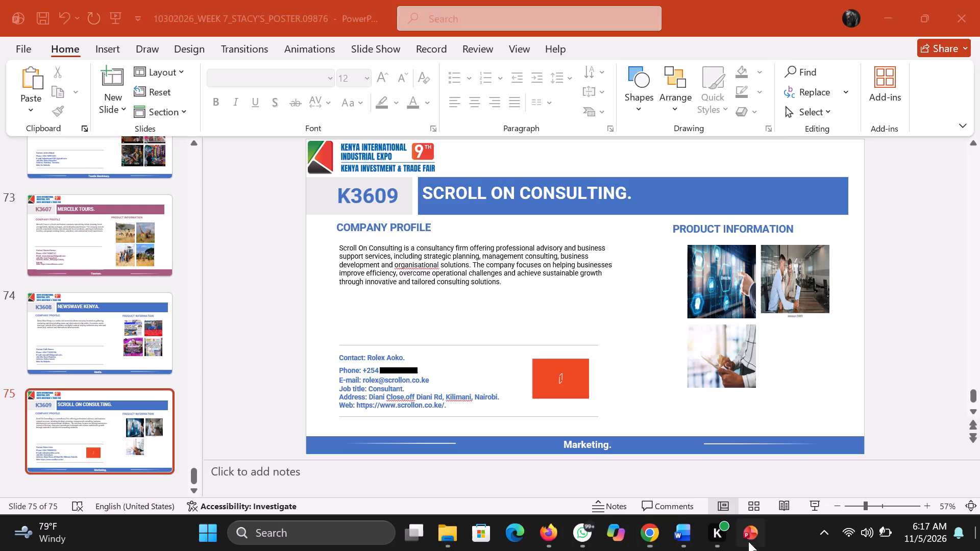
pyautogui.click(809, 354)
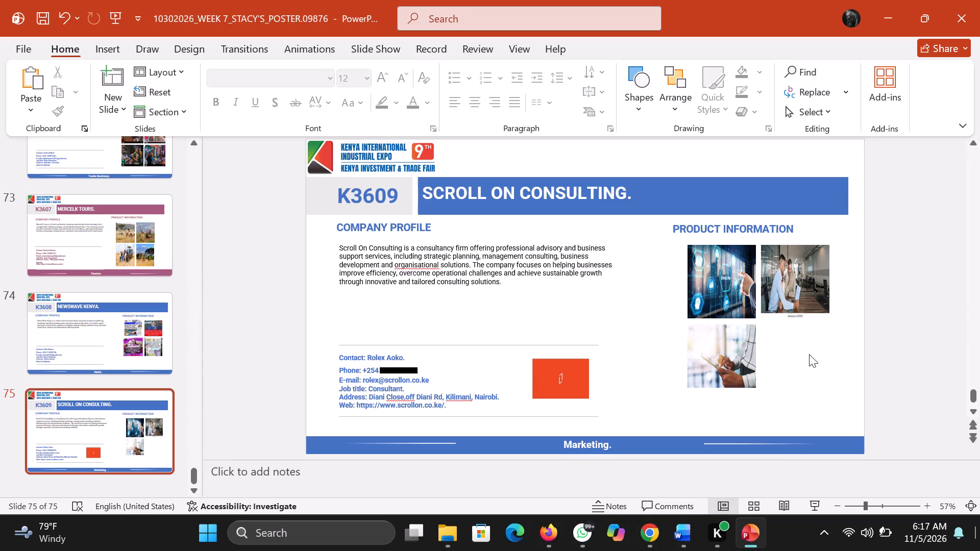
pyautogui.hotkey('ctrl', 'v')
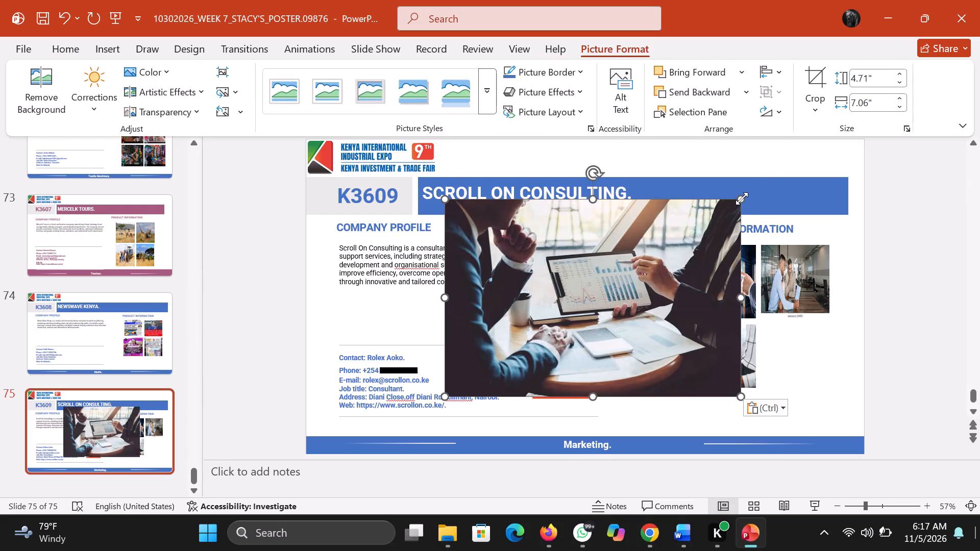
# Shrink the pasted business meeting picture to about 2.52" high by 3.79" wide and move it clear of the image grid.
pyautogui.moveTo(742, 198); pyautogui.dragTo(606, 330)
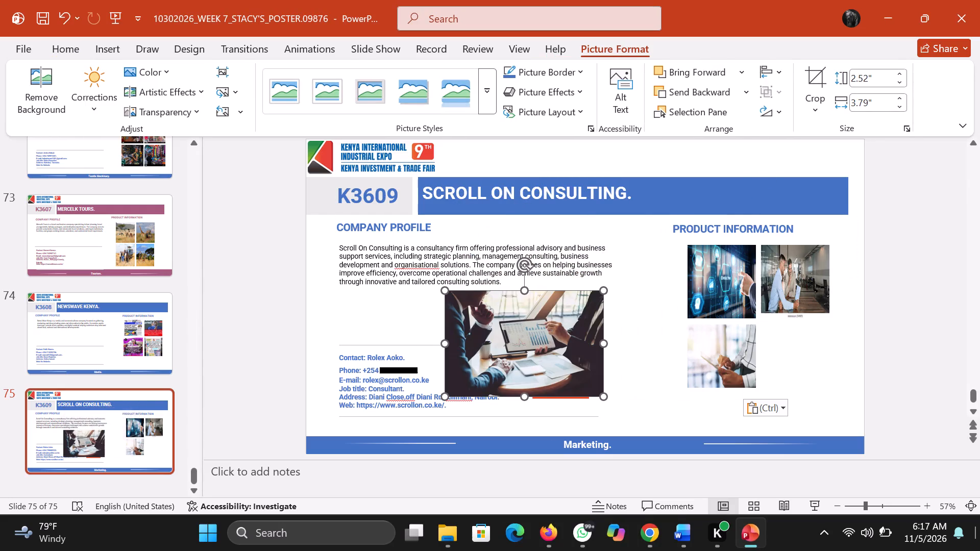
pyautogui.moveTo(531, 334); pyautogui.dragTo(673, 368)
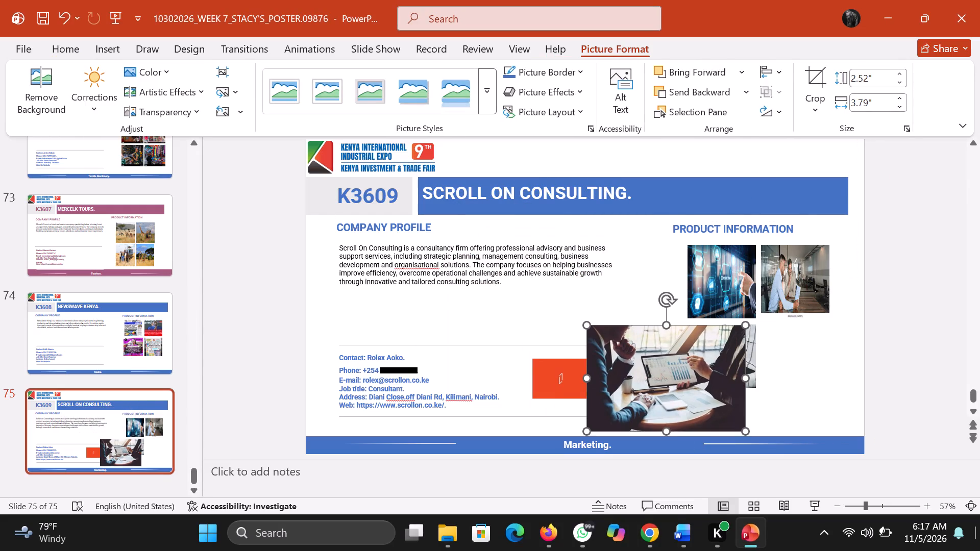
pyautogui.moveTo(671, 374); pyautogui.dragTo(558, 284)
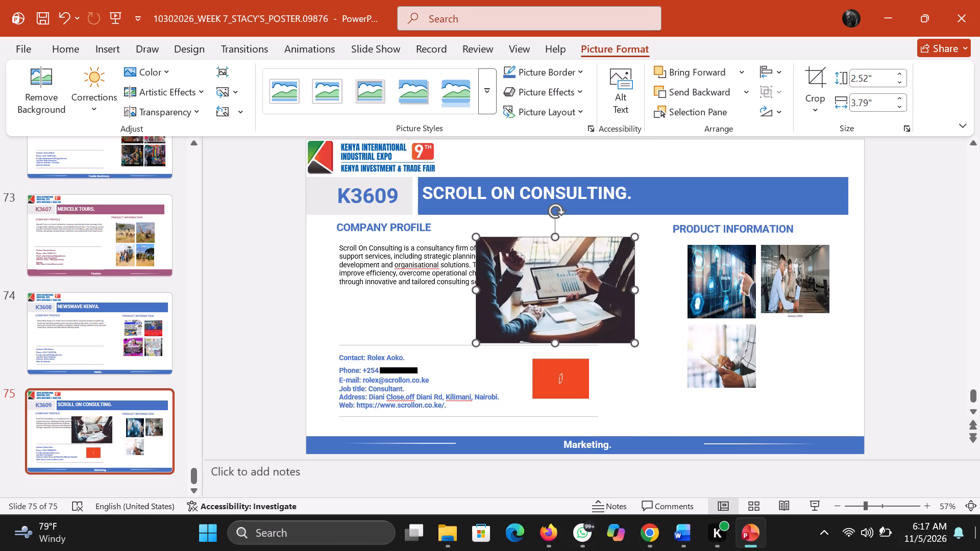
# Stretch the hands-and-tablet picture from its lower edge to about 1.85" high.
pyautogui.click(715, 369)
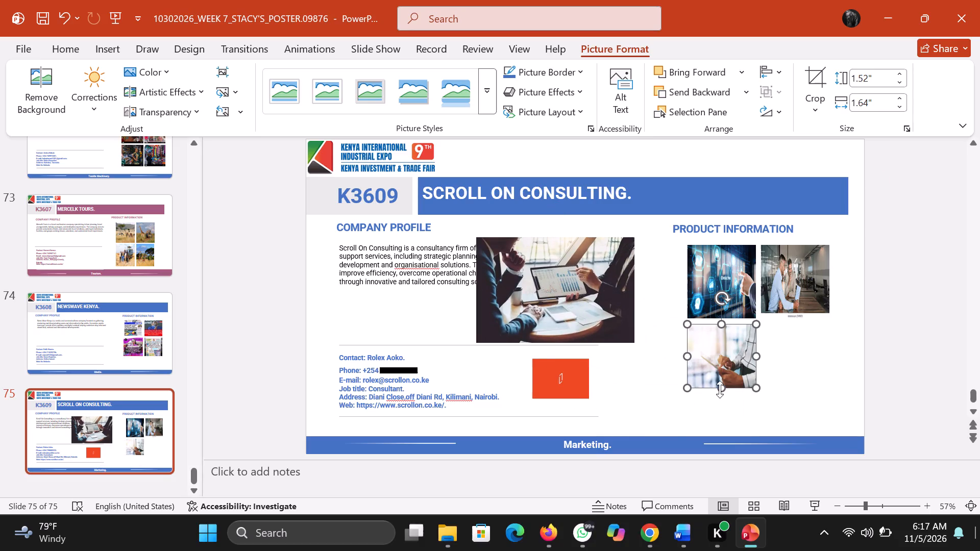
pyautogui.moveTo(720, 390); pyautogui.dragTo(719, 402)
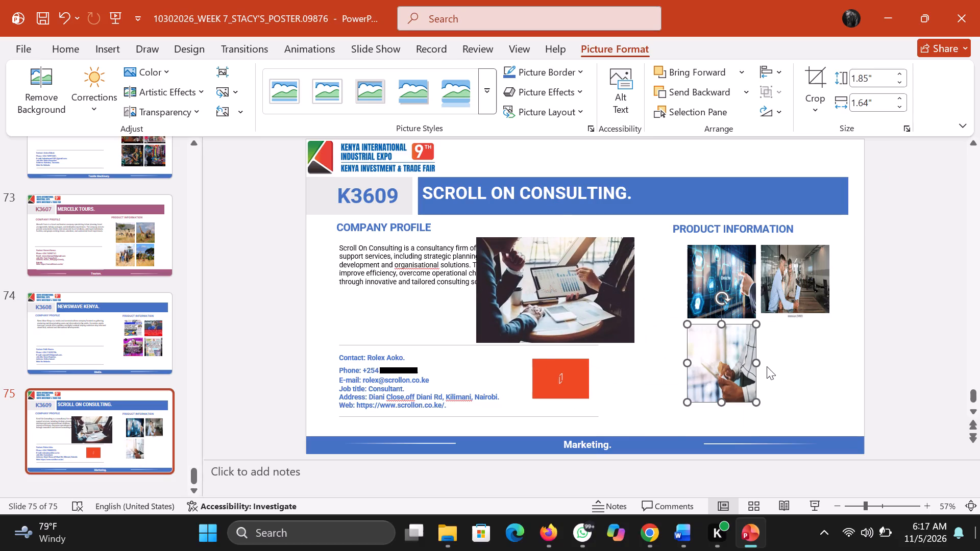
# Place the meeting picture beneath the two-men picture as the fourth grid image, resized to about 1.85" high by 1.68" wide.
pyautogui.moveTo(575, 280); pyautogui.dragTo(872, 361)
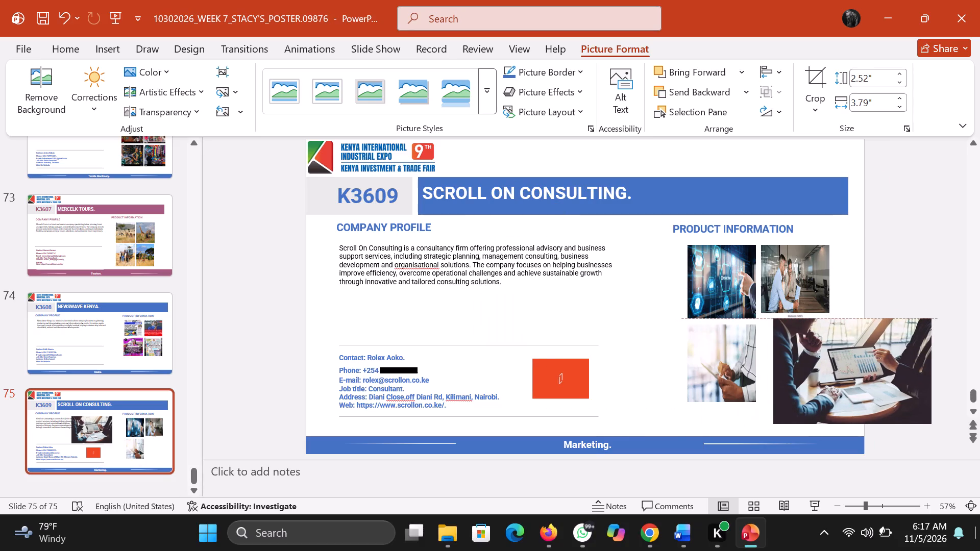
pyautogui.moveTo(872, 361); pyautogui.dragTo(860, 363)
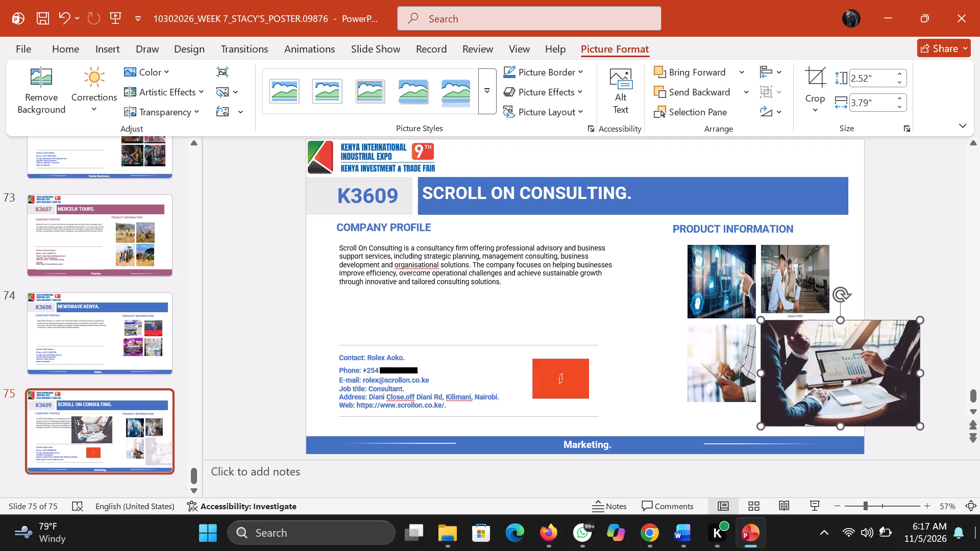
pyautogui.moveTo(918, 372); pyautogui.dragTo(838, 373)
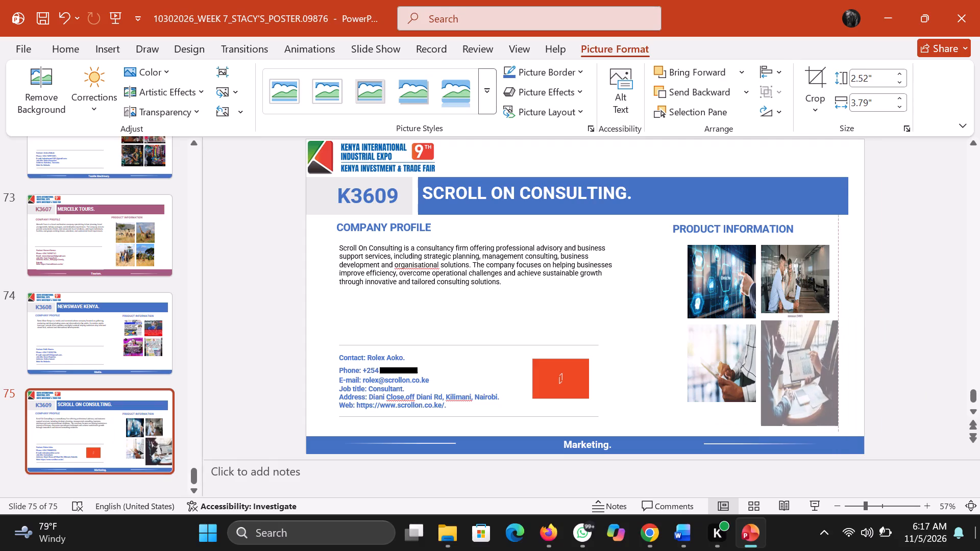
pyautogui.moveTo(838, 373); pyautogui.dragTo(832, 375)
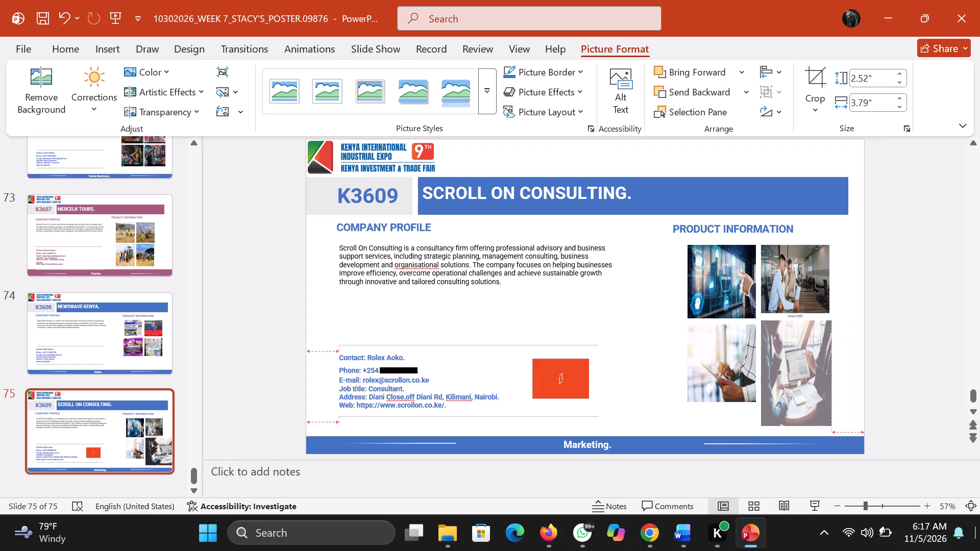
pyautogui.moveTo(832, 375); pyautogui.dragTo(829, 378)
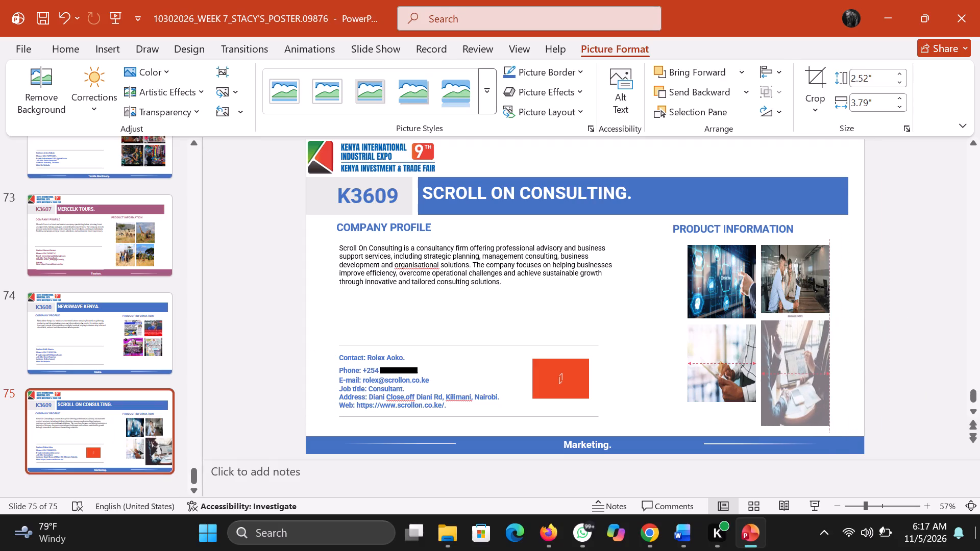
pyautogui.moveTo(829, 378); pyautogui.dragTo(834, 378)
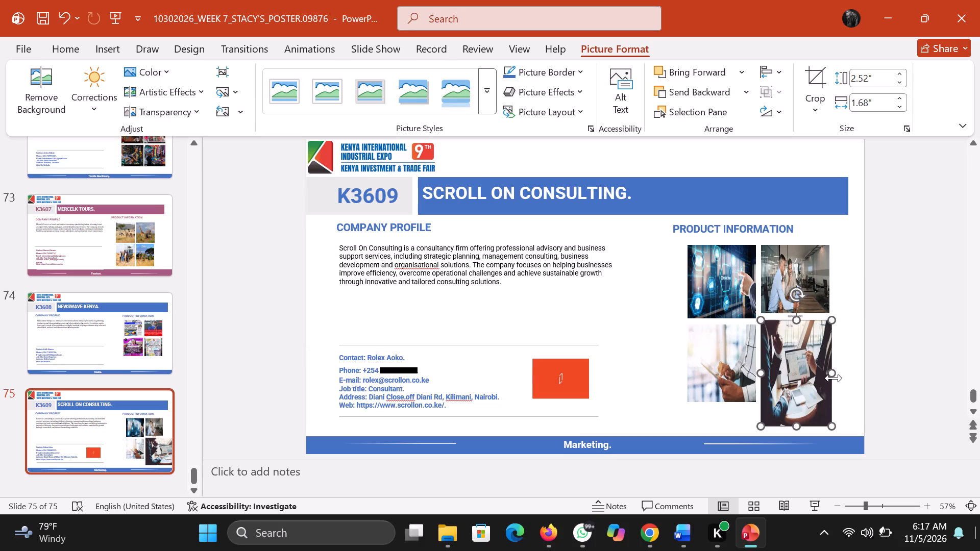
pyautogui.moveTo(797, 427); pyautogui.dragTo(797, 400)
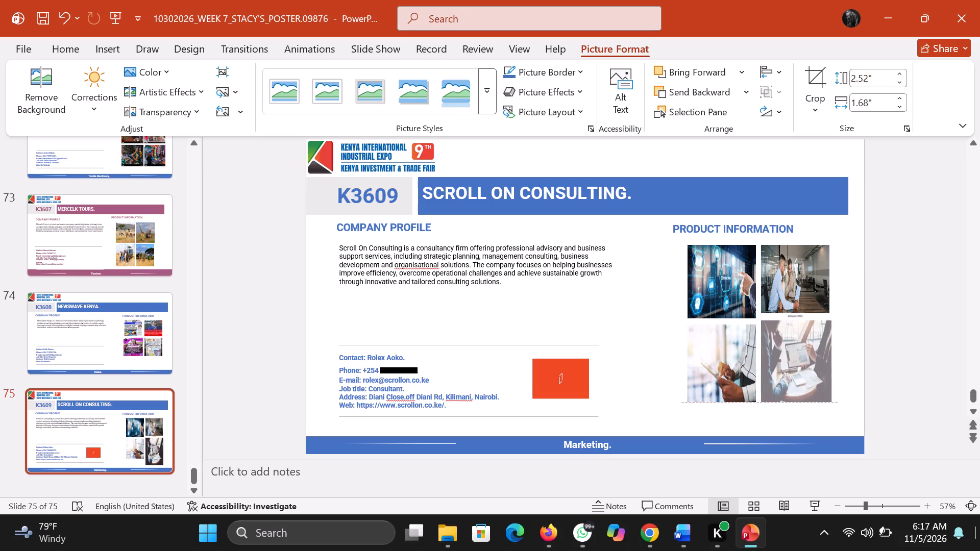
pyautogui.moveTo(797, 400); pyautogui.dragTo(797, 399)
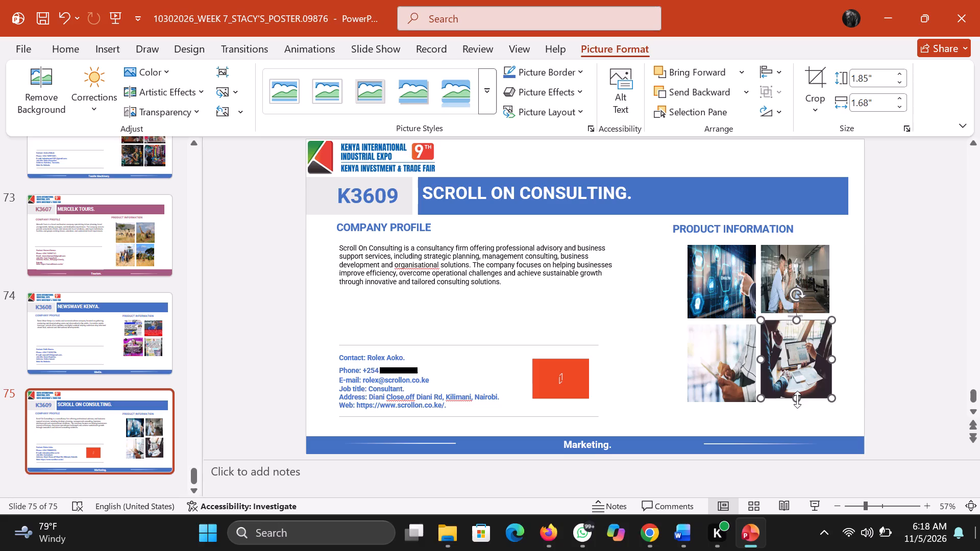
pyautogui.click(834, 358)
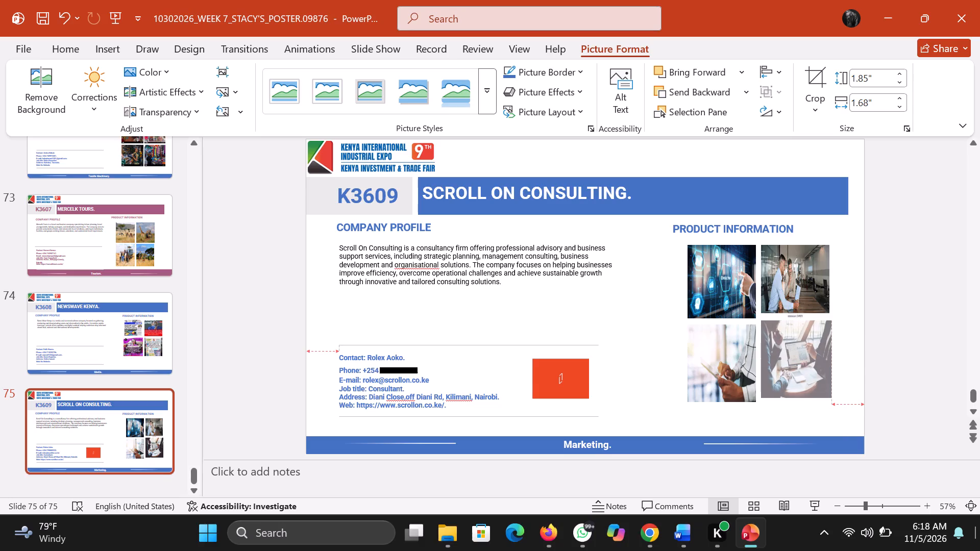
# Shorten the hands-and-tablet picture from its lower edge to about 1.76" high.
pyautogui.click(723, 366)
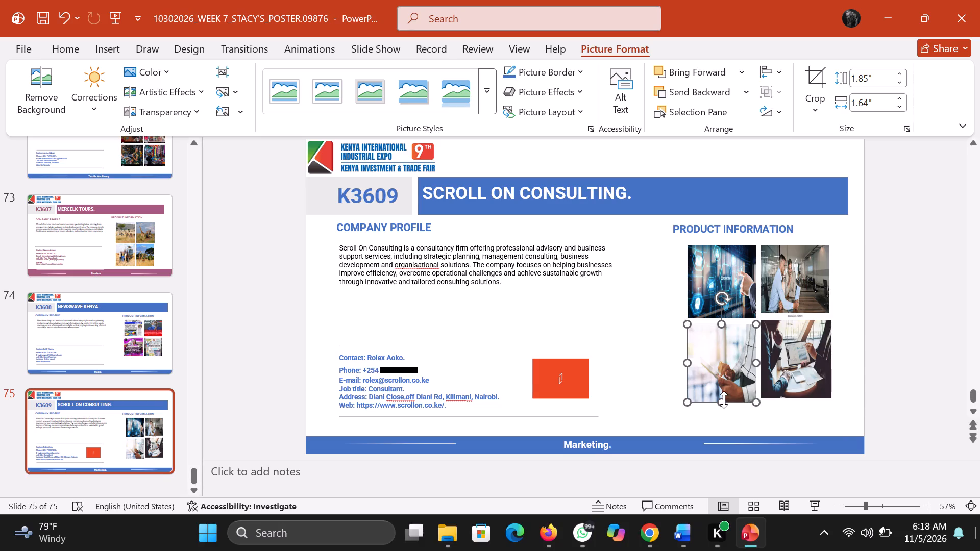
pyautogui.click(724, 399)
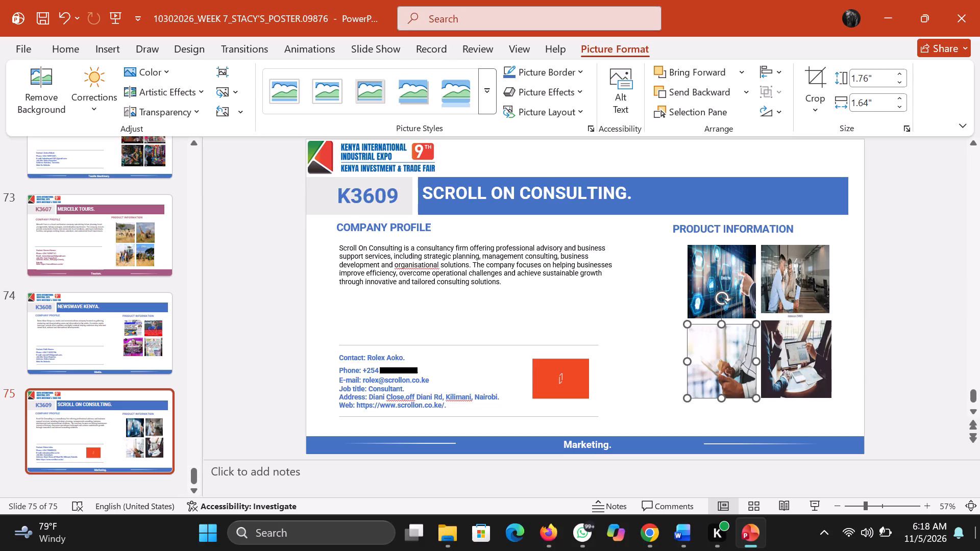
# Shorten the meeting picture from its upper edge to about 1.76" high, level with the top of the hands-and-tablet picture.
pyautogui.click(805, 341)
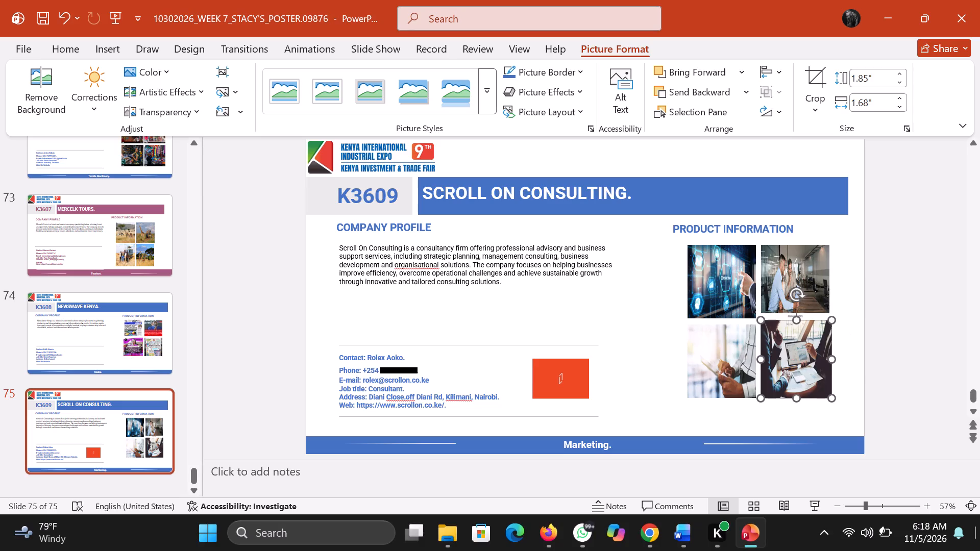
pyautogui.click(781, 278)
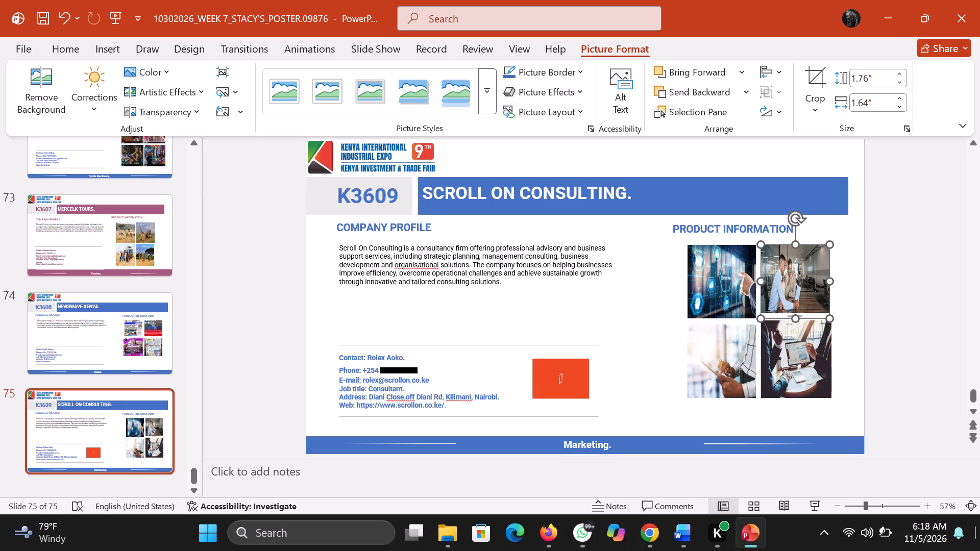
pyautogui.click(797, 316)
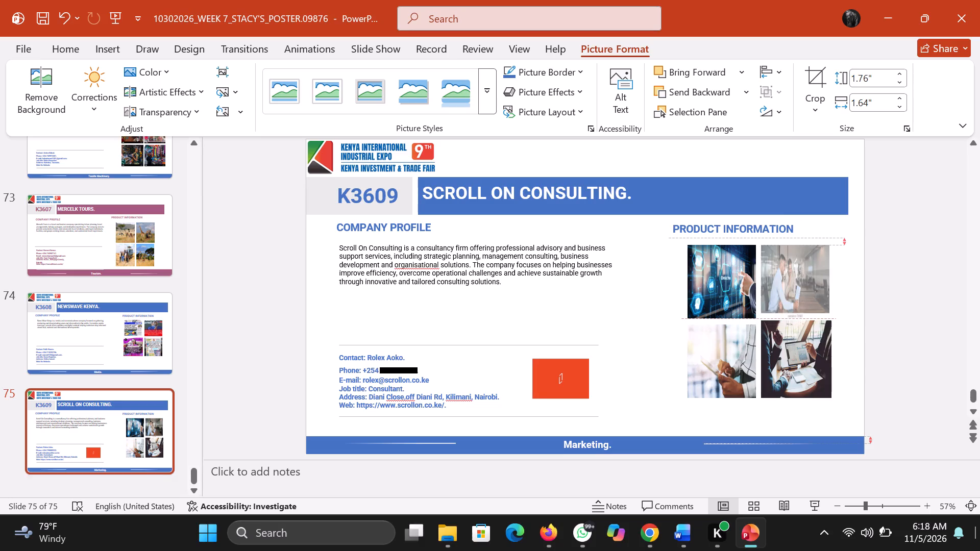
pyautogui.click(788, 355)
pyautogui.click(800, 397)
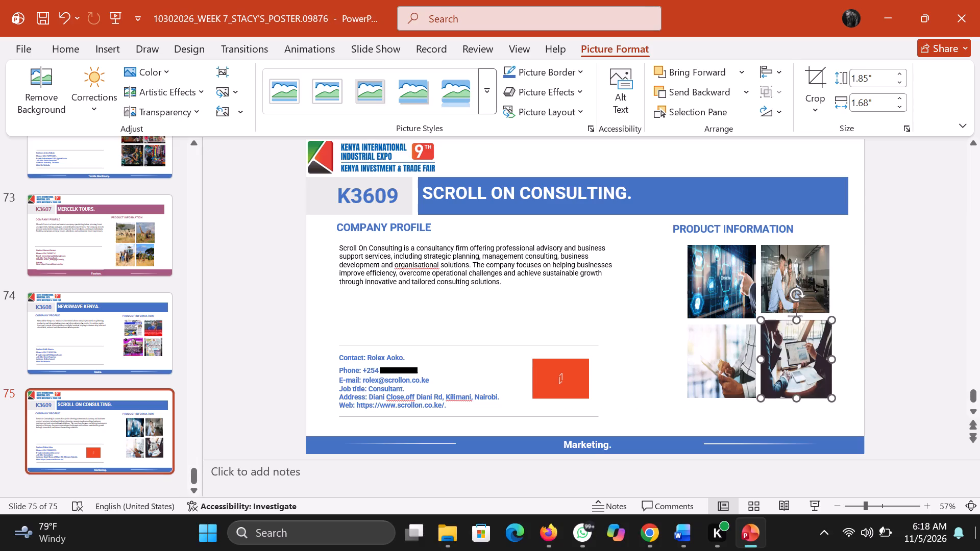
pyautogui.moveTo(797, 317); pyautogui.dragTo(798, 324)
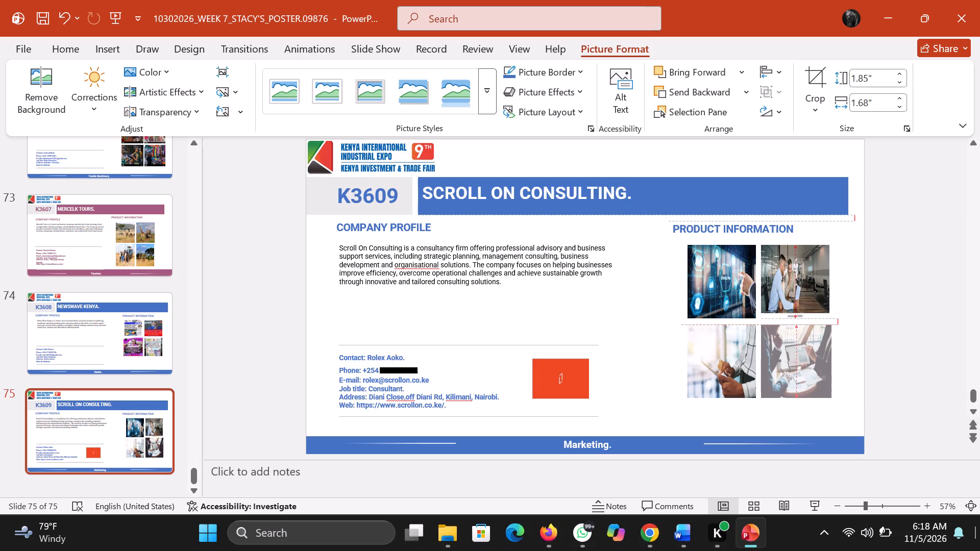
pyautogui.moveTo(798, 324); pyautogui.dragTo(799, 324)
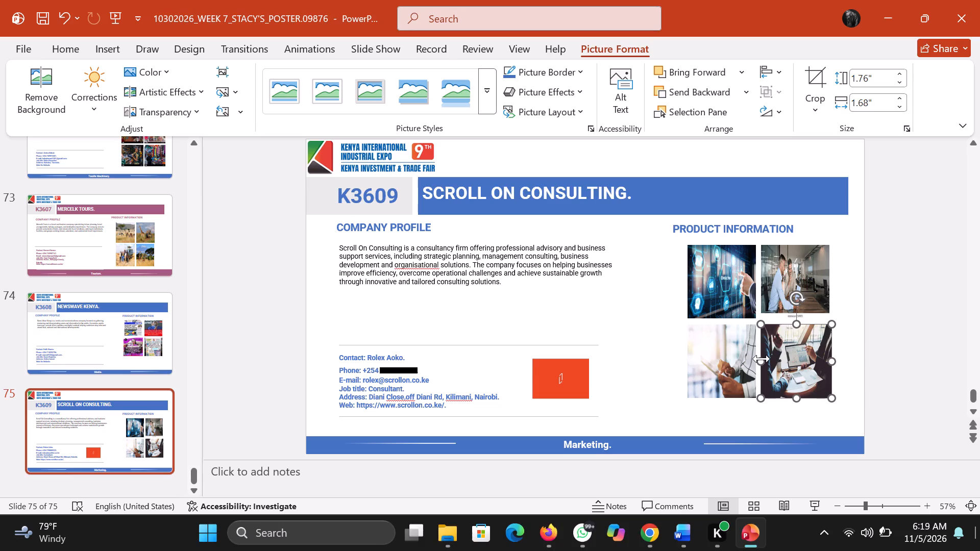
# Reduce the hands-and-tablet picture from its lower edge to about 1.67" high.
pyautogui.click(701, 362)
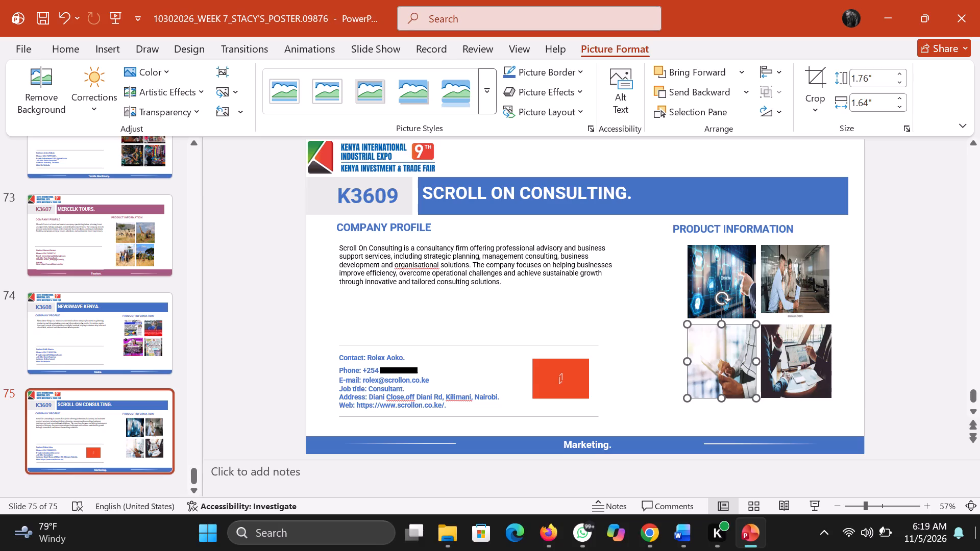
pyautogui.click(689, 362)
pyautogui.moveTo(722, 397); pyautogui.dragTo(722, 404)
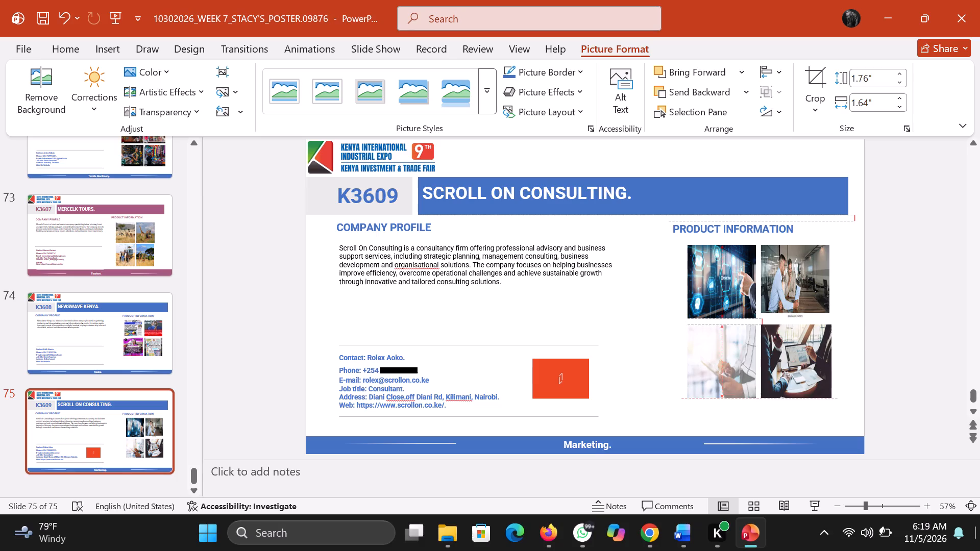
pyautogui.moveTo(722, 404); pyautogui.dragTo(727, 394)
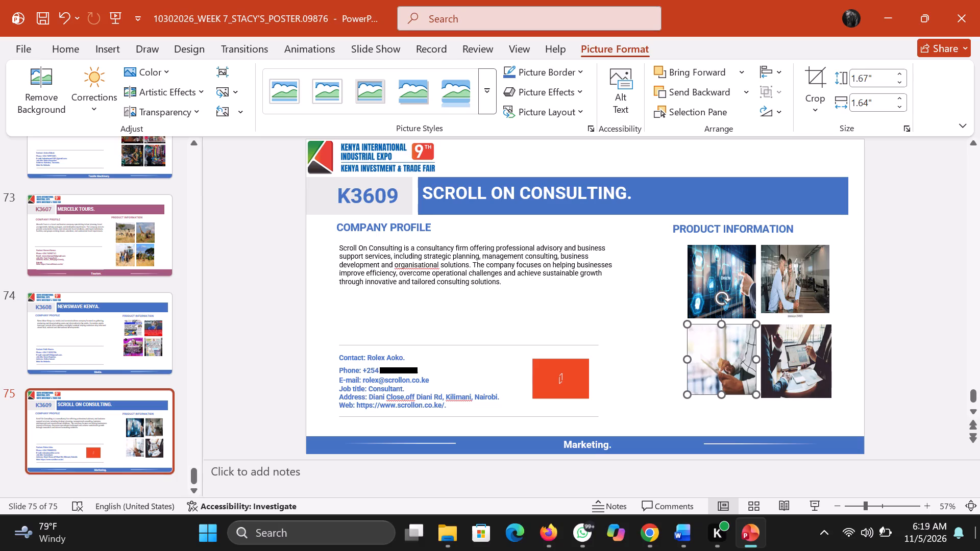
# Shorten the meeting picture from its lower edge to line up with the bottom of the hands-and-tablet picture, and deselect it.
pyautogui.click(799, 375)
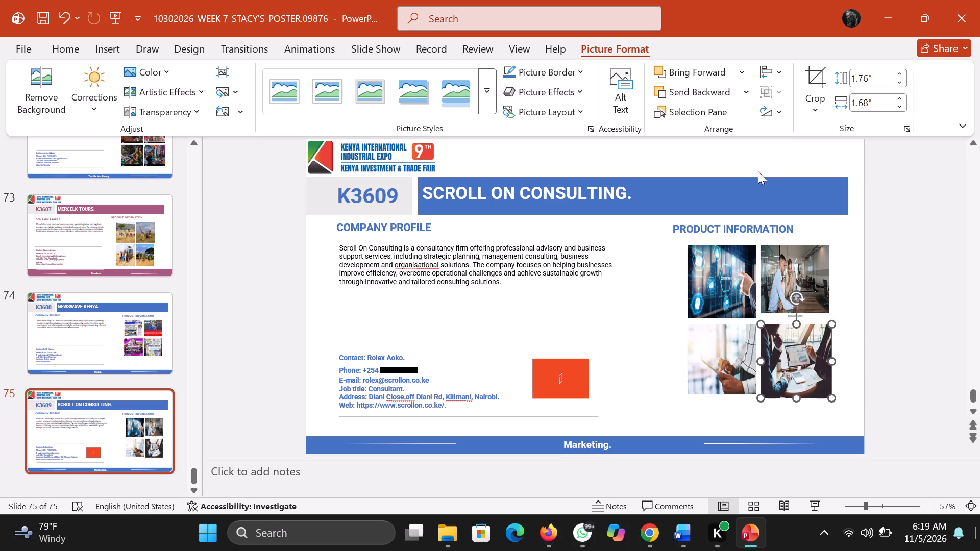
pyautogui.click(798, 360)
pyautogui.click(784, 296)
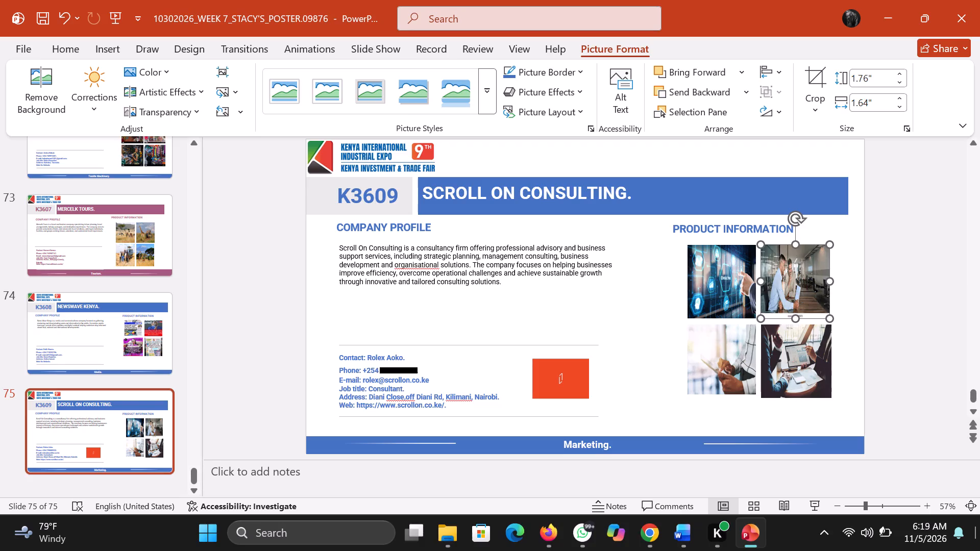
pyautogui.click(817, 365)
pyautogui.click(722, 365)
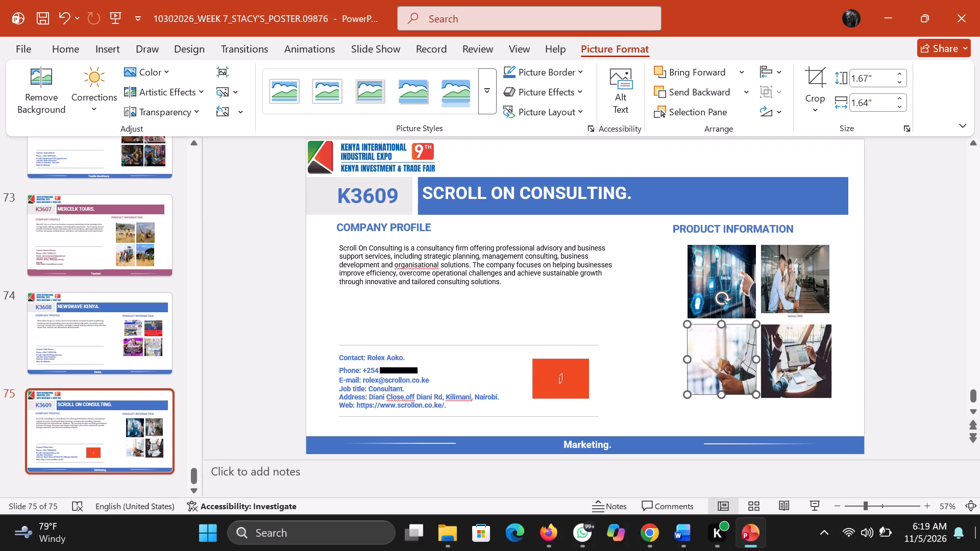
pyautogui.click(720, 291)
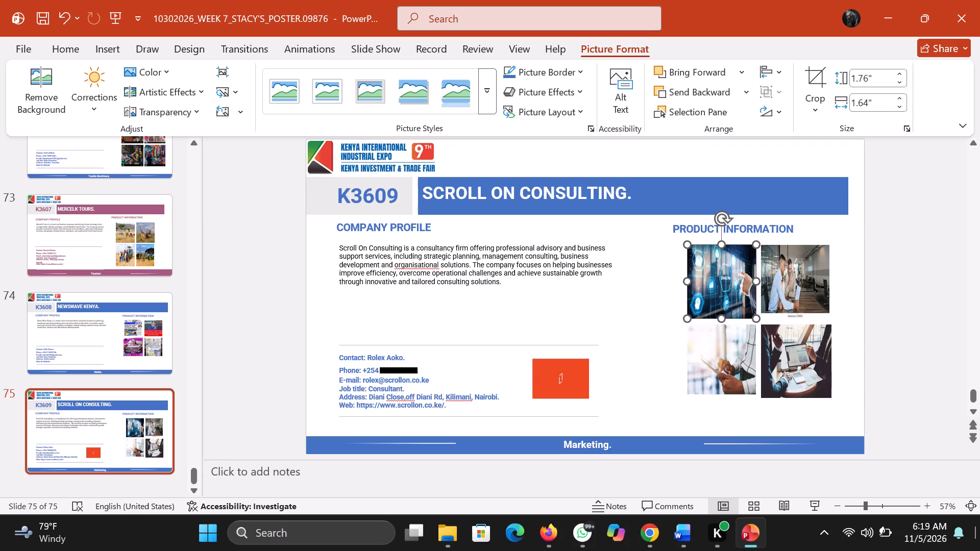
pyautogui.click(798, 267)
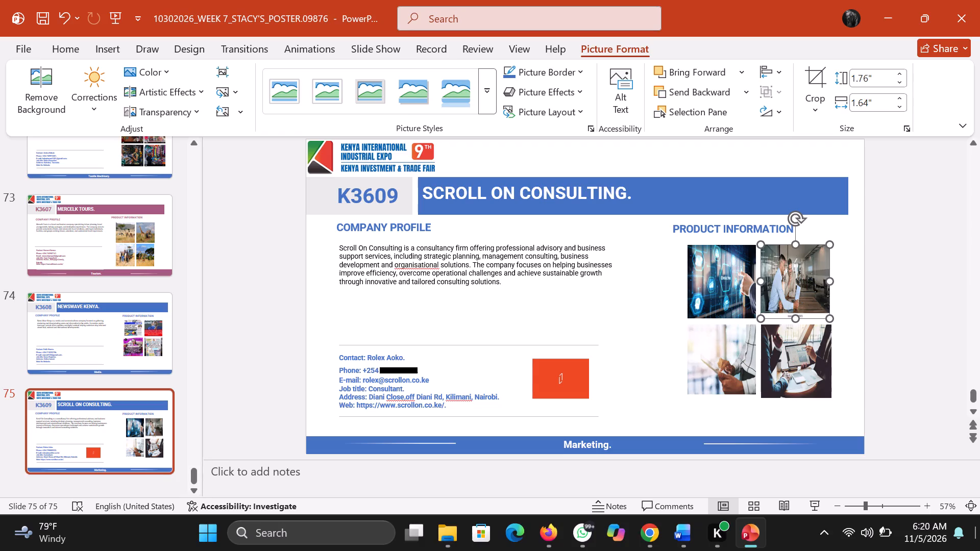
pyautogui.click(803, 384)
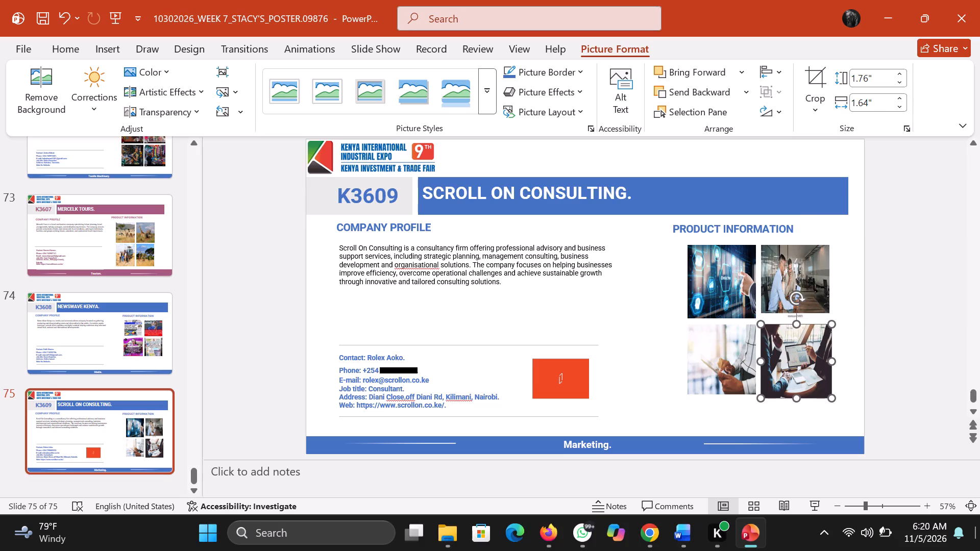
pyautogui.moveTo(797, 399); pyautogui.dragTo(798, 393)
pyautogui.click(846, 385)
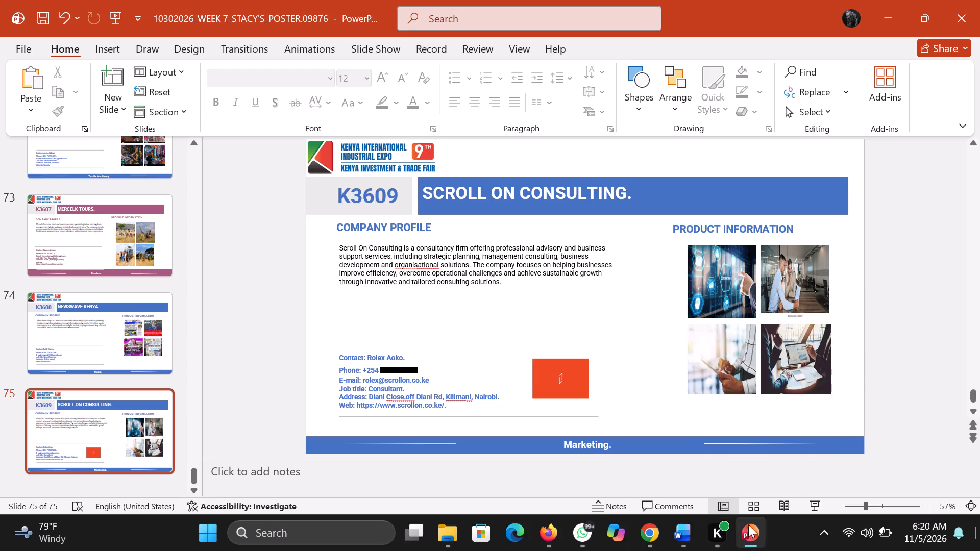
# In Chrome, examine the client row following K3609 in the 9th Kenya International Industrial Expo Buyers sheet, and return to PowerPoint.
pyautogui.click(647, 533)
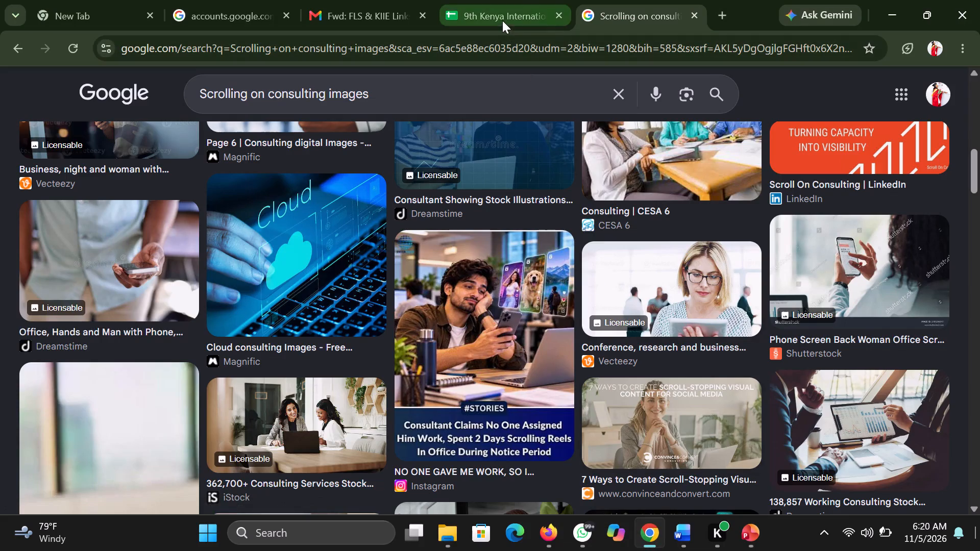
pyautogui.click(501, 16)
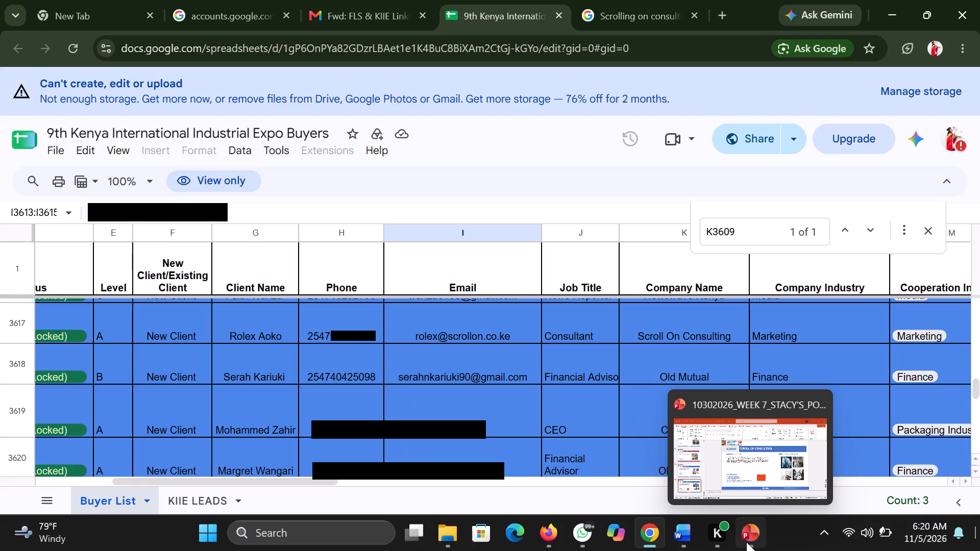
pyautogui.click(746, 542)
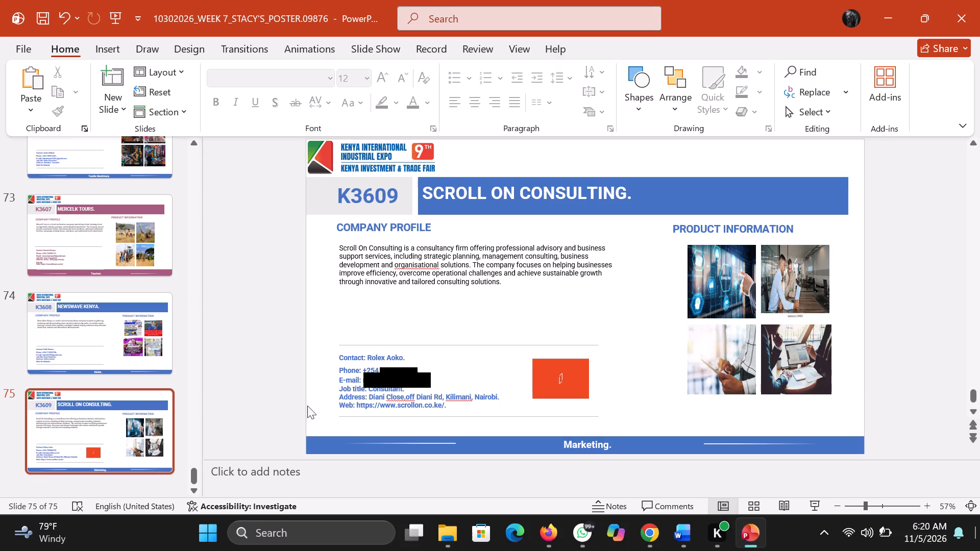
# Copy the Scroll On Consulting poster slide and paste it after slide 75 as slide 76.
pyautogui.click(101, 418)
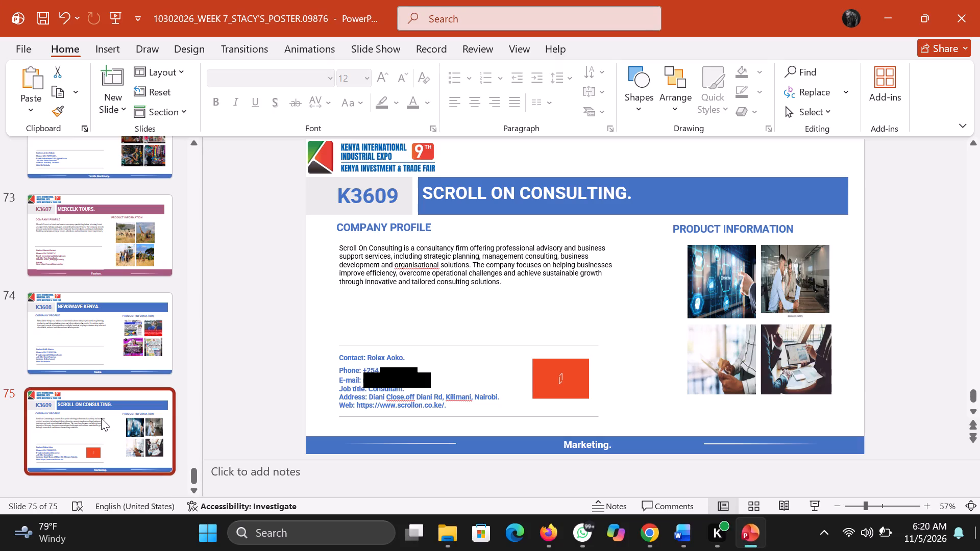
pyautogui.click(101, 418)
pyautogui.click(101, 418)
pyautogui.hotkey('ctrl', 'c')
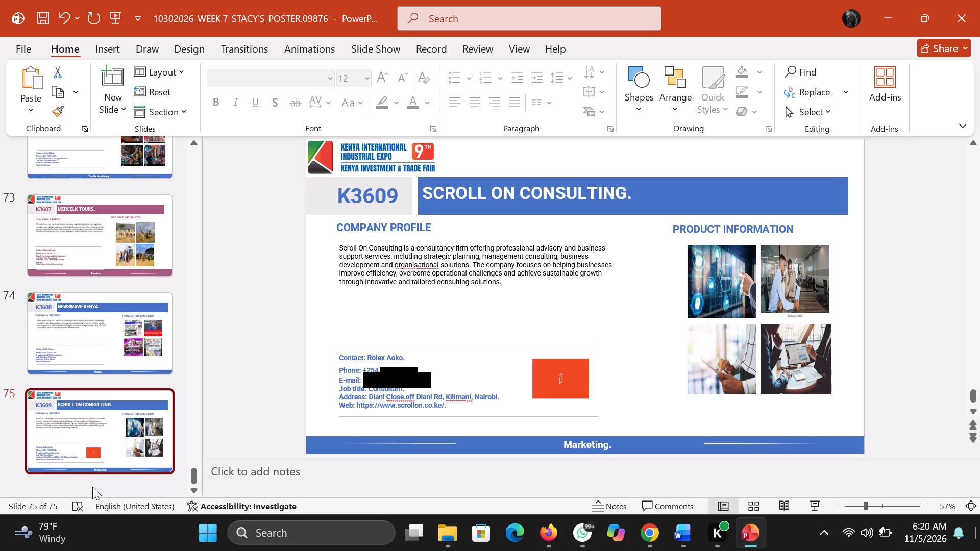
pyautogui.click(92, 487)
pyautogui.hotkey('ctrl', 'v')
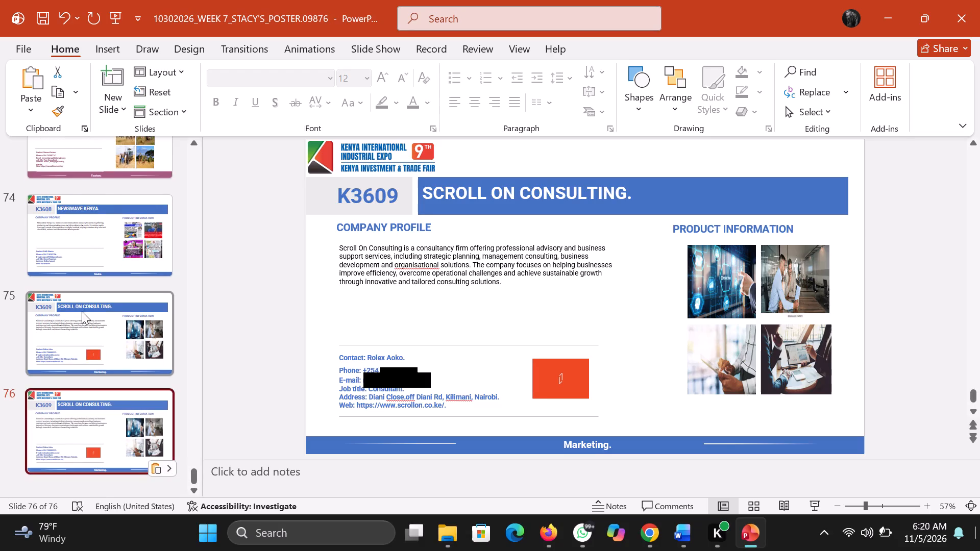
pyautogui.click(90, 429)
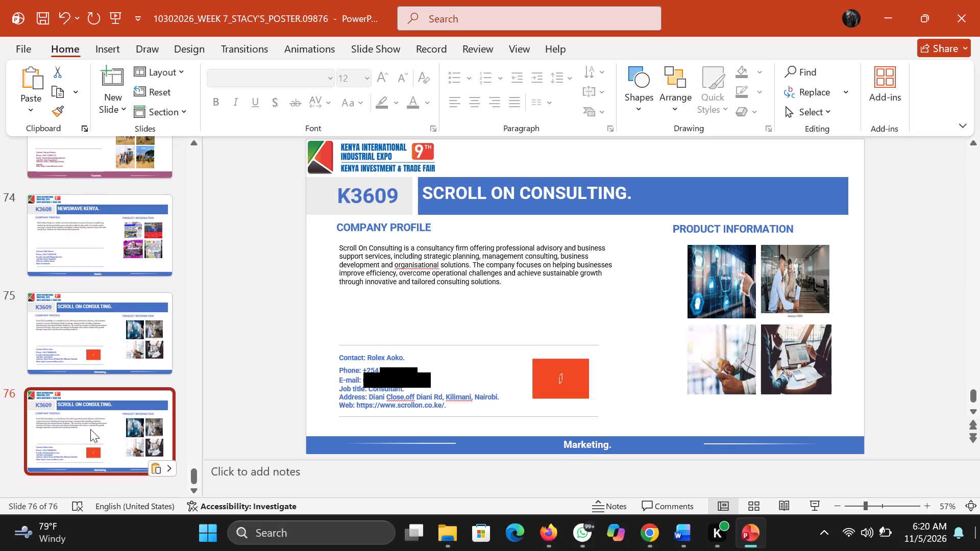
# Change the client code on slide 76 to K3610.
pyautogui.click(396, 196)
pyautogui.press('BackSpace')
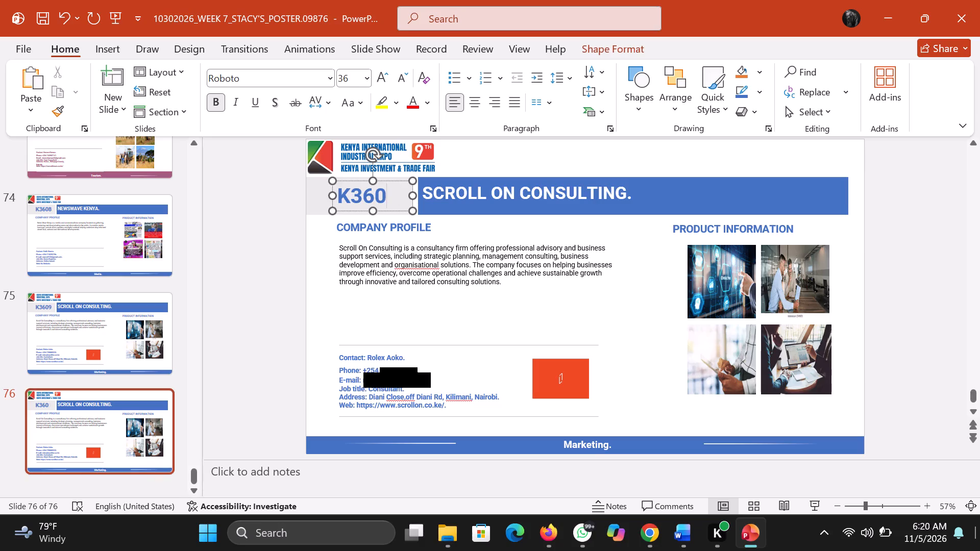
pyautogui.press('BackSpace')
pyautogui.write('10')
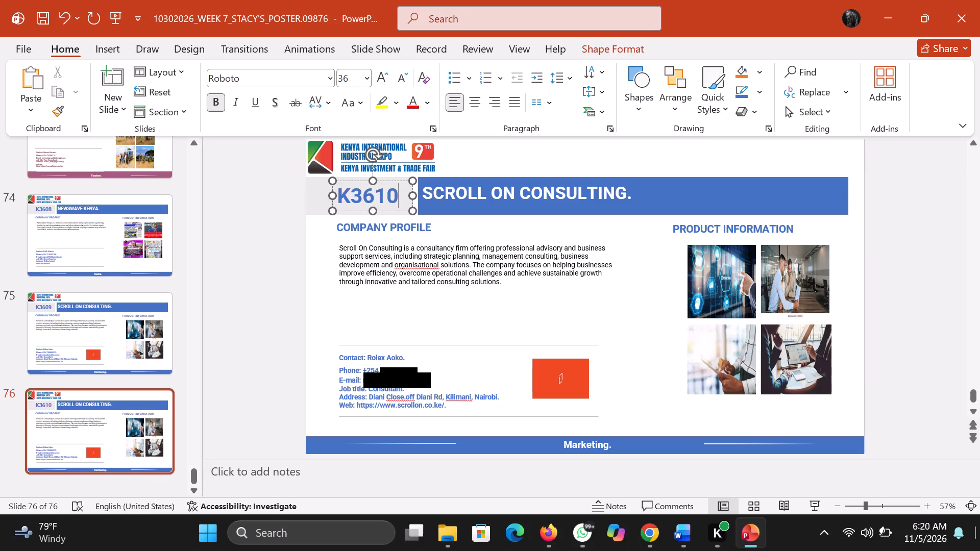
# Replace the company name in slide 76's title banner with "OLD MUTUAL", keeping the final full stop.
pyautogui.click(630, 193)
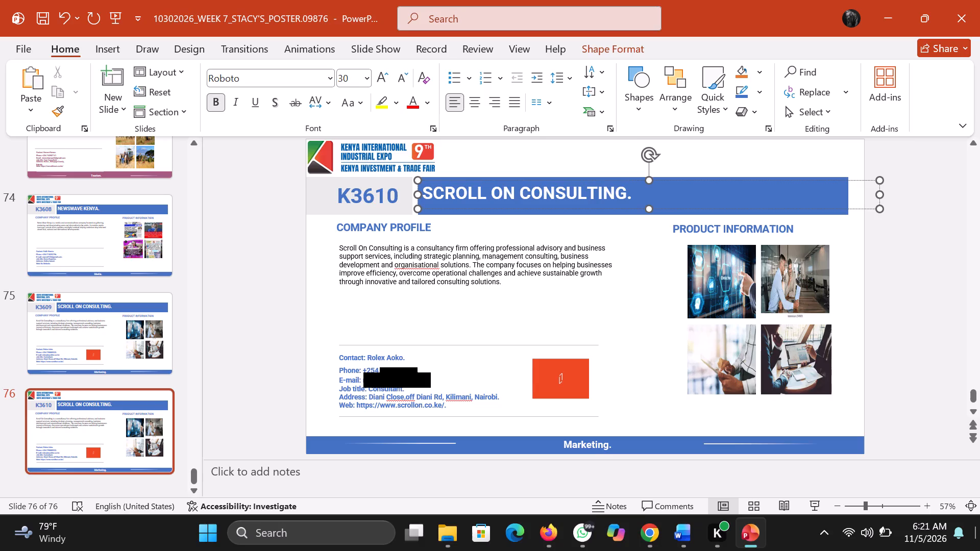
pyautogui.click(627, 193)
pyautogui.press('BackSpace')
pyautogui.press('BackSpace')
pyautogui.press('BackSpace')
pyautogui.press('BackSpace')
pyautogui.press('BackSpace')
pyautogui.press('BackSpace')
pyautogui.press('BackSpace')
pyautogui.press('BackSpace')
pyautogui.press('BackSpace')
pyautogui.press('BackSpace')
pyautogui.press('BackSpace')
pyautogui.press('BackSpace')
pyautogui.press('BackSpace')
pyautogui.press('BackSpace')
pyautogui.press('BackSpace')
pyautogui.press('BackSpace')
pyautogui.press('BackSpace')
pyautogui.press('BackSpace')
pyautogui.press('BackSpace')
pyautogui.press('BackSpace')
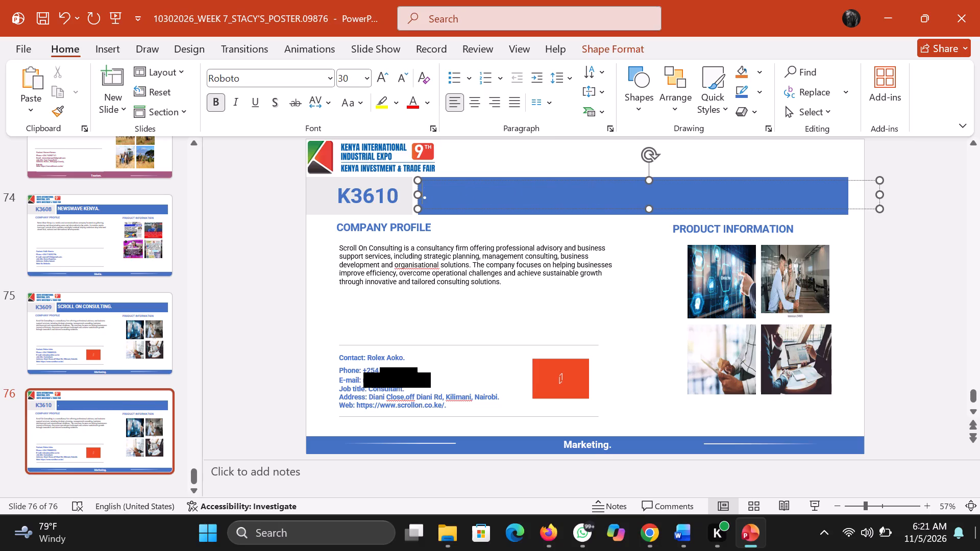
pyautogui.write('OLD')
pyautogui.press('space')
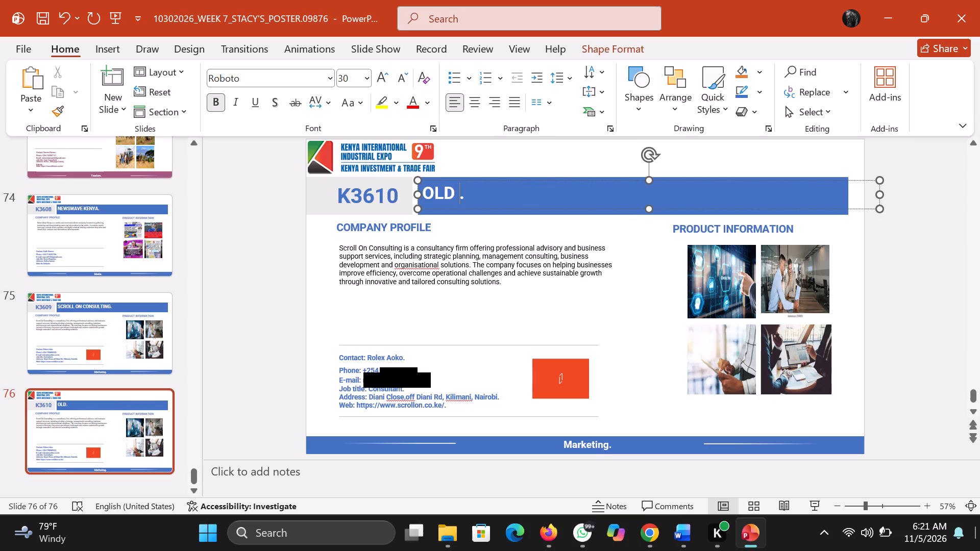
pyautogui.write('MUTUAL')
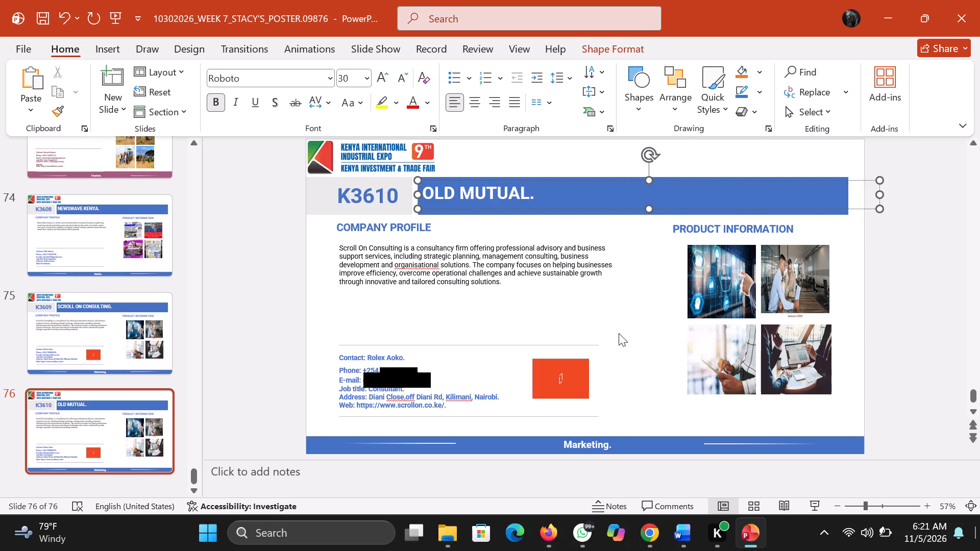
# Replace the industry name in slide 76's footer band with "Finance", keeping the full stop.
pyautogui.click(607, 446)
pyautogui.press('BackSpace')
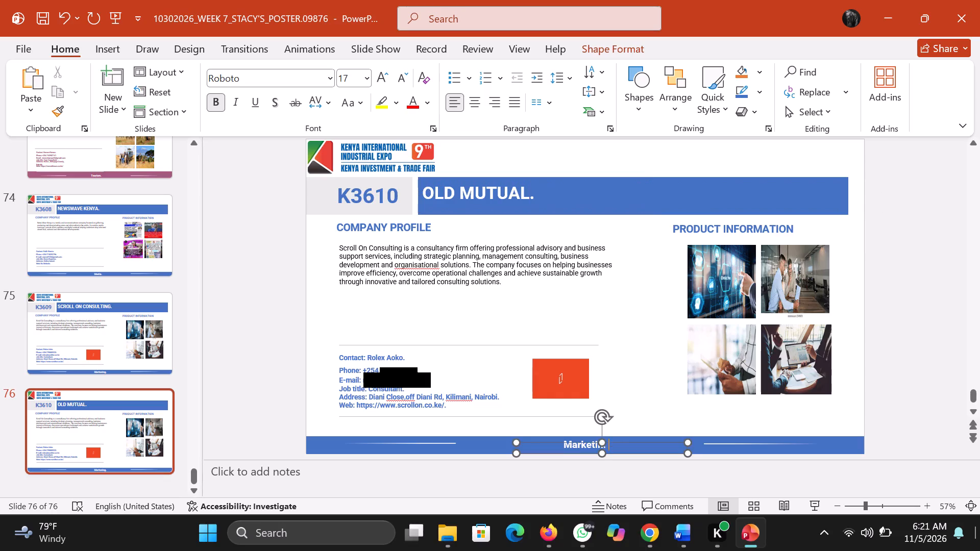
pyautogui.press('BackSpace')
pyautogui.press('BackSpace')
pyautogui.press('BackSpace')
pyautogui.press('BackSpace')
pyautogui.press('BackSpace')
pyautogui.press('BackSpace')
pyautogui.press('BackSpace')
pyautogui.press('BackSpace')
pyautogui.press('o')
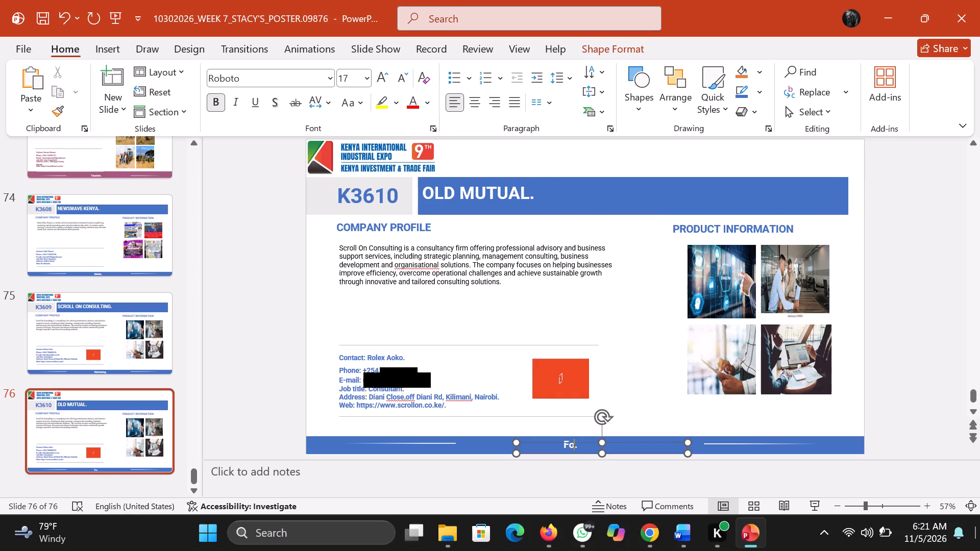
pyautogui.press('BackSpace')
pyautogui.write('inance')
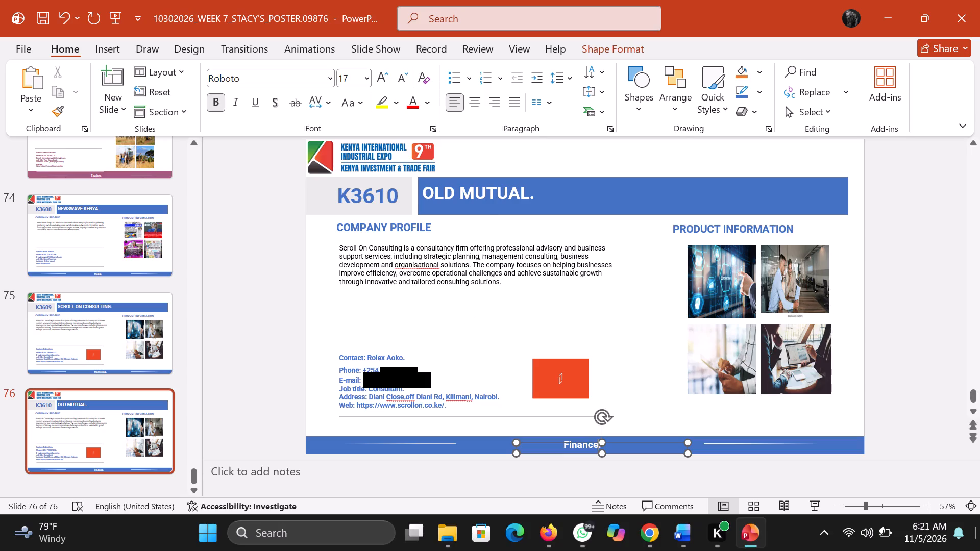
# Delete the Scroll On Consulting description text box under Company Profile on slide 76.
pyautogui.click(444, 270)
pyautogui.click(618, 278)
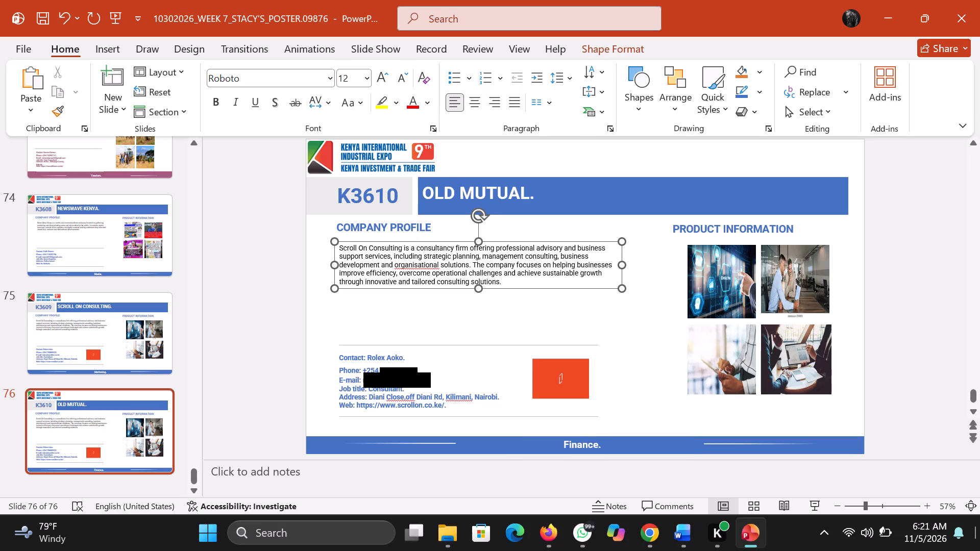
pyautogui.press('BackSpace')
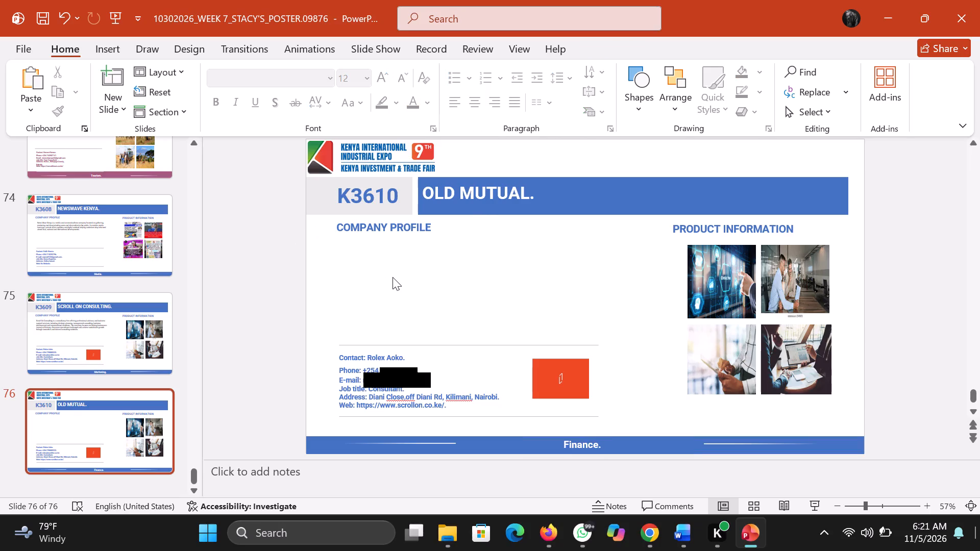
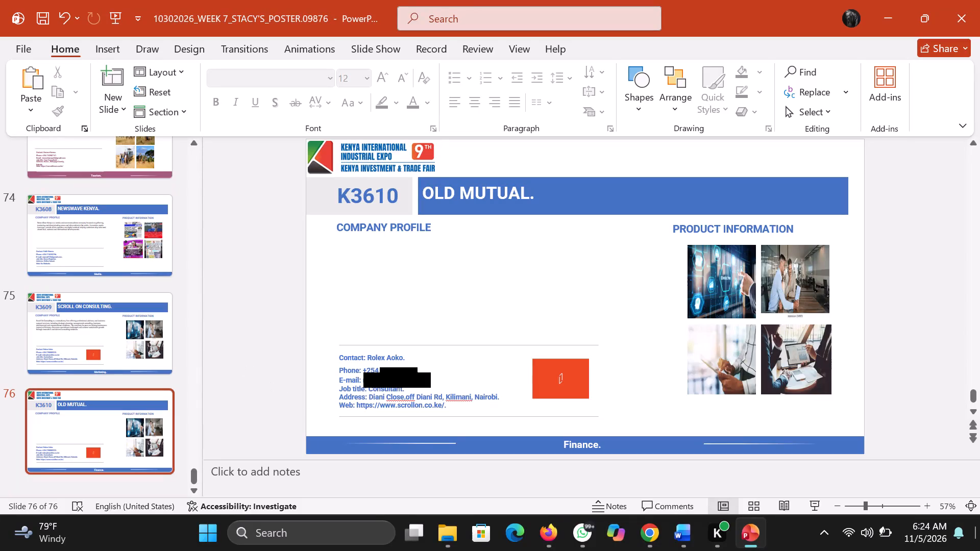
# Replace the contact name in slide 76's contact details with the Old Mutual client's name, ending with a full stop.
pyautogui.click(405, 355)
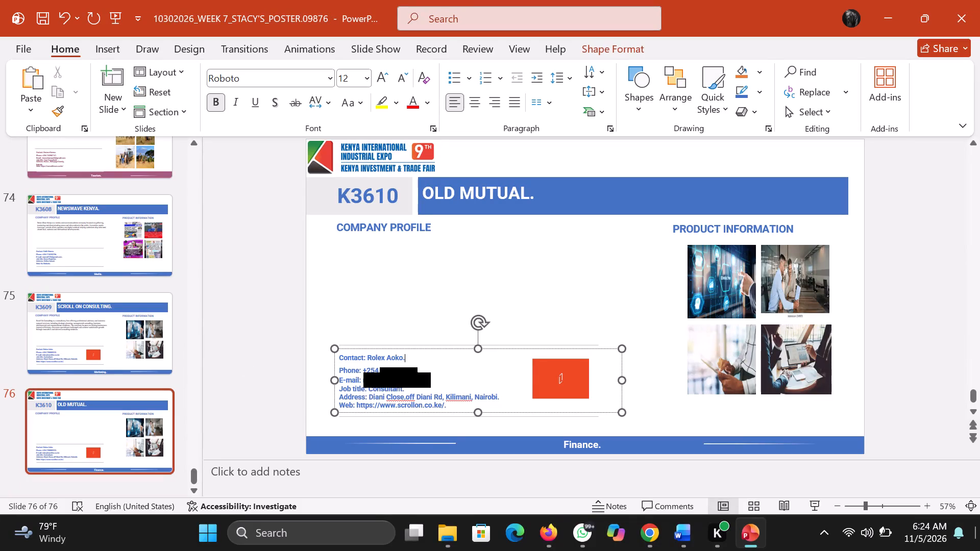
pyautogui.press('BackSpace')
pyautogui.press('BackSpace')
pyautogui.press('BackSpace')
pyautogui.press('BackSpace')
pyautogui.press('BackSpace')
pyautogui.press('BackSpace')
pyautogui.press('BackSpace')
pyautogui.press('BackSpace')
pyautogui.press('BackSpace')
pyautogui.press('BackSpace')
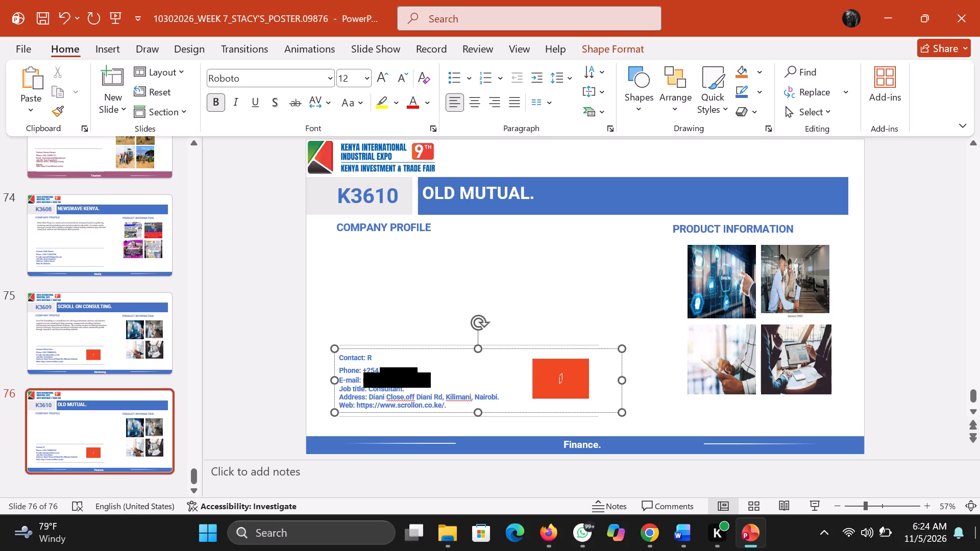
pyautogui.press('BackSpace')
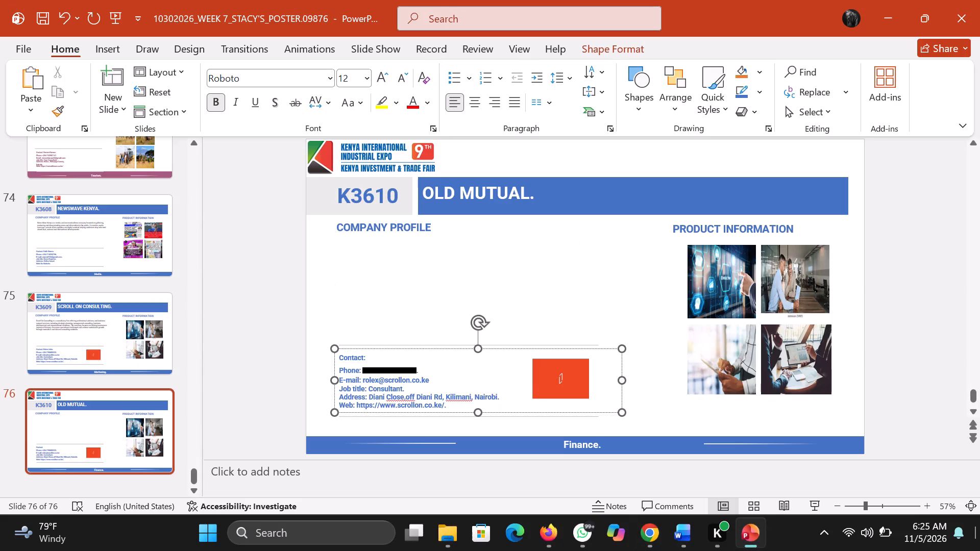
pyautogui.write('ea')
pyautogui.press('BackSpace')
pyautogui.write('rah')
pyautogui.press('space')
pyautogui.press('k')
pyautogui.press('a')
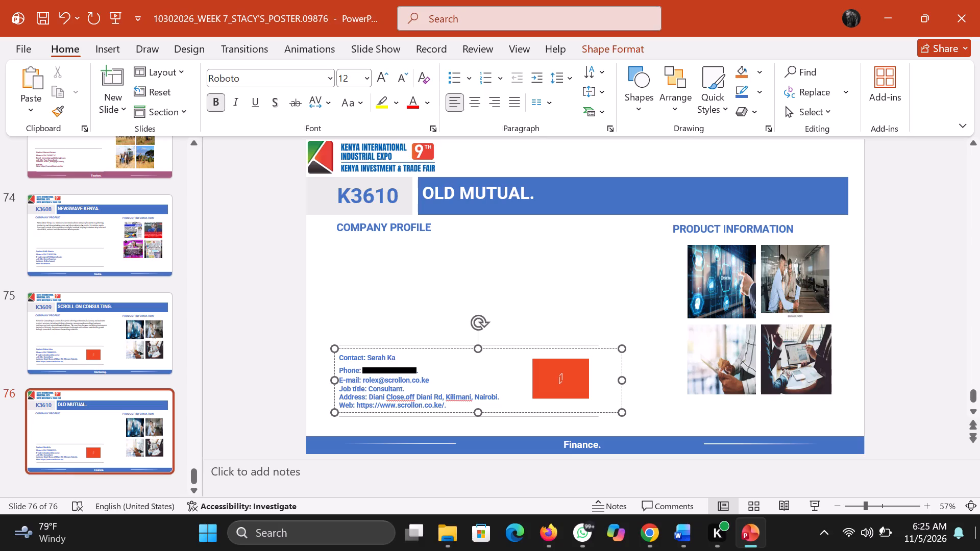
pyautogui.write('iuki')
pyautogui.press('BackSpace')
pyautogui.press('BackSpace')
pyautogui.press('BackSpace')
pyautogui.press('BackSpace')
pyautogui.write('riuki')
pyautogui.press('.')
# Replace the phone number in slide 76's contact details with the Old Mutual client's number from the buyers spreadsheet, keeping the +254 prefix and ending with a full stop.
pyautogui.click(421, 368)
pyautogui.press('BackSpace')
pyautogui.press('BackSpace')
pyautogui.press('BackSpace')
pyautogui.press('BackSpace')
pyautogui.press('BackSpace')
pyautogui.press('BackSpace')
pyautogui.press('BackSpace')
pyautogui.press('BackSpace')
pyautogui.press('BackSpace')
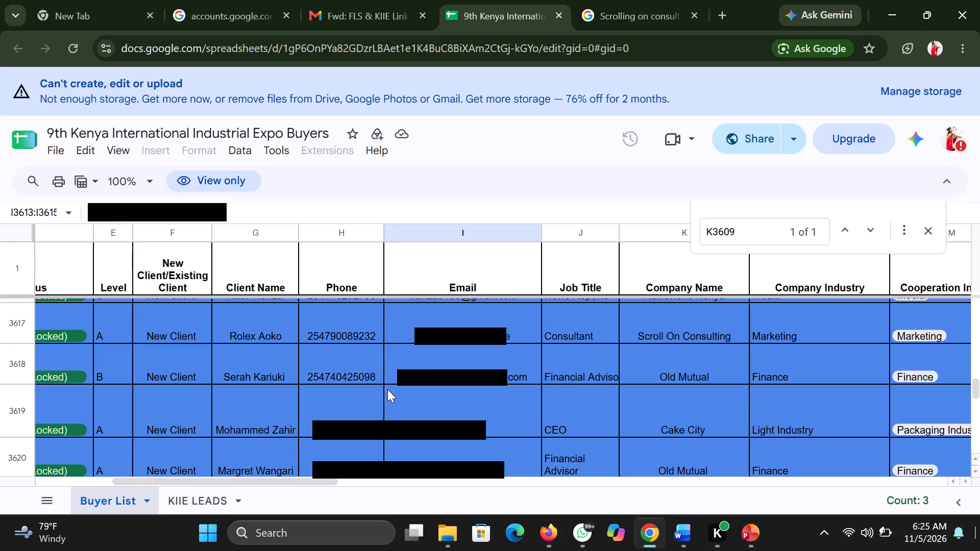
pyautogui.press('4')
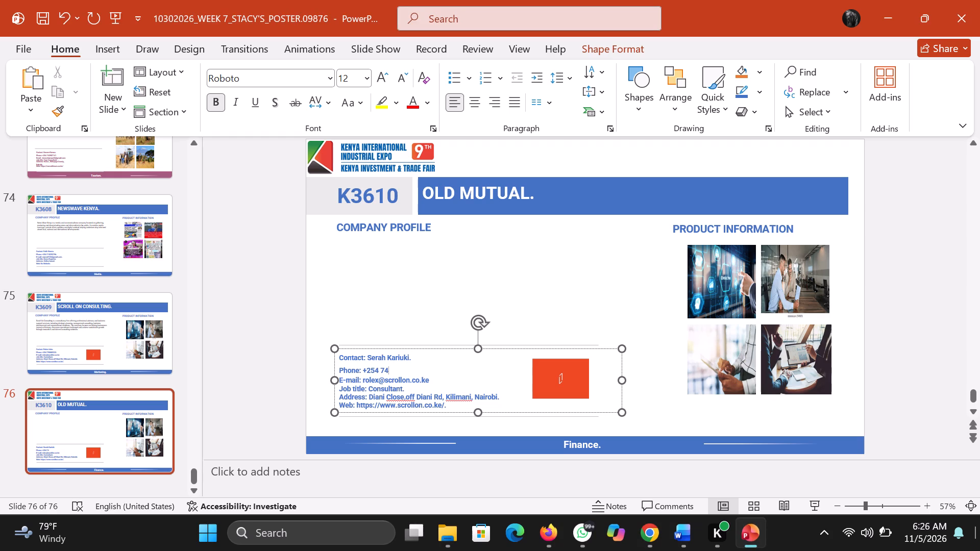
pyautogui.press('BackSpace')
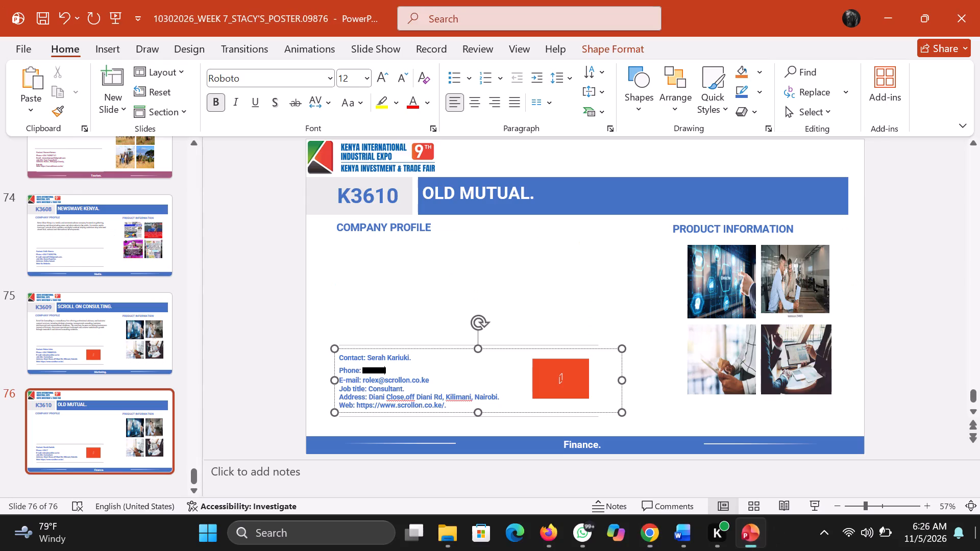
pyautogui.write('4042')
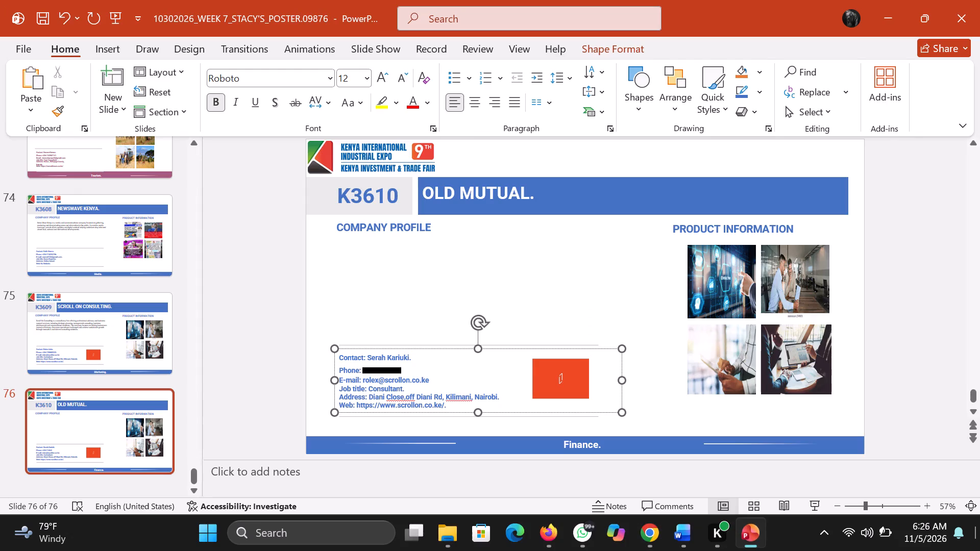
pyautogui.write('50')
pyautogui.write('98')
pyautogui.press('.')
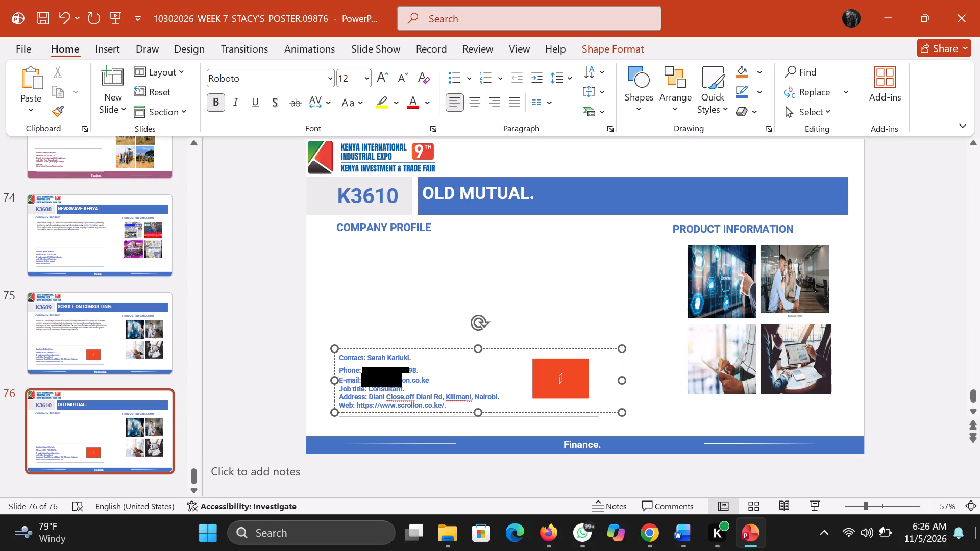
# Replace the e-mail in slide 76's contact details with the Old Mutual client's e-mail address.
pyautogui.click(440, 378)
pyautogui.press('BackSpace')
pyautogui.press('BackSpace')
pyautogui.press('BackSpace')
pyautogui.press('BackSpace')
pyautogui.press('BackSpace')
pyautogui.press('BackSpace')
pyautogui.press('BackSpace')
pyautogui.press('BackSpace')
pyautogui.press('BackSpace')
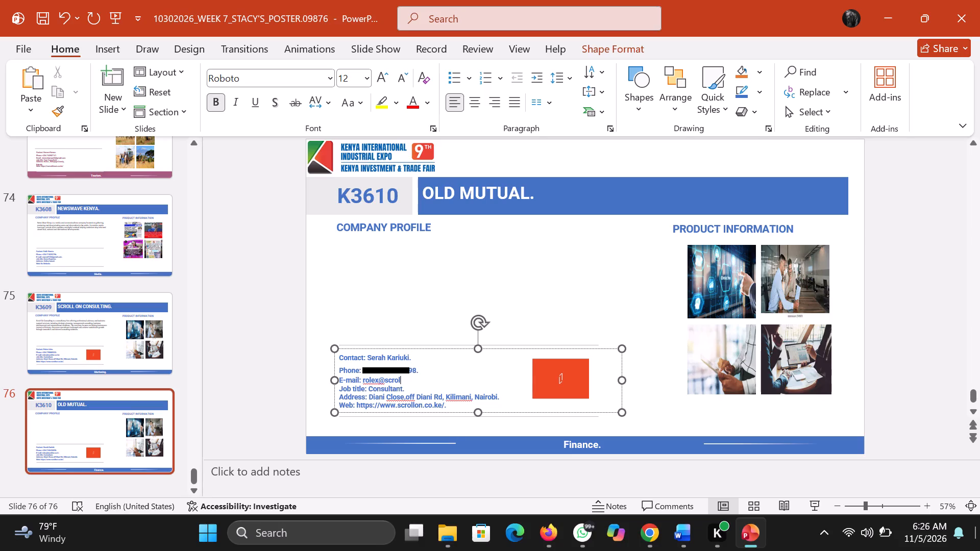
pyautogui.press('BackSpace')
pyautogui.press('BackSpace')
pyautogui.press('BackSpace')
pyautogui.press('BackSpace')
pyautogui.press('BackSpace')
pyautogui.press('BackSpace')
pyautogui.press('BackSpace')
pyautogui.press('BackSpace')
pyautogui.press('BackSpace')
pyautogui.press('BackSpace')
pyautogui.press('BackSpace')
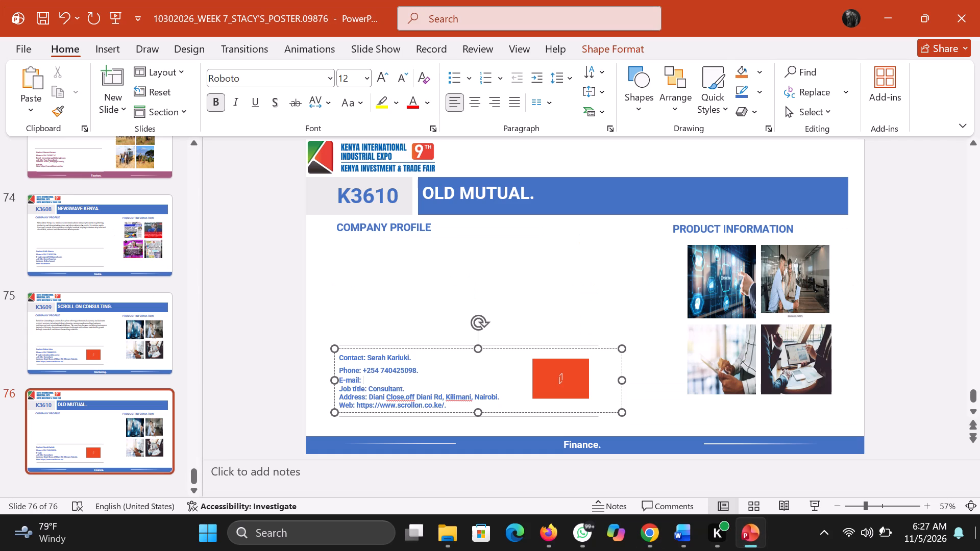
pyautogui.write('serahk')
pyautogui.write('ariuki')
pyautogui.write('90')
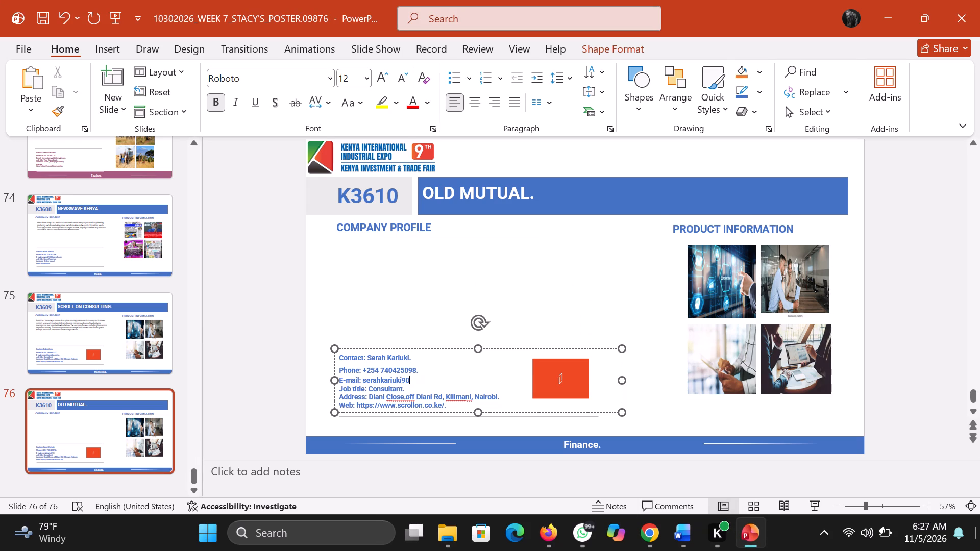
# Hide the notes pane below the slide.
pyautogui.click(624, 508)
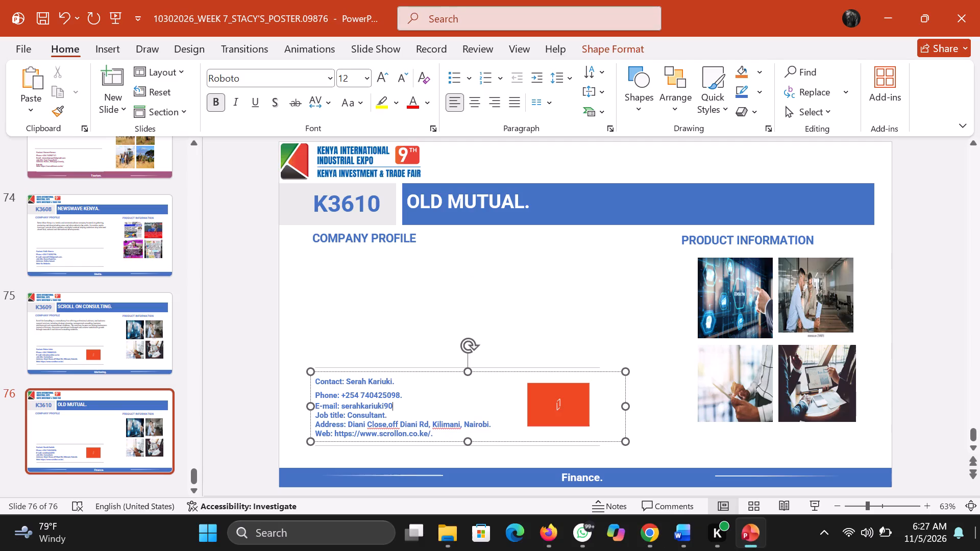
# Complete the e-mail entry in slide 76's contact details with the gmail.com domain, ending with a full stop.
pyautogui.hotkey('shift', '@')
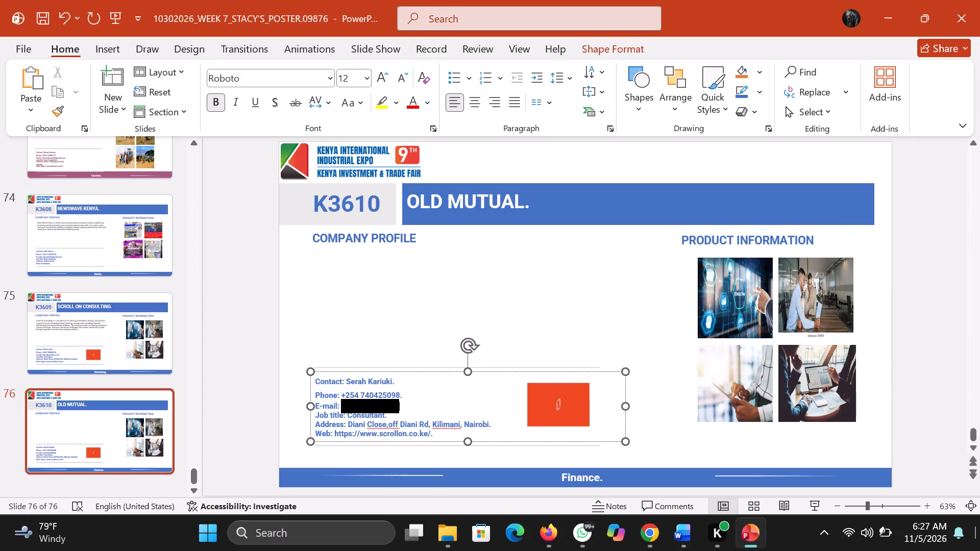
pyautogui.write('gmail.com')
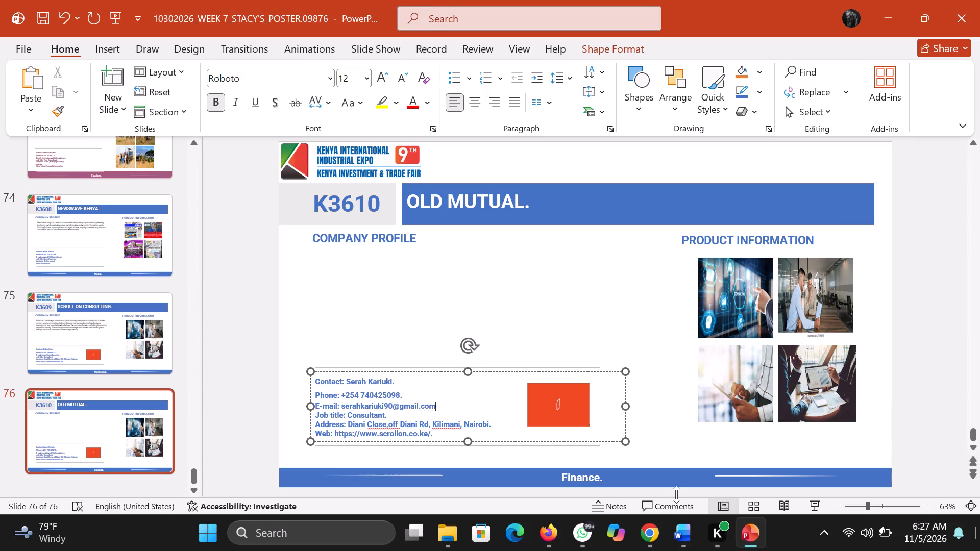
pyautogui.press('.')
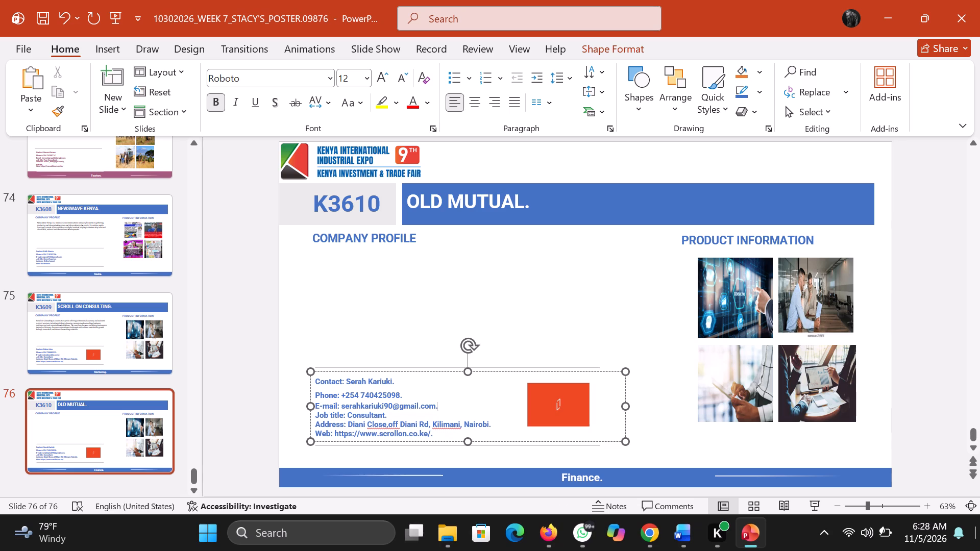
# Replace the job title in slide 76's contact details with the Old Mutual client's title from the buyers spreadsheet, Financial Advisor.
pyautogui.click(392, 413)
pyautogui.press('BackSpace')
pyautogui.press('BackSpace')
pyautogui.press('BackSpace')
pyautogui.press('BackSpace')
pyautogui.press('BackSpace')
pyautogui.press('BackSpace')
pyautogui.press('BackSpace')
pyautogui.press('BackSpace')
pyautogui.press('BackSpace')
pyautogui.press('BackSpace')
pyautogui.press('BackSpace')
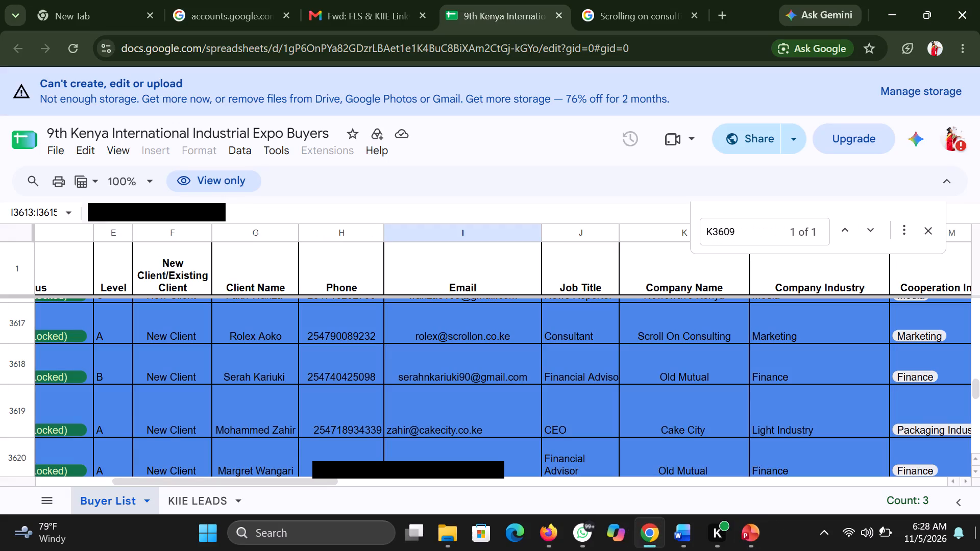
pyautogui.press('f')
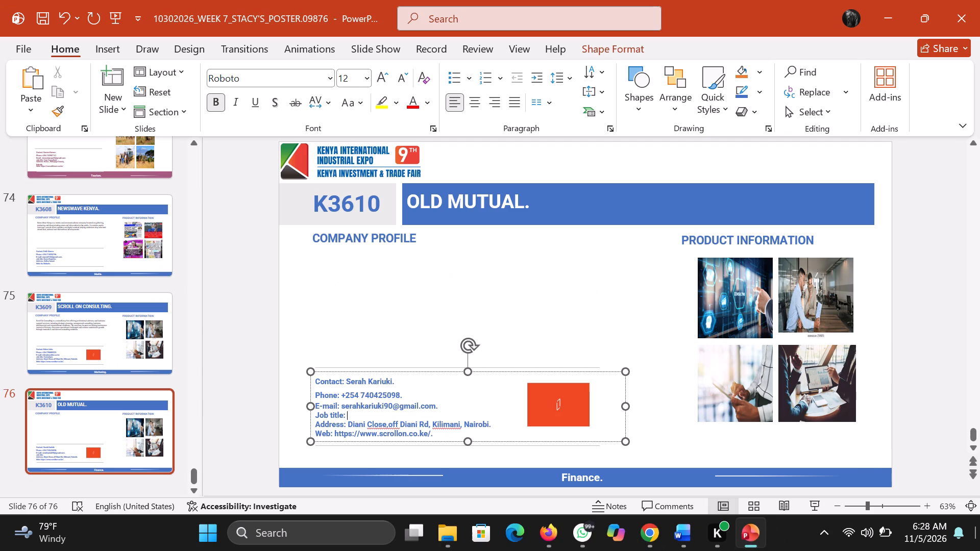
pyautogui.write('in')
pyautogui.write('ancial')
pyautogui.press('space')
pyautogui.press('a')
# Complete the job title in slide 76's contact details as "Financial Advisor.".
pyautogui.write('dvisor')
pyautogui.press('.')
# Replace the Scroll On Consulting address in slide 76's contact details with "Upperhill, Nairobi", keeping the final full stop.
pyautogui.click(488, 422)
pyautogui.press('BackSpace')
pyautogui.press('BackSpace')
pyautogui.press('BackSpace')
pyautogui.press('BackSpace')
pyautogui.press('BackSpace')
pyautogui.press('BackSpace')
pyautogui.press('BackSpace')
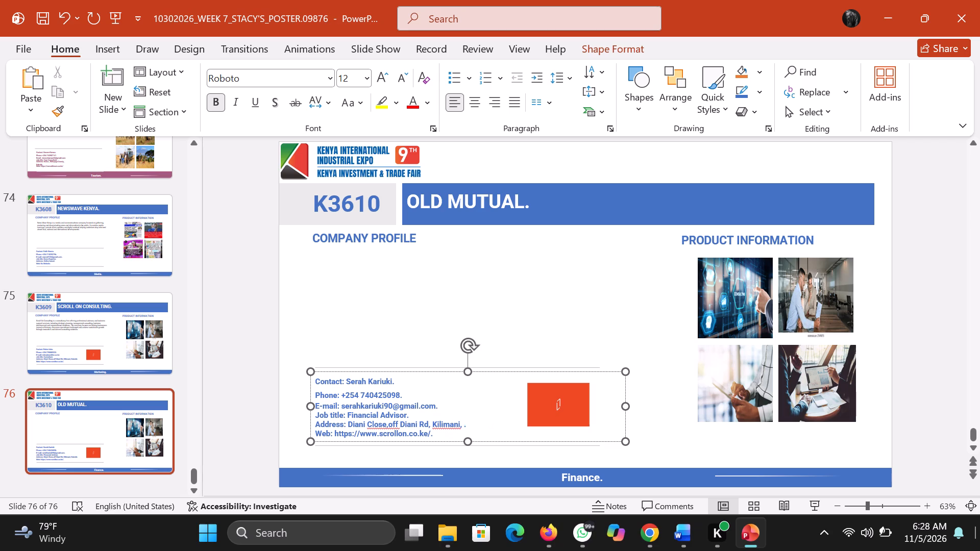
pyautogui.press('BackSpace')
pyautogui.press('BackSpace')
pyautogui.press('BackSpace')
pyautogui.press('BackSpace')
pyautogui.press('BackSpace')
pyautogui.press('BackSpace')
pyautogui.press('BackSpace')
pyautogui.press('BackSpace')
pyautogui.press('BackSpace')
pyautogui.press('BackSpace')
pyautogui.press('BackSpace')
pyautogui.press('BackSpace')
pyautogui.press('BackSpace')
pyautogui.press('BackSpace')
pyautogui.press('BackSpace')
pyautogui.press('BackSpace')
pyautogui.press('BackSpace')
pyautogui.press('BackSpace')
pyautogui.press('BackSpace')
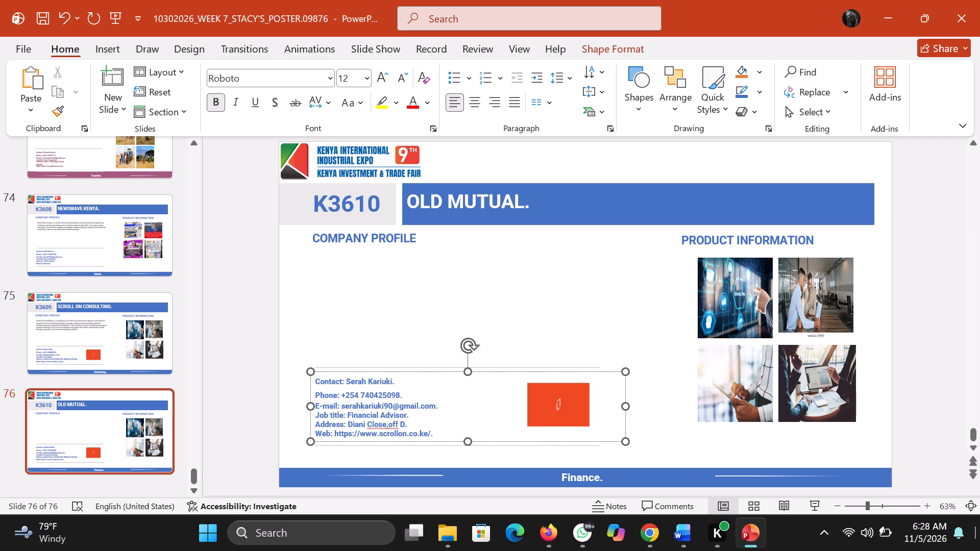
pyautogui.press('BackSpace')
pyautogui.press('BackSpace')
pyautogui.press('BackSpace')
pyautogui.press('BackSpace')
pyautogui.press('BackSpace')
pyautogui.press('BackSpace')
pyautogui.press('BackSpace')
pyautogui.press('BackSpace')
pyautogui.press('BackSpace')
pyautogui.press('BackSpace')
pyautogui.press('BackSpace')
pyautogui.press('BackSpace')
pyautogui.press('BackSpace')
pyautogui.press('BackSpace')
pyautogui.press('BackSpace')
pyautogui.press('BackSpace')
pyautogui.press('BackSpace')
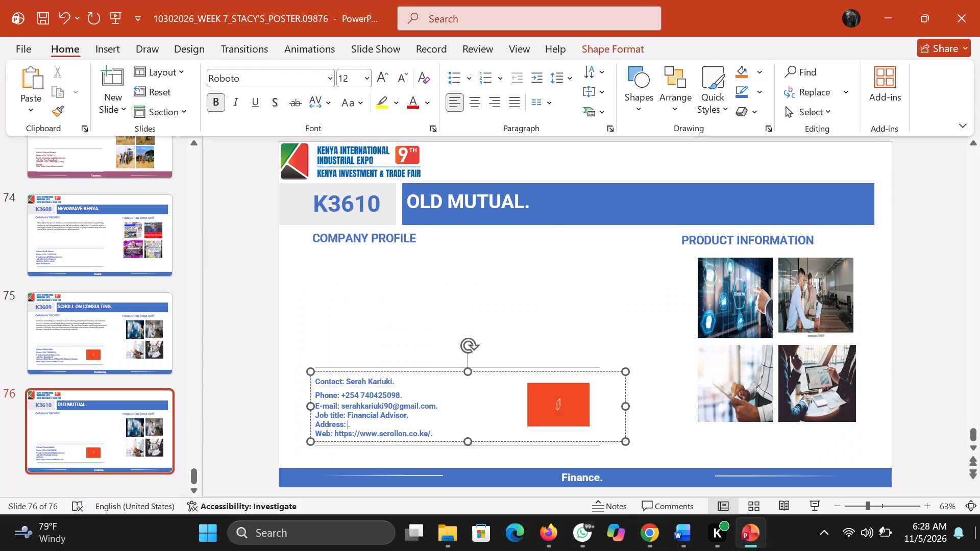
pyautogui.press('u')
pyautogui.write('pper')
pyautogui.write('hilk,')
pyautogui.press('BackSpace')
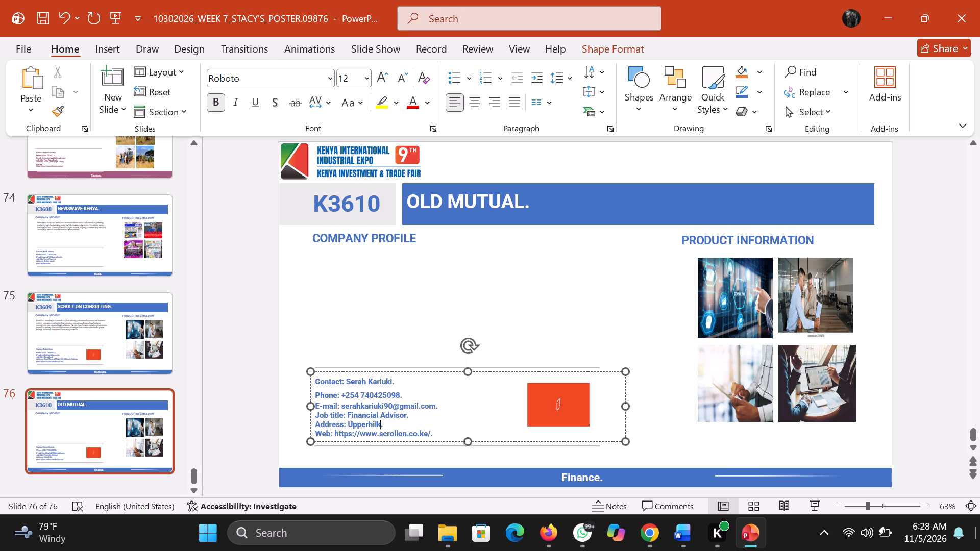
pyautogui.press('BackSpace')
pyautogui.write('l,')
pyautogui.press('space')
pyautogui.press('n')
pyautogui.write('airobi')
# Clear the Scroll On website address from the Web line in slide 76's contact details, keeping the "Web:" label.
pyautogui.click(434, 430)
pyautogui.press('BackSpace')
pyautogui.press('BackSpace')
pyautogui.press('BackSpace')
pyautogui.press('BackSpace')
pyautogui.press('BackSpace')
pyautogui.press('BackSpace')
pyautogui.press('BackSpace')
pyautogui.press('BackSpace')
pyautogui.press('BackSpace')
pyautogui.press('BackSpace')
pyautogui.press('BackSpace')
pyautogui.press('BackSpace')
pyautogui.press('BackSpace')
pyautogui.press('BackSpace')
pyautogui.press('BackSpace')
pyautogui.press('BackSpace')
pyautogui.press('BackSpace')
pyautogui.press('BackSpace')
pyautogui.press('BackSpace')
pyautogui.press('BackSpace')
pyautogui.press('BackSpace')
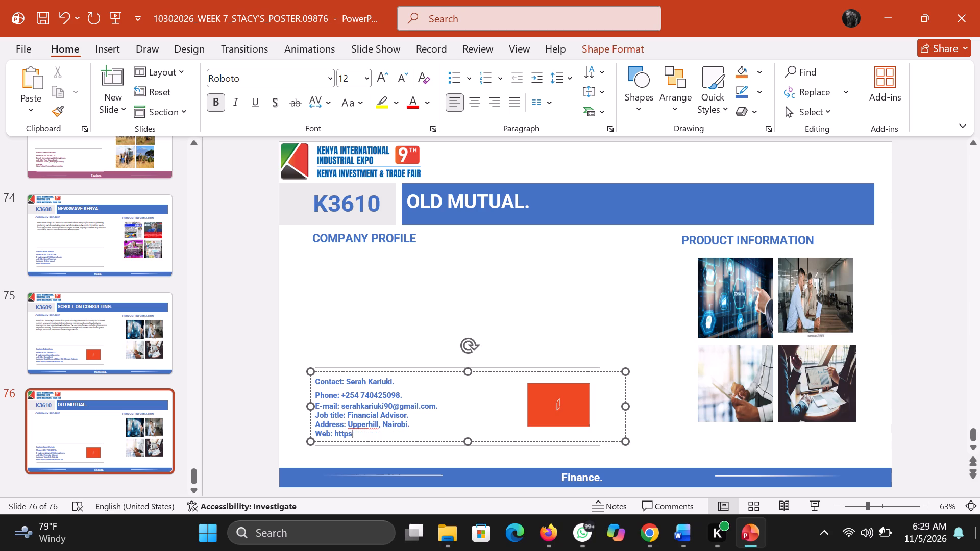
pyautogui.press('BackSpace')
pyautogui.press('BackSpace')
pyautogui.press('BackSpace')
pyautogui.press('BackSpace')
pyautogui.press('BackSpace')
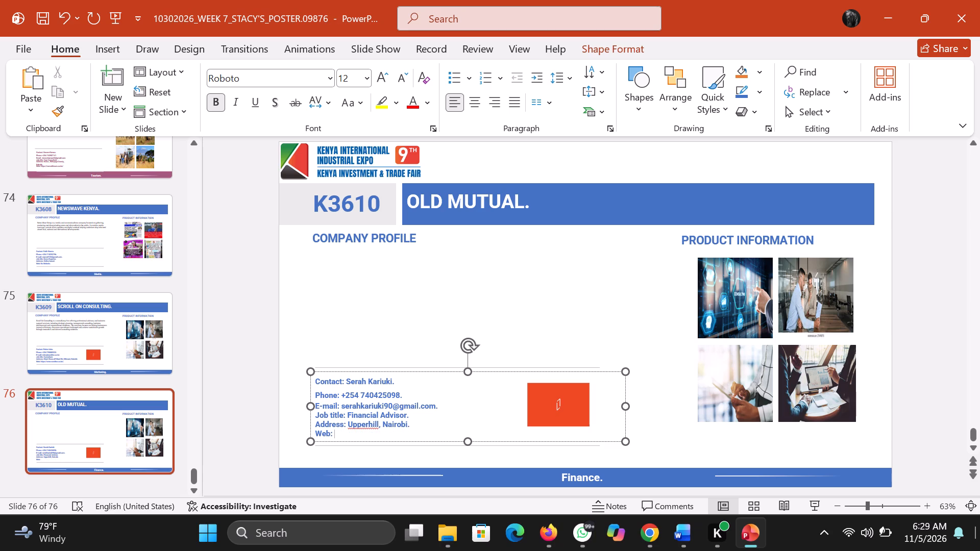
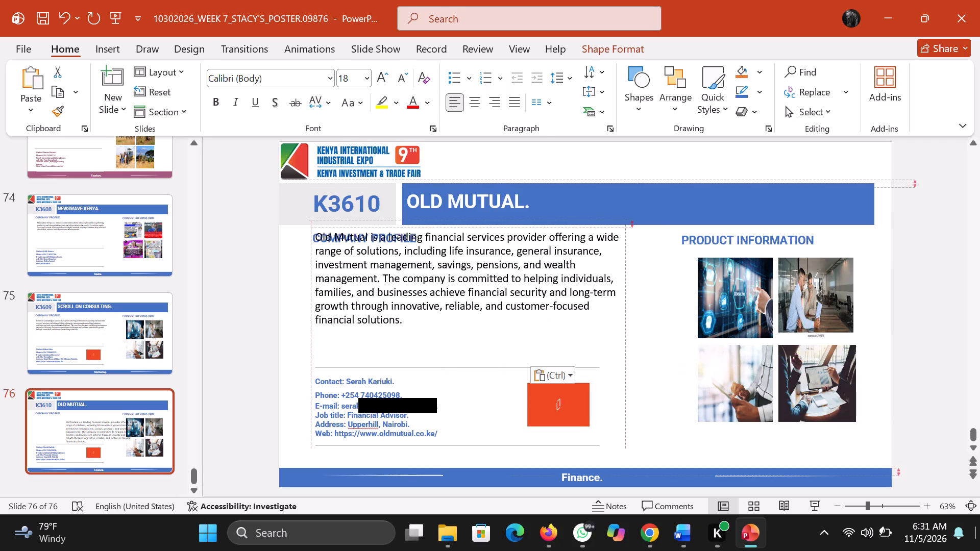
# Move the Old Mutual description on slide 76 into place beneath the COMPANY PROFILE heading.
pyautogui.moveTo(622, 293); pyautogui.dragTo(624, 313)
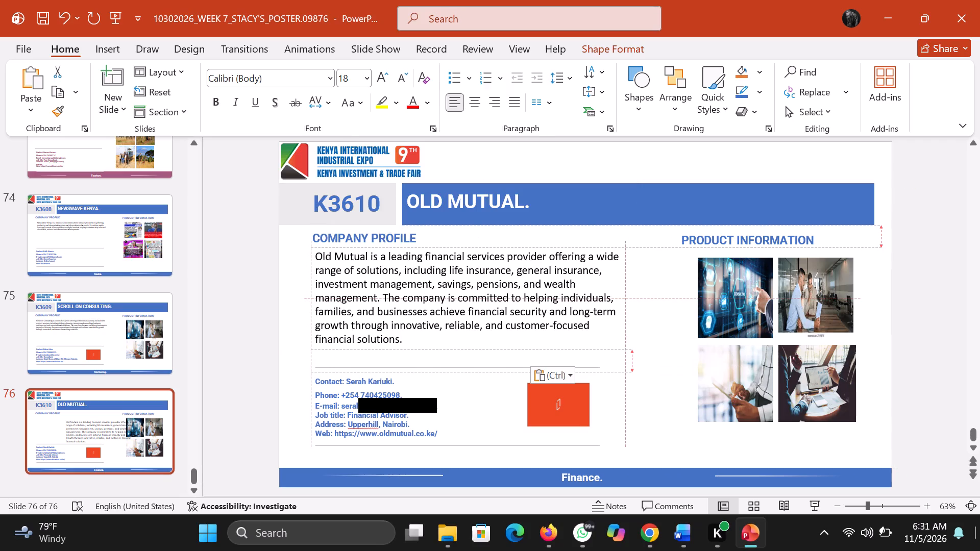
pyautogui.moveTo(624, 313); pyautogui.dragTo(625, 313)
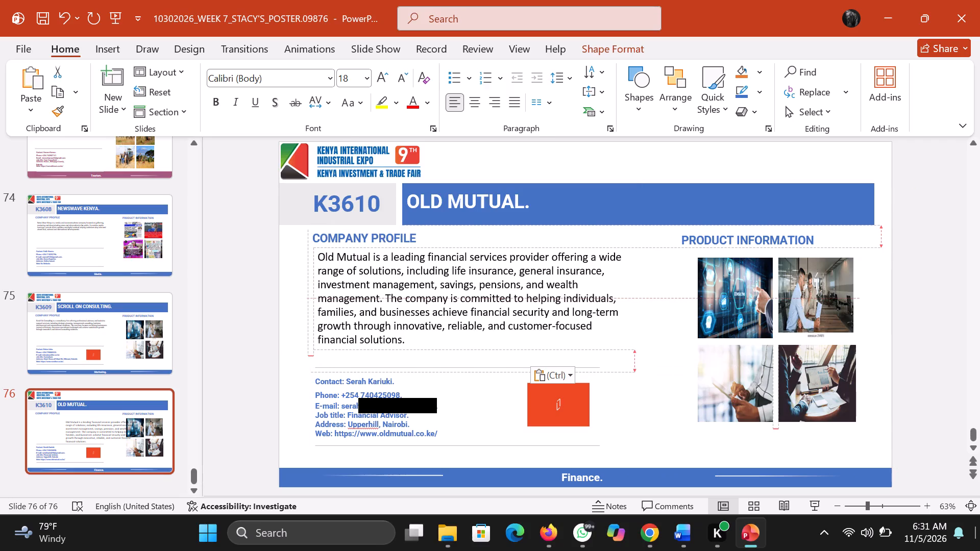
pyautogui.moveTo(625, 313); pyautogui.dragTo(617, 312)
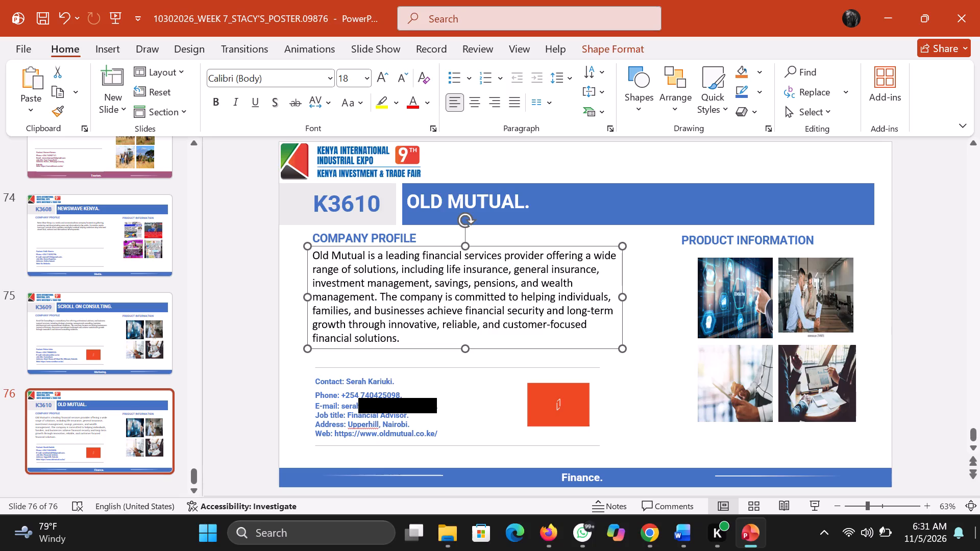
pyautogui.click(620, 321)
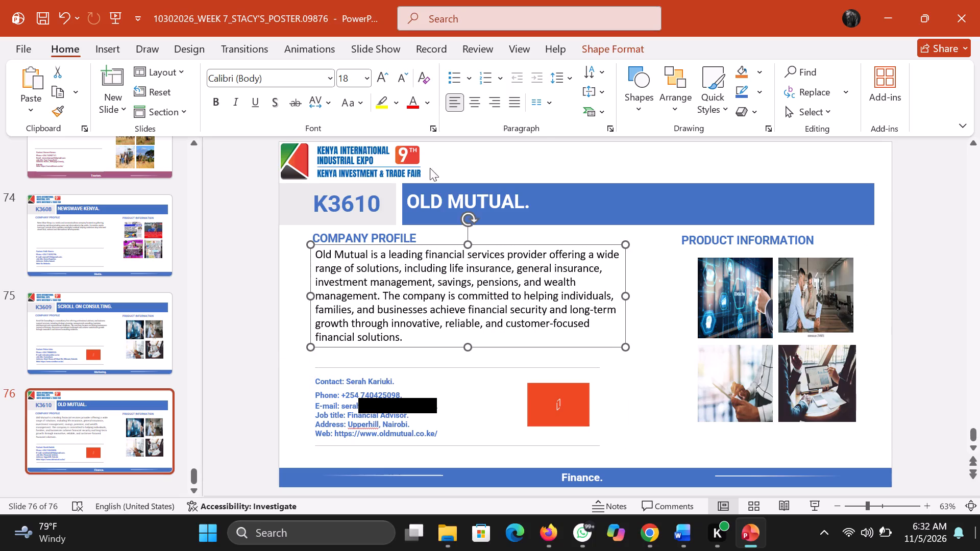
# Format the company profile description on slide 76 as 12 pt Roboto.
pyautogui.click(369, 78)
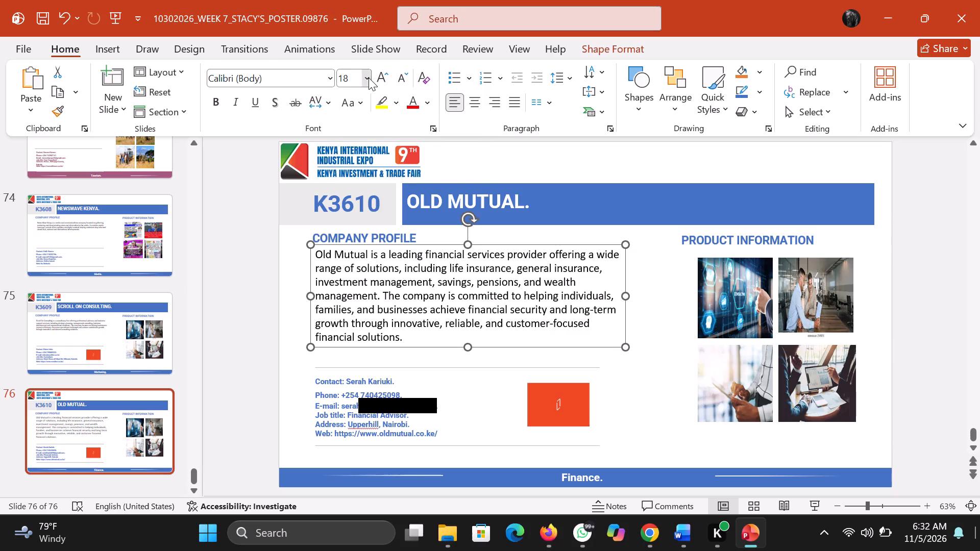
pyautogui.click(352, 193)
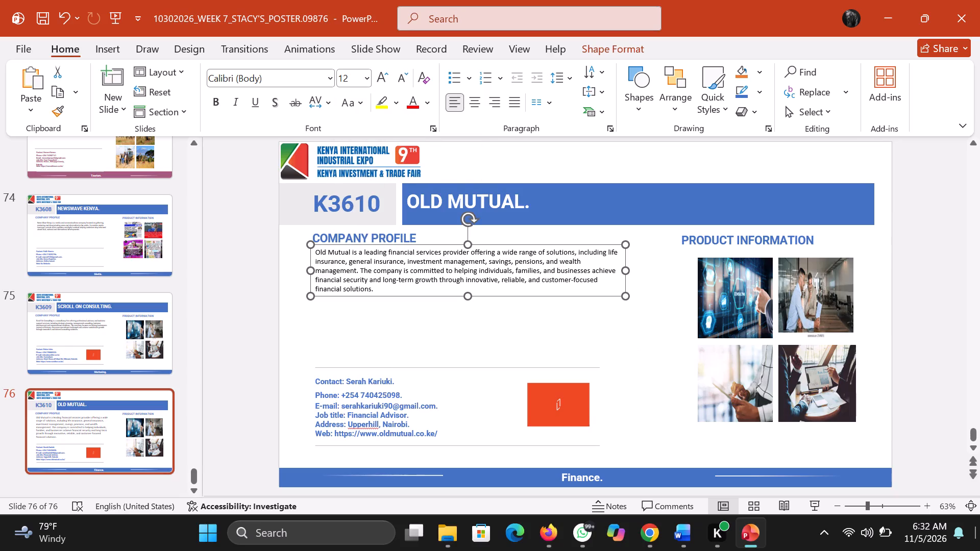
pyautogui.click(329, 76)
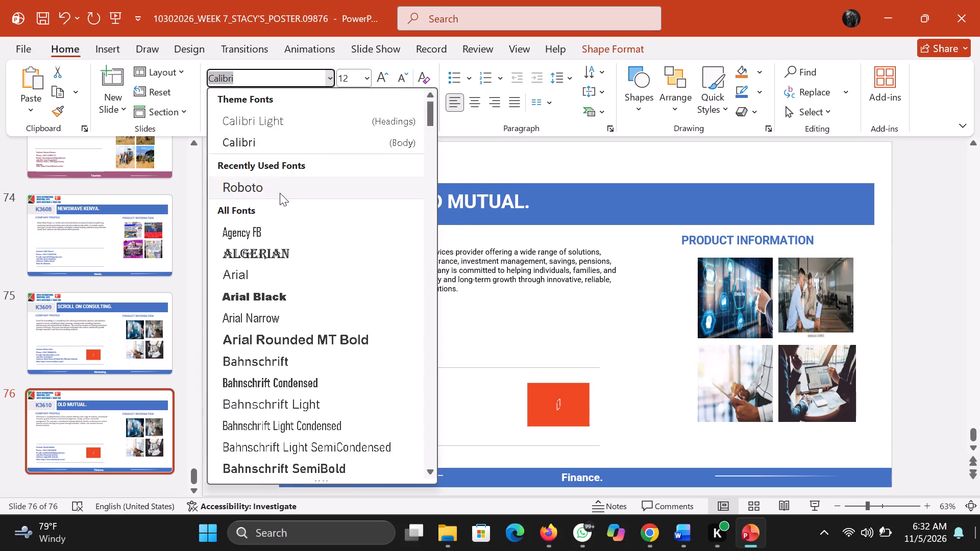
pyautogui.click(280, 193)
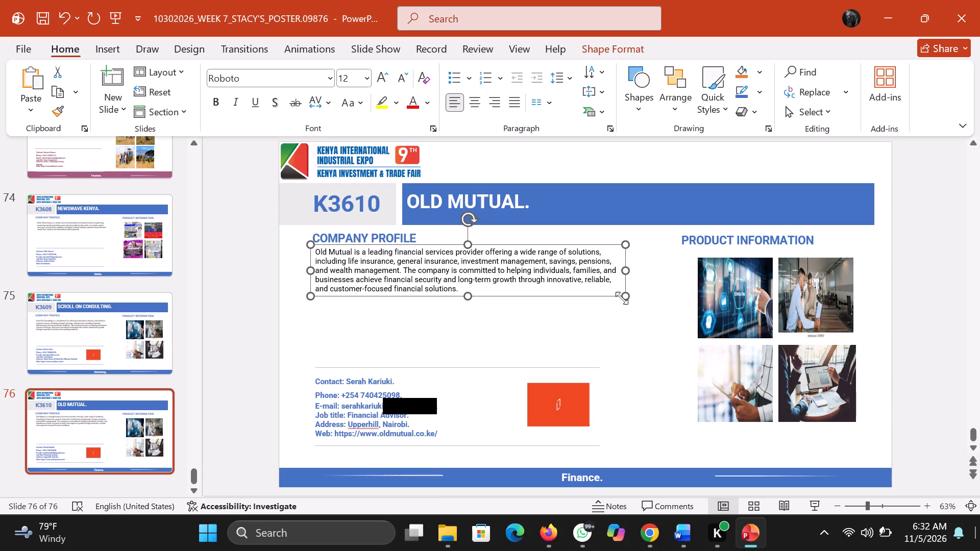
# Shift the profile description slightly down and left so it clears the COMPANY PROFILE heading and lines up with it.
pyautogui.click(617, 287)
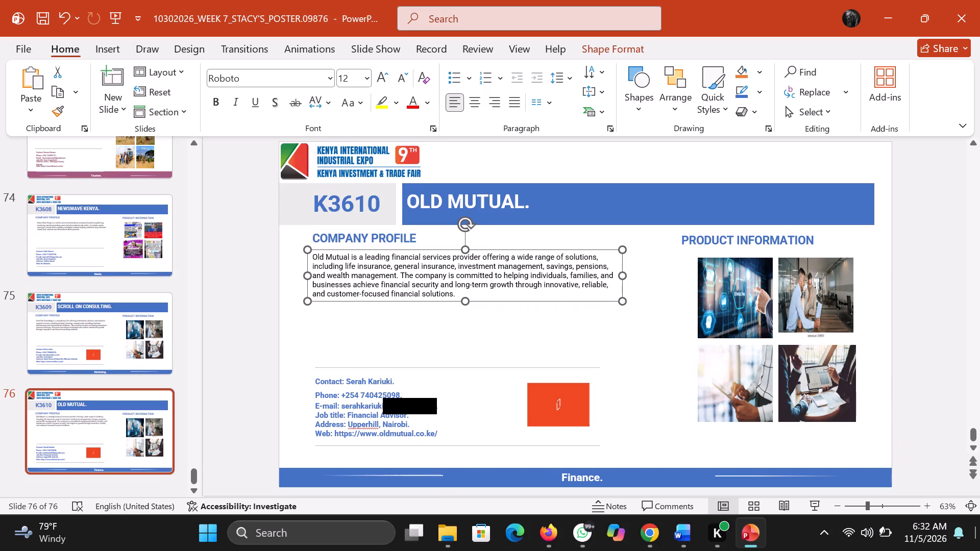
pyautogui.click(451, 345)
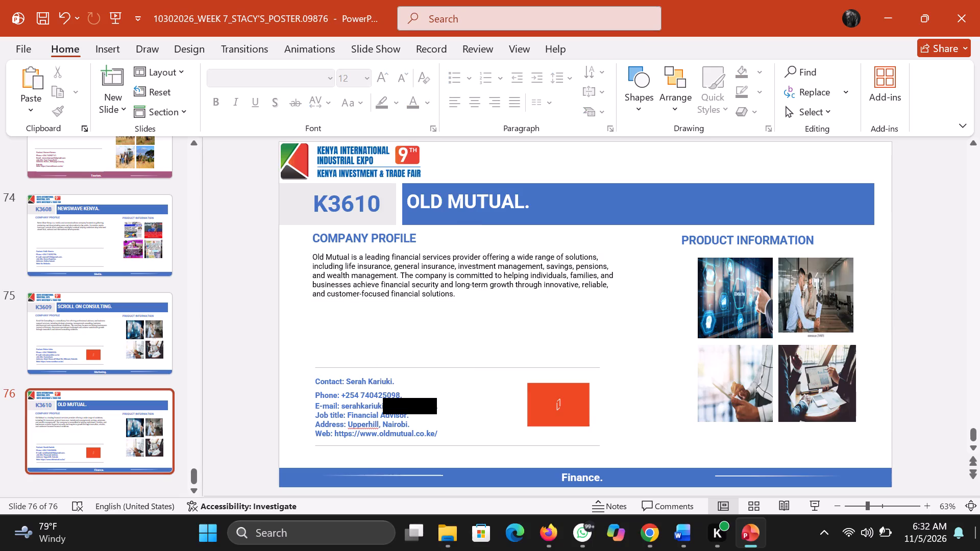
# Delete the orange Scroll On Consulting logo beside slide 76's contact details.
pyautogui.click(454, 414)
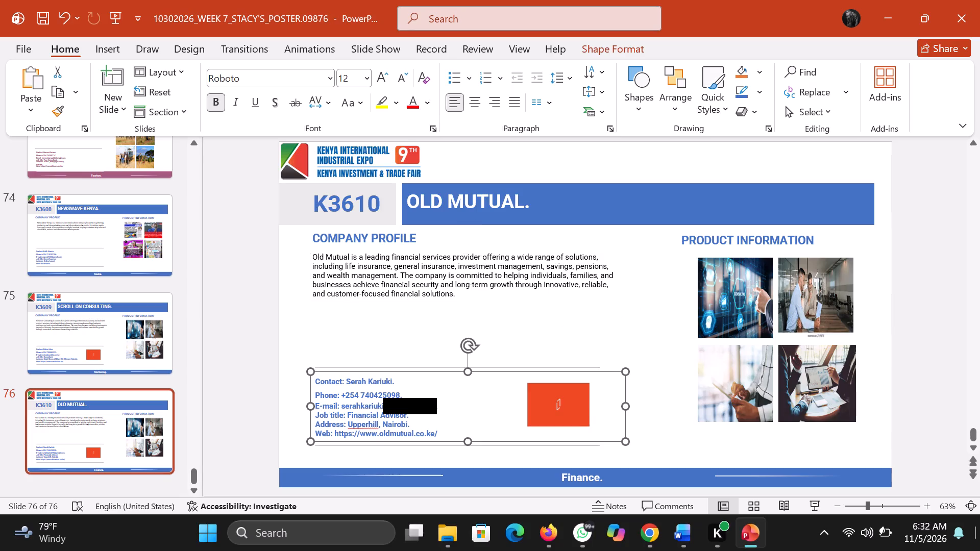
pyautogui.click(587, 348)
pyautogui.click(566, 411)
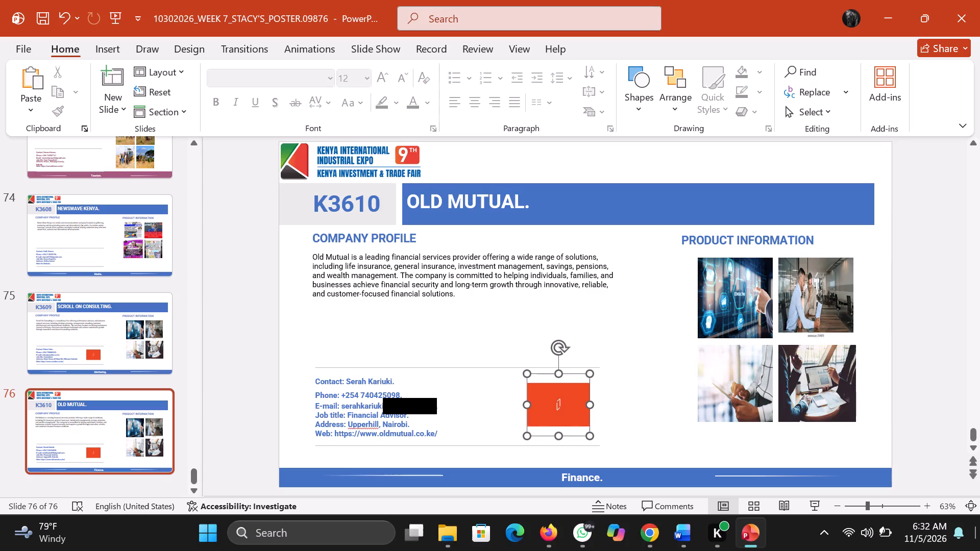
pyautogui.press('BackSpace')
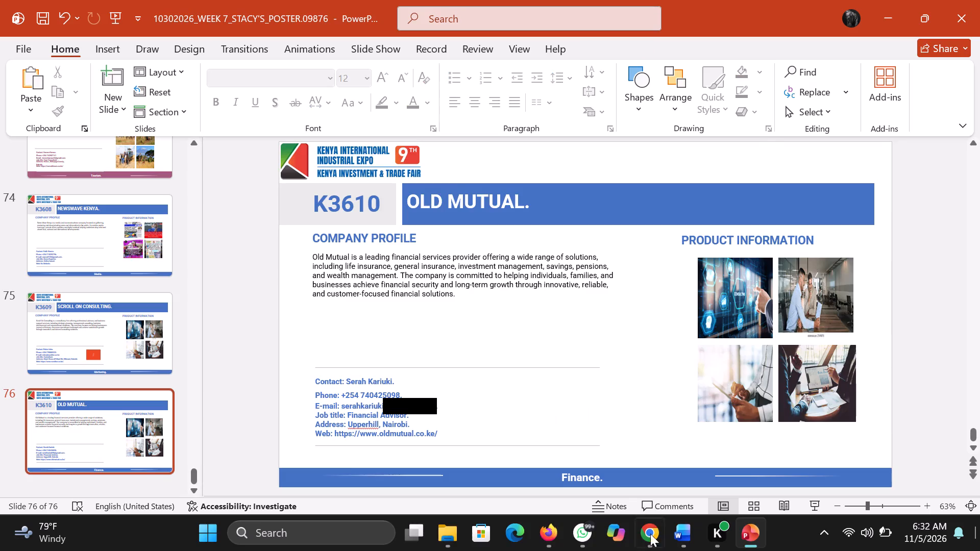
# Switch to Chrome and replace the Scrolling on consulting image search with one for "Old mutual logo".
pyautogui.click(655, 535)
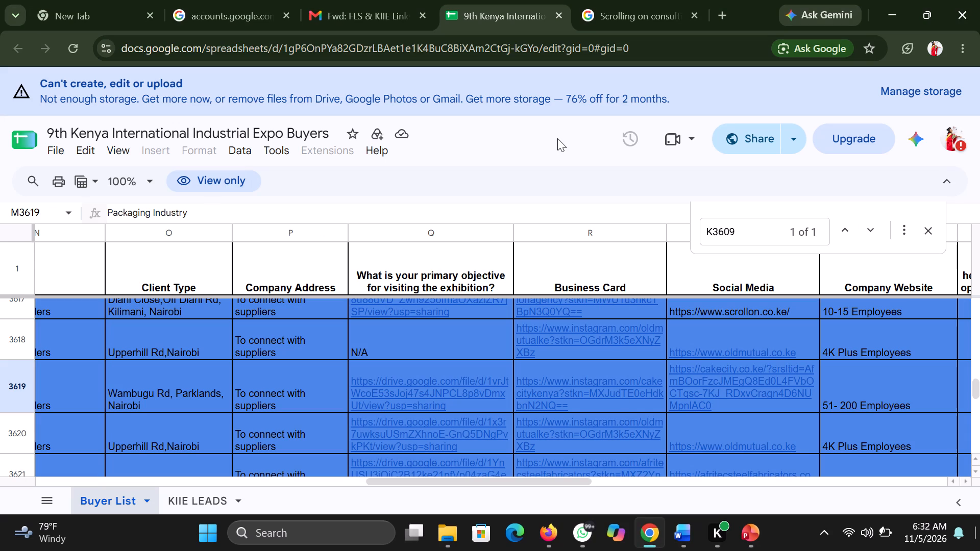
pyautogui.click(610, 14)
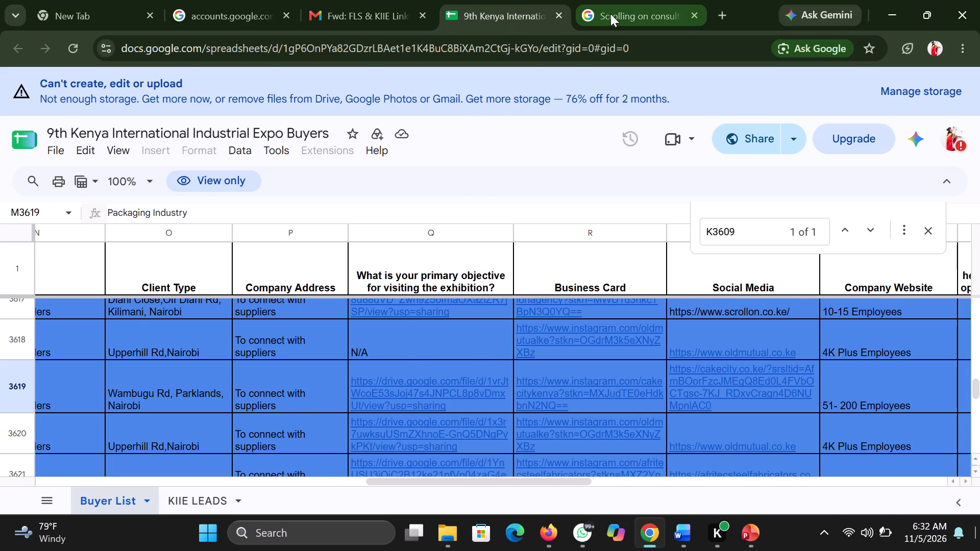
pyautogui.click(437, 107)
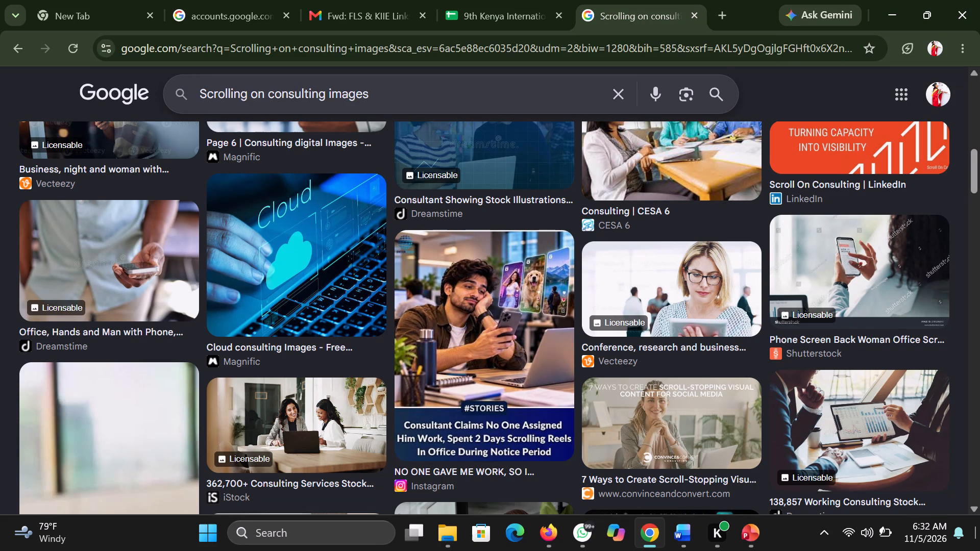
pyautogui.press('BackSpace')
pyautogui.press('BackSpace')
pyautogui.press('BackSpace')
pyautogui.press('BackSpace')
pyautogui.press('BackSpace')
pyautogui.press('BackSpace')
pyautogui.press('BackSpace')
pyautogui.press('BackSpace')
pyautogui.press('BackSpace')
pyautogui.press('BackSpace')
pyautogui.press('BackSpace')
pyautogui.press('BackSpace')
pyautogui.press('BackSpace')
pyautogui.press('BackSpace')
pyautogui.press('BackSpace')
pyautogui.press('BackSpace')
pyautogui.press('BackSpace')
pyautogui.press('BackSpace')
pyautogui.press('BackSpace')
pyautogui.press('BackSpace')
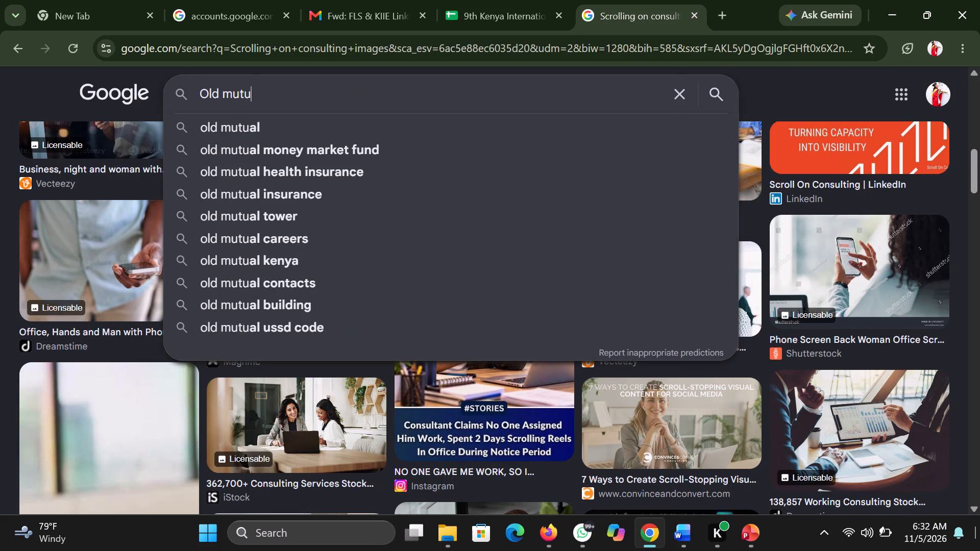
pyautogui.write('logo')
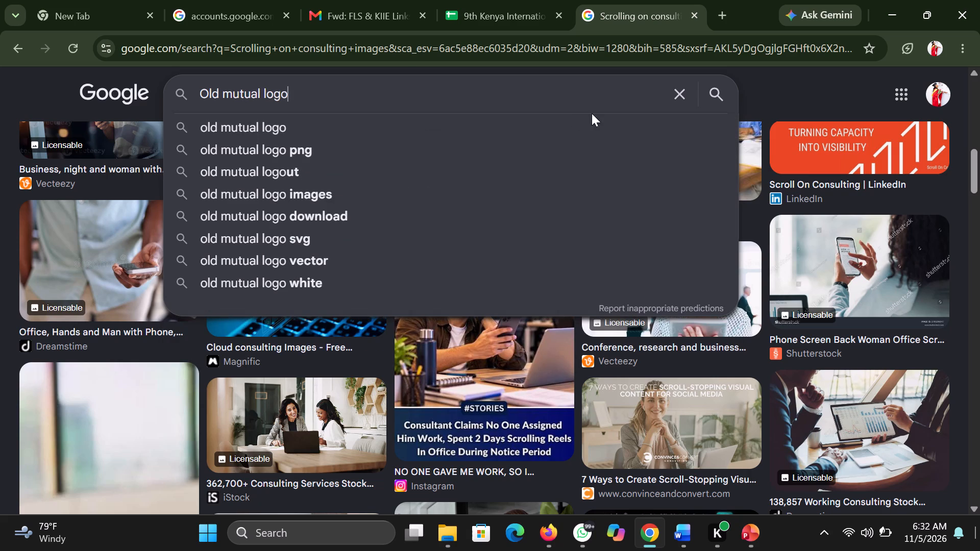
pyautogui.click(721, 91)
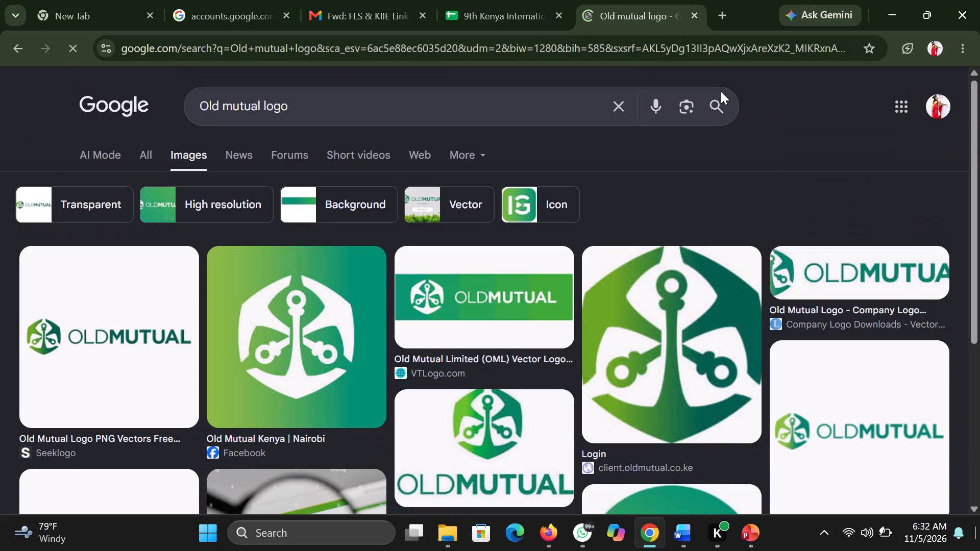
# Open the image options for the Seeklogo version of the Old Mutual logo in the search results.
pyautogui.rightClick(124, 304)
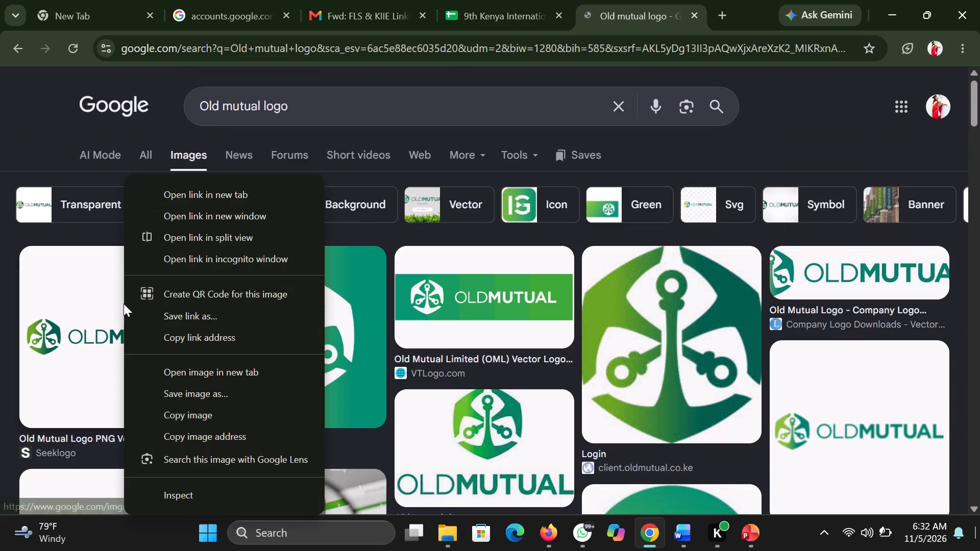
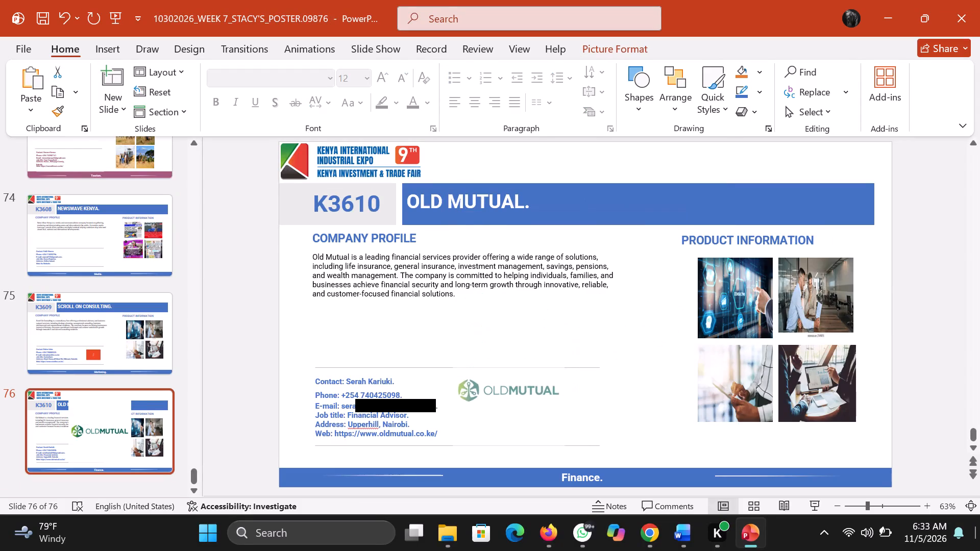
# Shrink the Old Mutual logo and place it beside slide 76's contact details, between the two thin divider lines.
pyautogui.moveTo(562, 399); pyautogui.dragTo(561, 400)
pyautogui.moveTo(562, 333); pyautogui.dragTo(541, 396)
pyautogui.moveTo(499, 393); pyautogui.dragTo(533, 393)
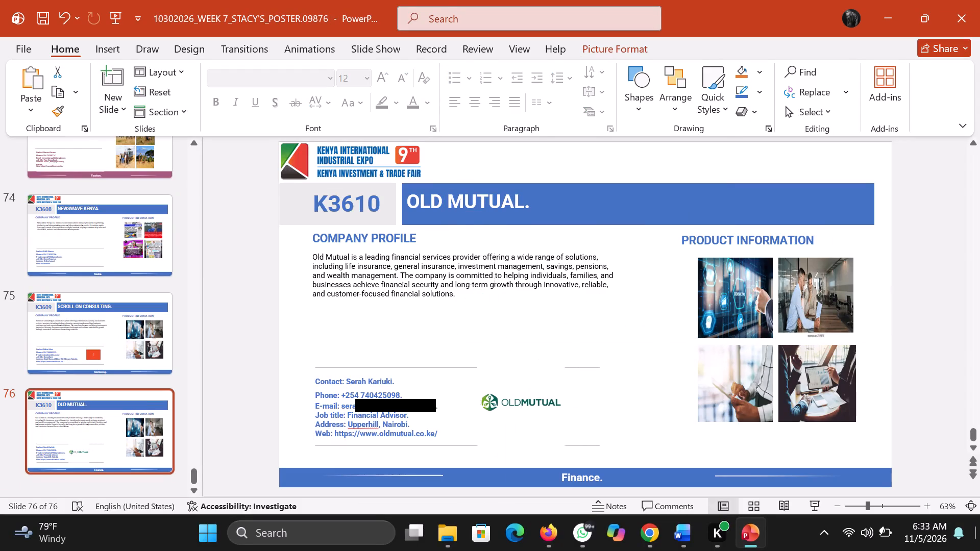
pyautogui.moveTo(533, 393); pyautogui.dragTo(557, 395)
pyautogui.moveTo(598, 360); pyautogui.dragTo(575, 405)
pyautogui.moveTo(549, 412); pyautogui.dragTo(556, 395)
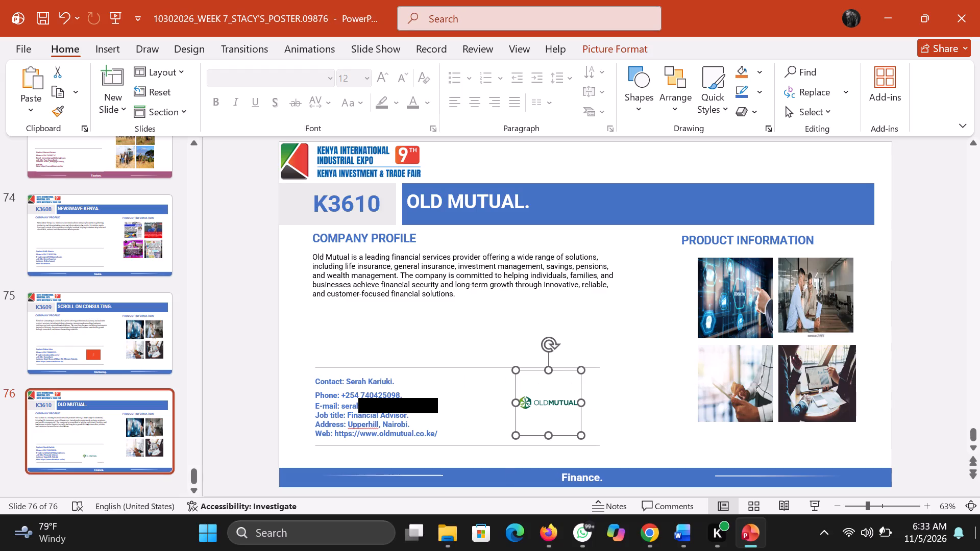
pyautogui.moveTo(580, 373); pyautogui.dragTo(576, 386)
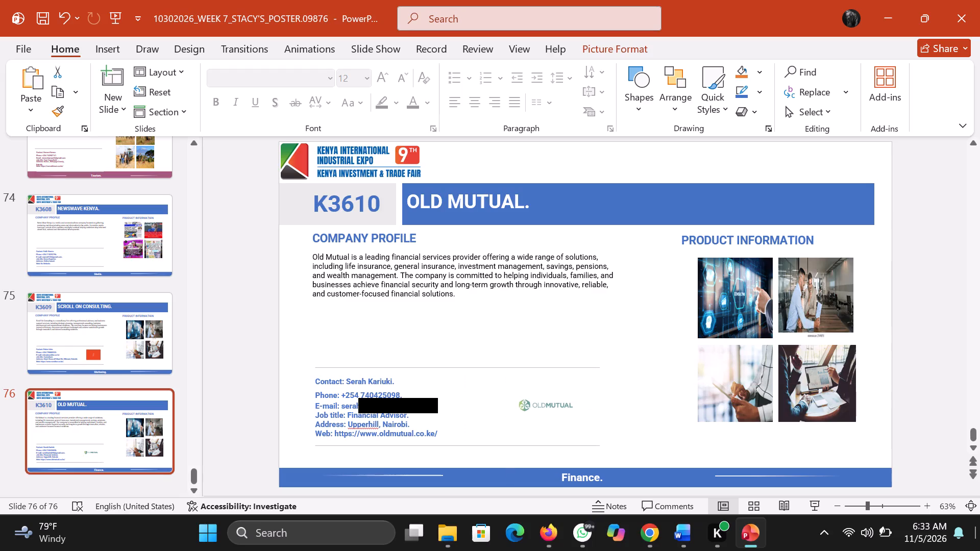
pyautogui.moveTo(576, 386); pyautogui.dragTo(571, 405)
pyautogui.click(604, 403)
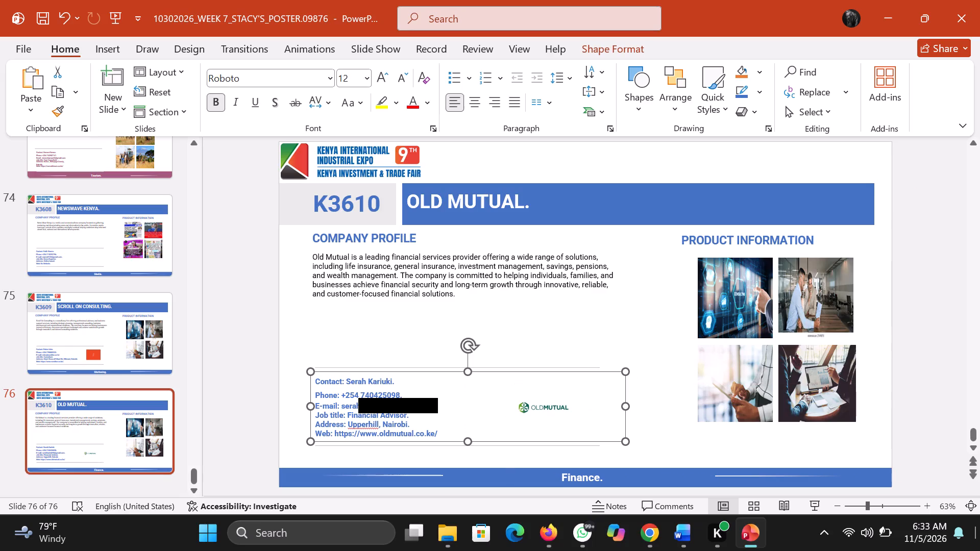
pyautogui.click(609, 328)
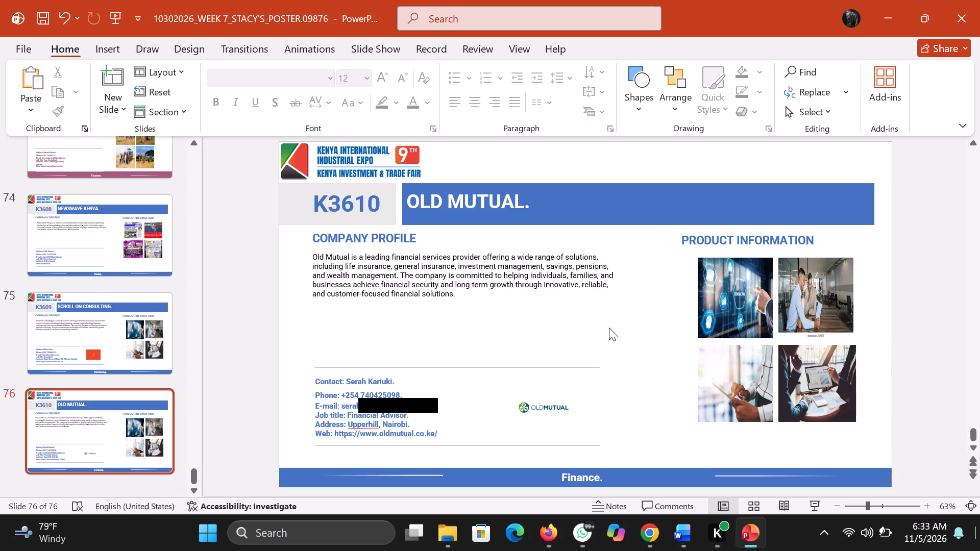
pyautogui.click(546, 410)
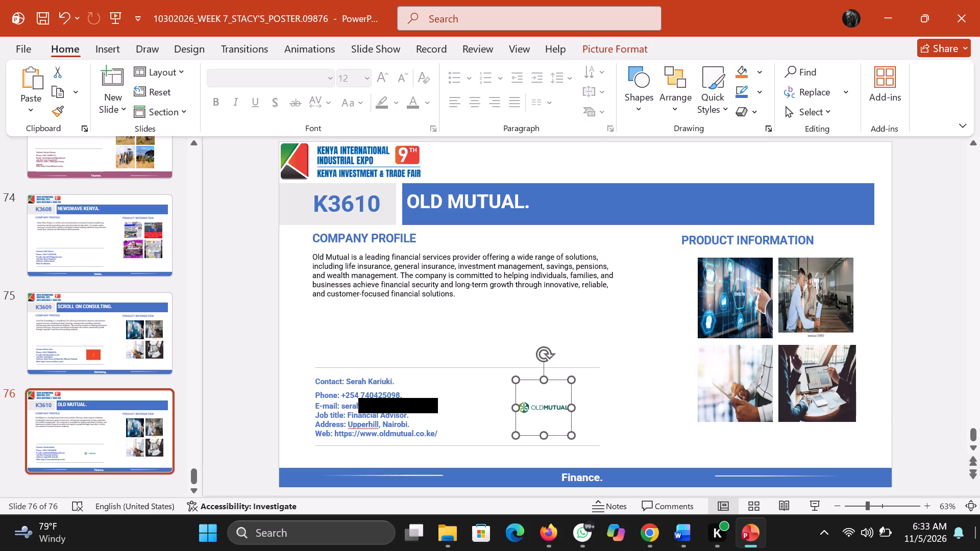
pyautogui.moveTo(546, 410); pyautogui.dragTo(554, 404)
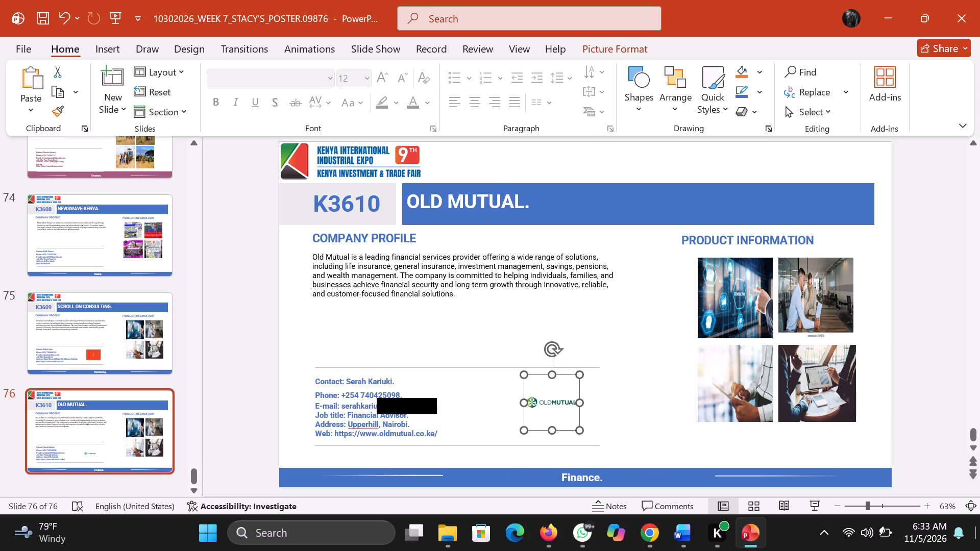
pyautogui.click(630, 393)
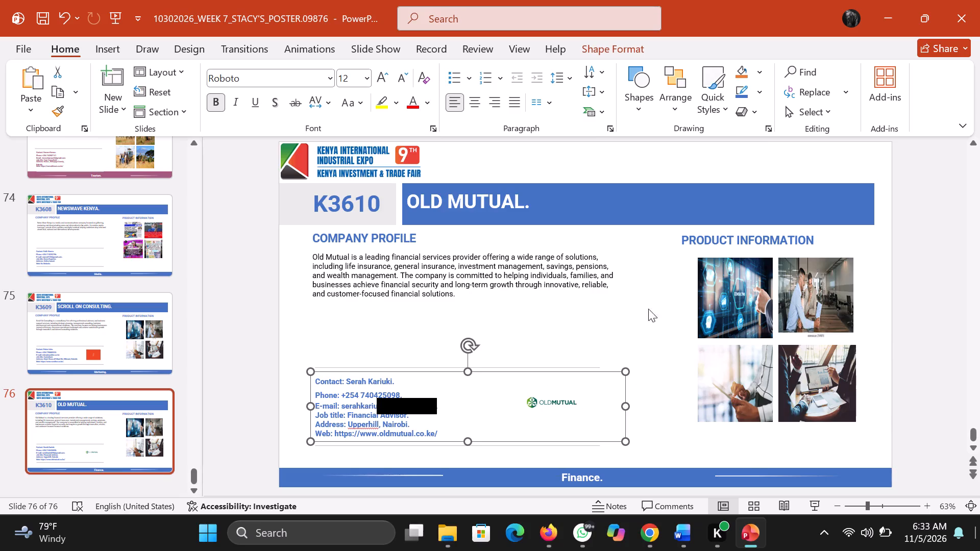
pyautogui.click(661, 269)
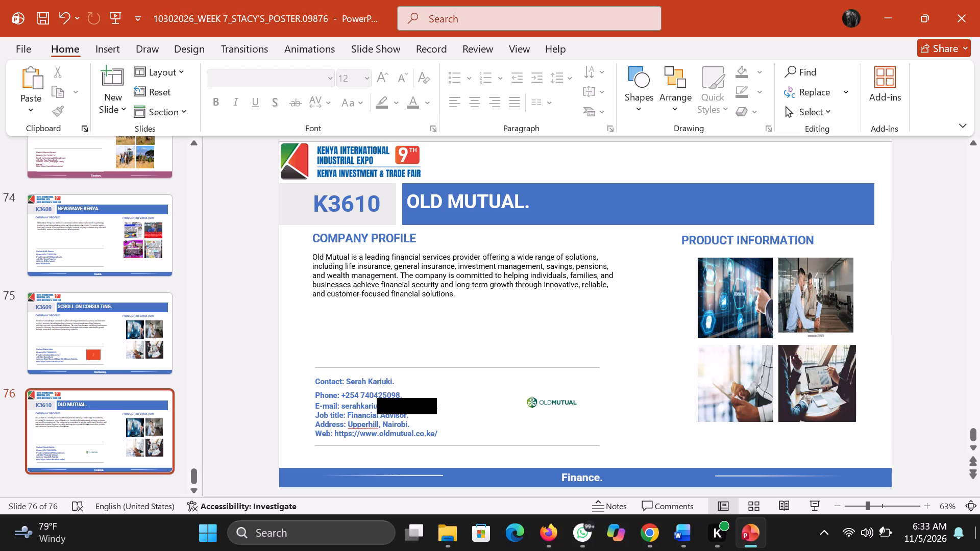
# Delete the four old pictures under slide 76's PRODUCT INFORMATION heading.
pyautogui.click(730, 305)
pyautogui.press('BackSpace')
pyautogui.click(748, 375)
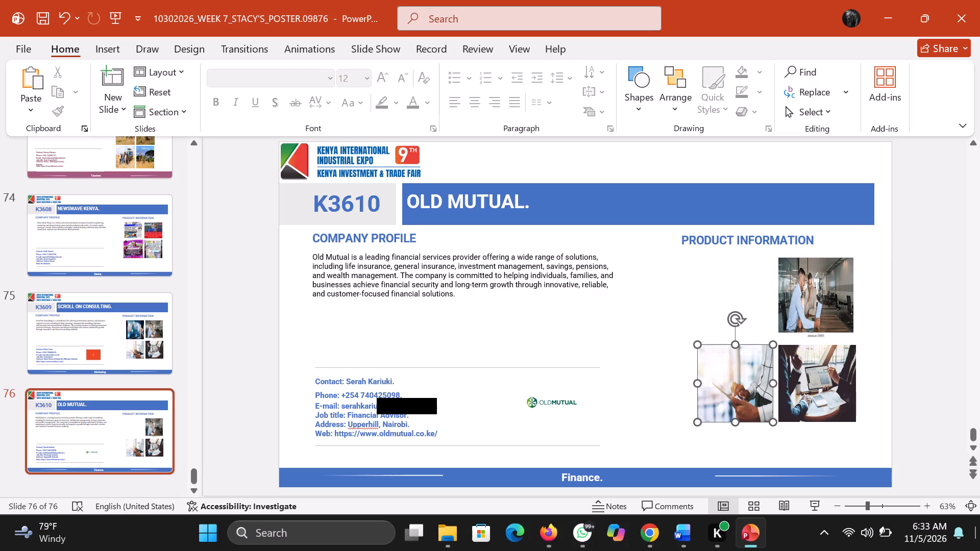
pyautogui.press('BackSpace')
pyautogui.click(810, 302)
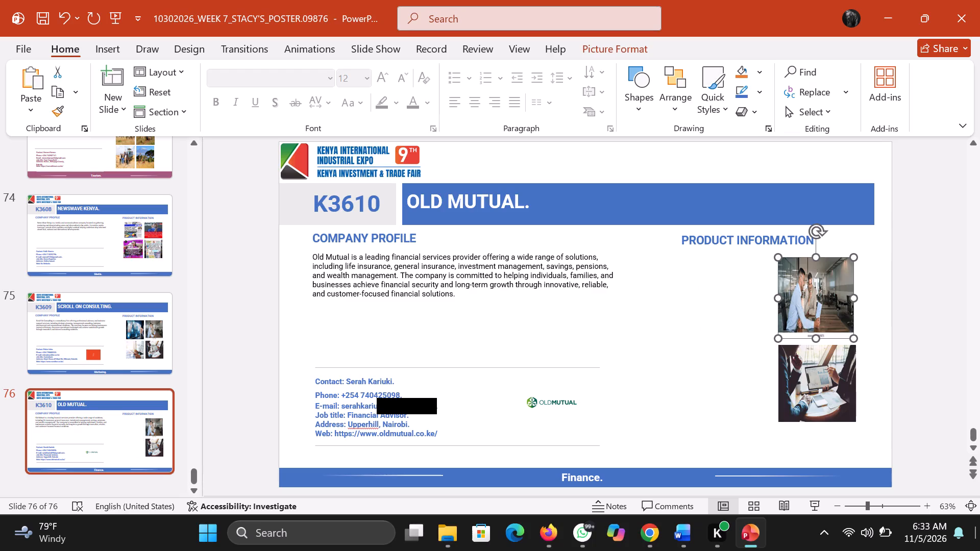
pyautogui.press('BackSpace')
pyautogui.click(814, 386)
pyautogui.press('BackSpace')
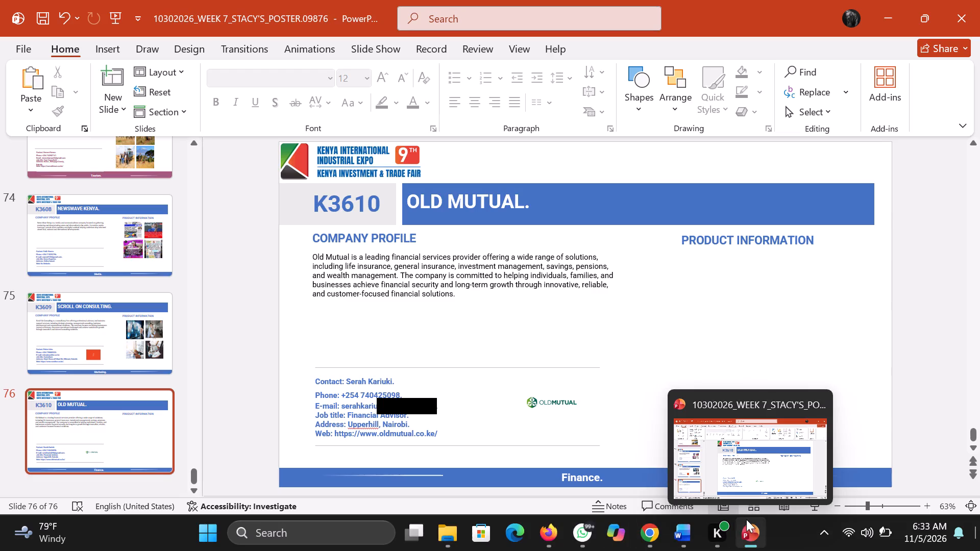
# Switch to Chrome and change the Old Mutual logo image search to "Old mutual images".
pyautogui.click(650, 529)
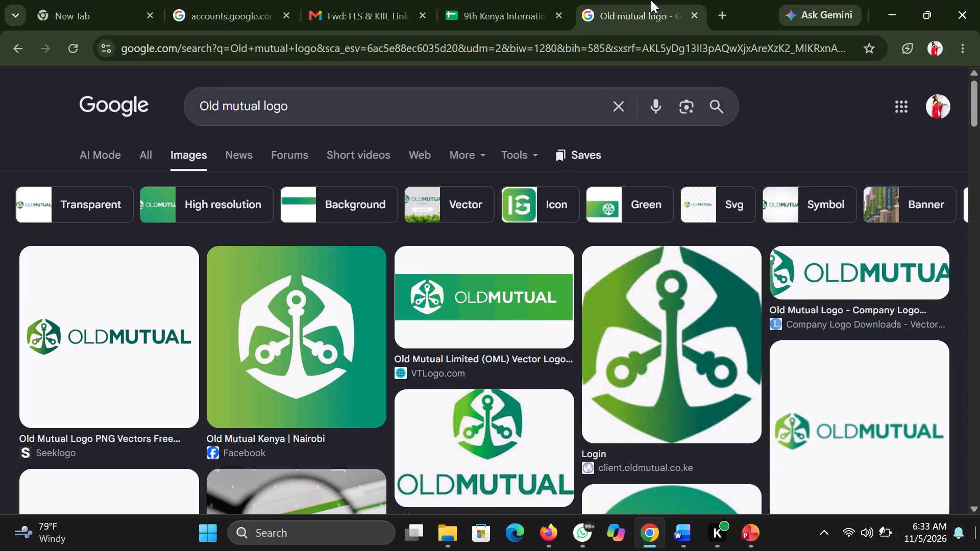
pyautogui.click(643, 10)
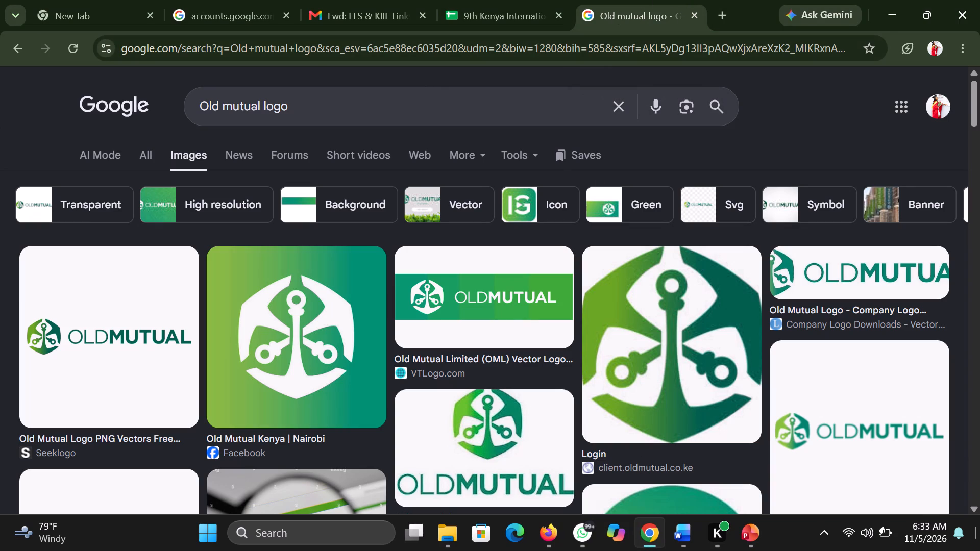
pyautogui.click(400, 92)
pyautogui.press('BackSpace')
pyautogui.press('BackSpace')
pyautogui.press('BackSpace')
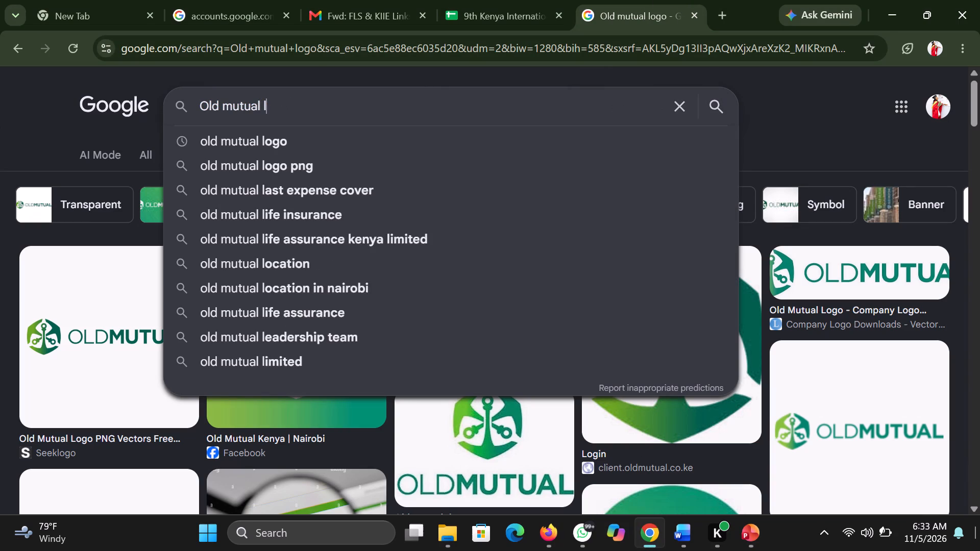
pyautogui.press('BackSpace')
pyautogui.write('images')
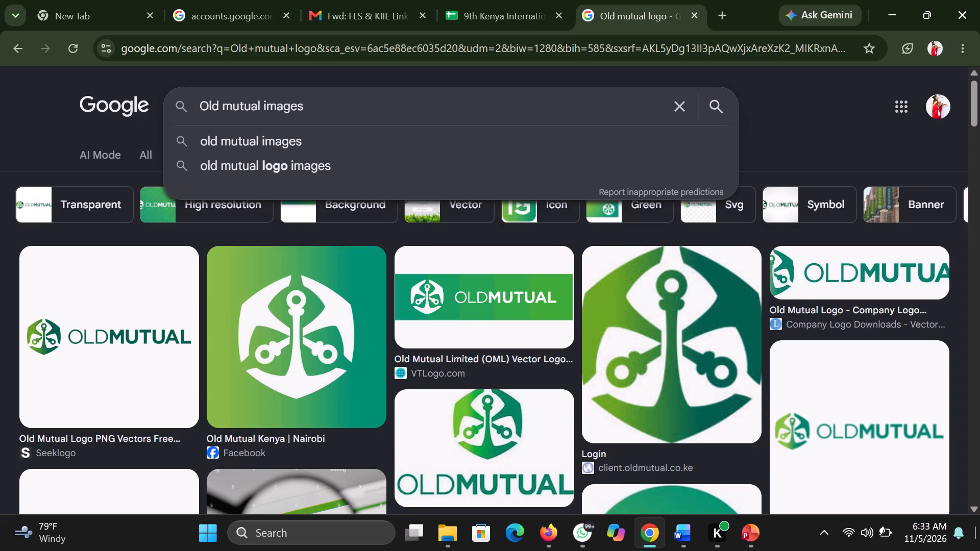
pyautogui.click(718, 96)
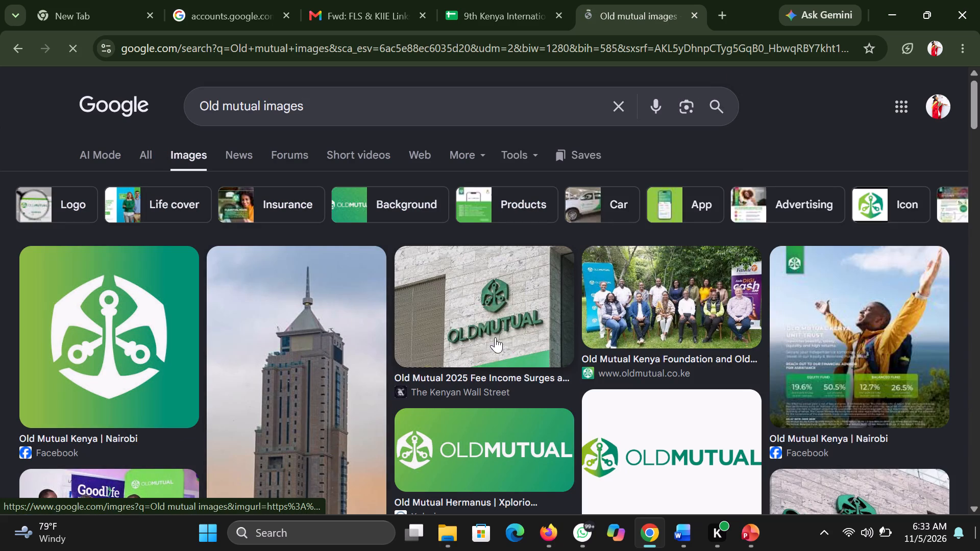
# Copy The Kenyan Wall Street's photo of the Old Mutual wall sign and paste it onto slide 76 in PowerPoint.
pyautogui.rightClick(511, 328)
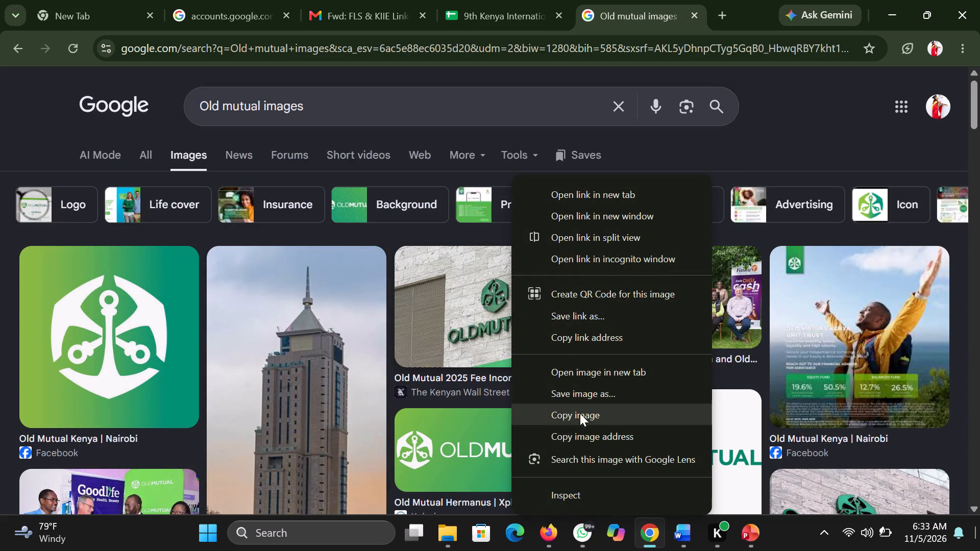
pyautogui.click(578, 411)
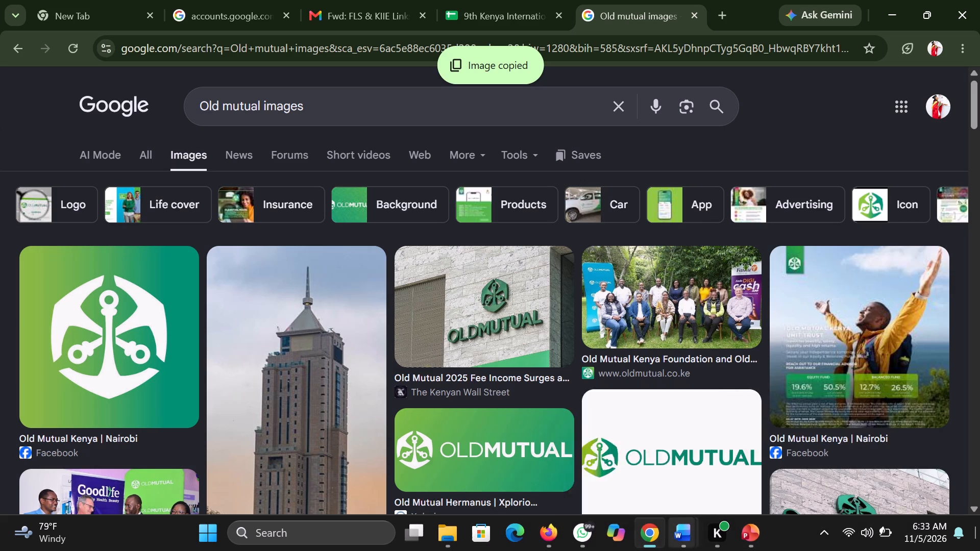
pyautogui.click(748, 534)
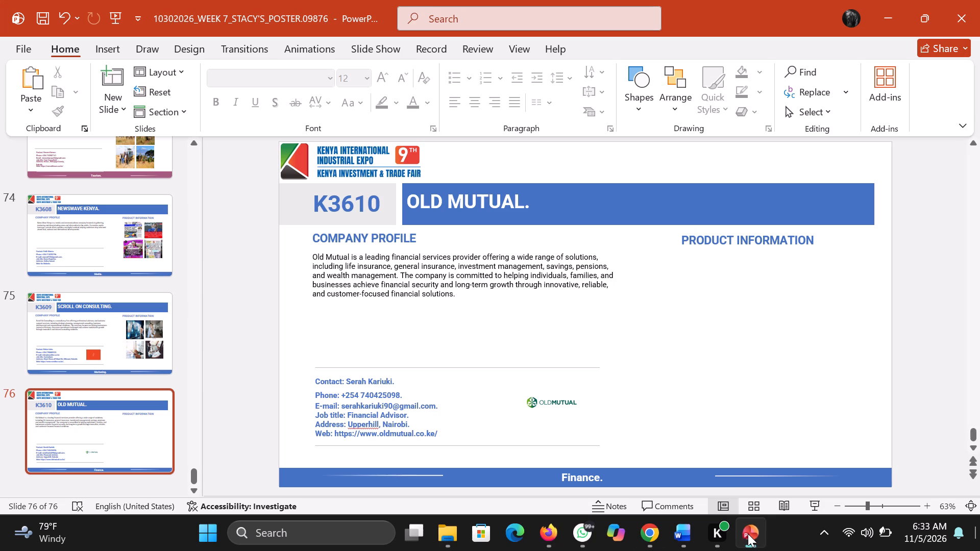
pyautogui.click(690, 272)
pyautogui.hotkey('ctrl', 'v')
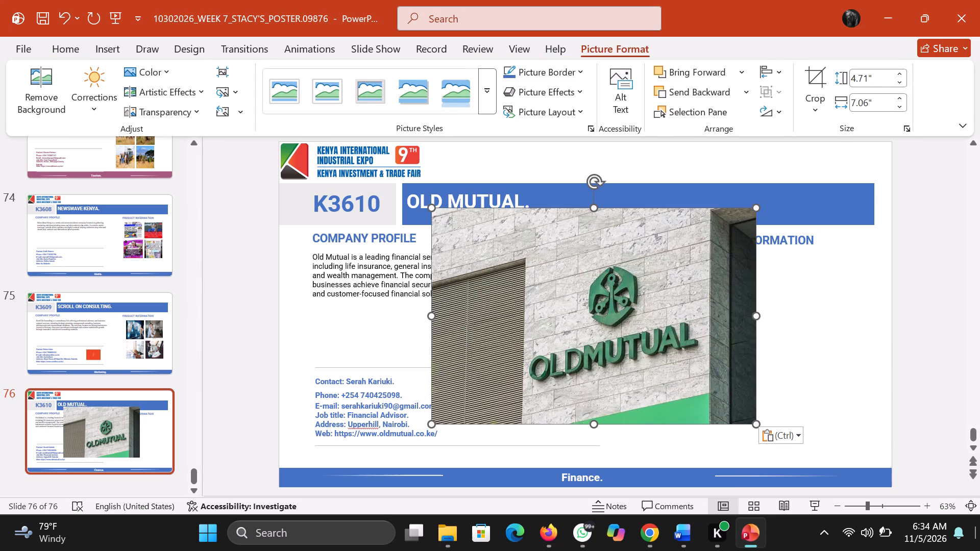
# Resize the wall-sign photo to about 1.71" high by 2.16" wide and place it just below the PRODUCT INFORMATION heading.
pyautogui.moveTo(756, 206); pyautogui.dragTo(627, 318)
pyautogui.moveTo(560, 332); pyautogui.dragTo(745, 298)
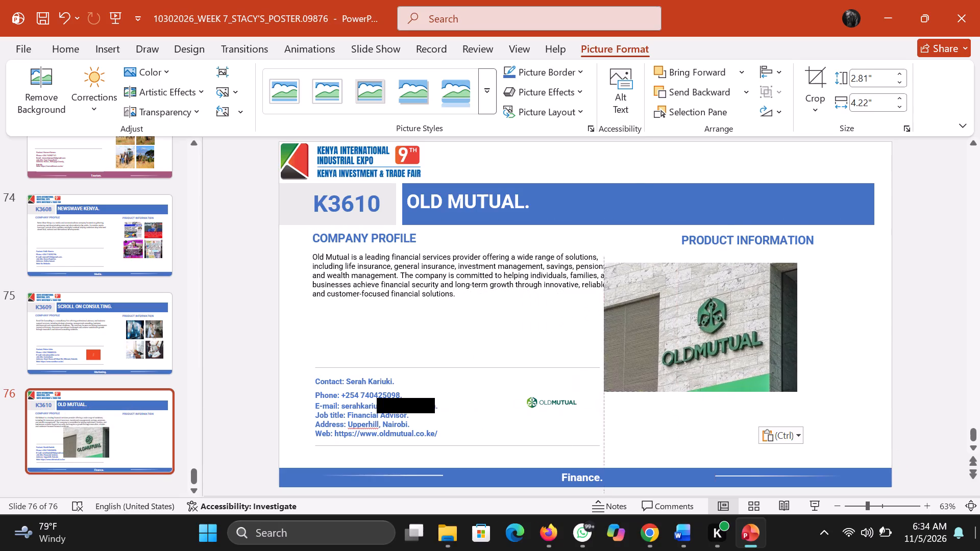
pyautogui.moveTo(745, 298); pyautogui.dragTo(756, 296)
pyautogui.moveTo(821, 257); pyautogui.dragTo(799, 275)
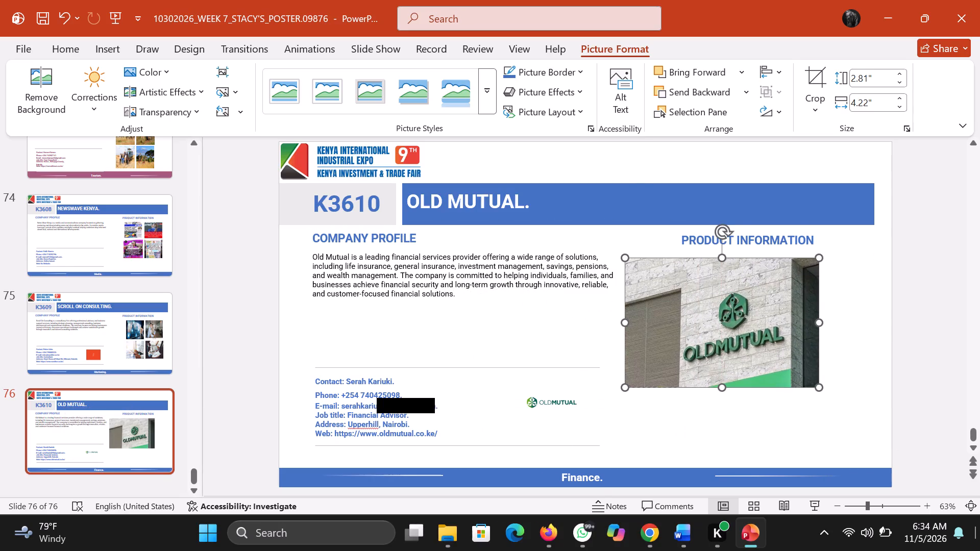
pyautogui.moveTo(799, 275); pyautogui.dragTo(743, 319)
pyautogui.moveTo(673, 343); pyautogui.dragTo(737, 295)
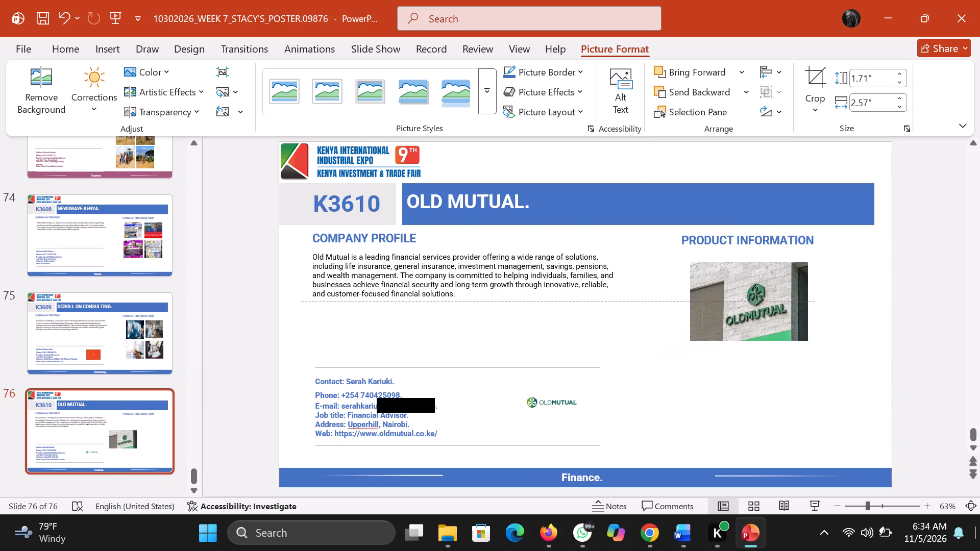
pyautogui.moveTo(737, 295); pyautogui.dragTo(731, 292)
pyautogui.moveTo(801, 298); pyautogui.dragTo(779, 302)
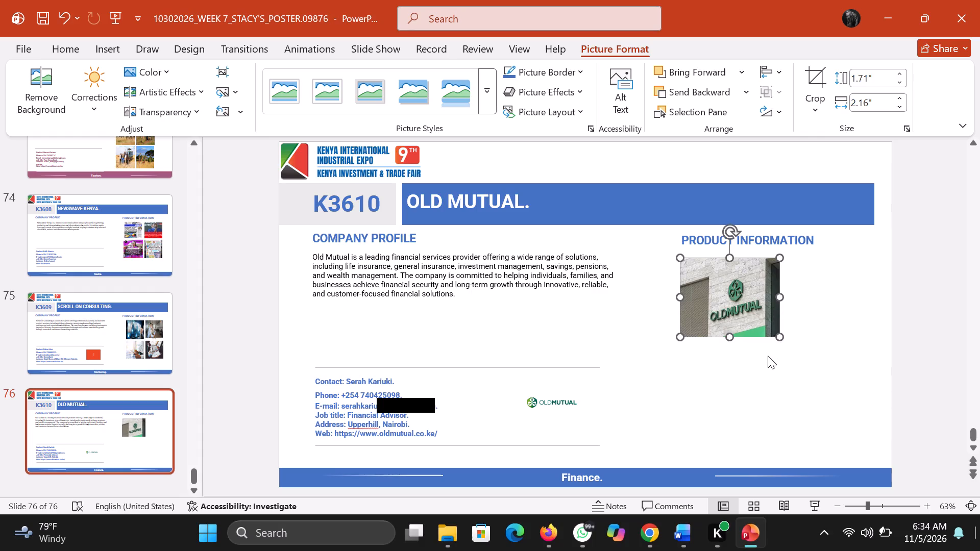
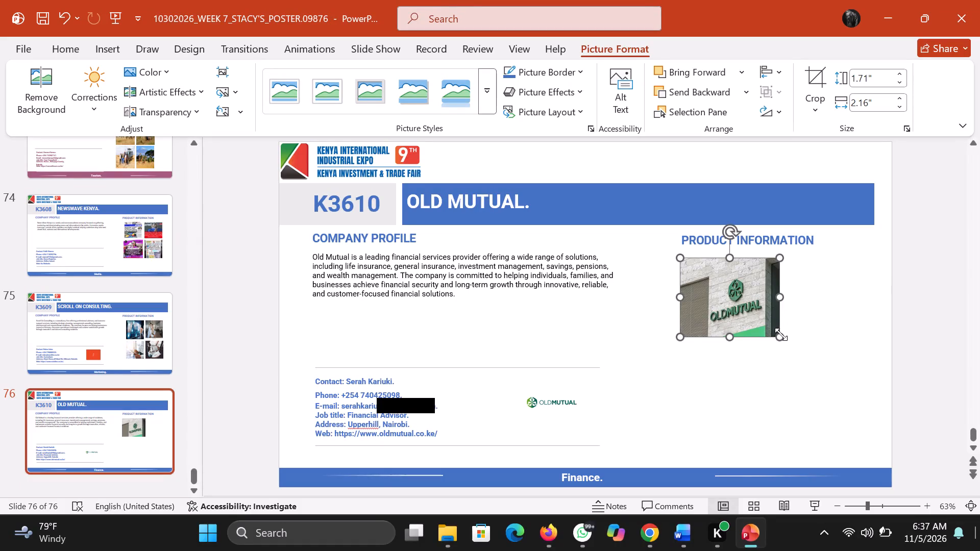
# Shrink the wall-sign photo on slide 76 to about 1.46" high by 1.83" wide.
pyautogui.moveTo(781, 334); pyautogui.dragTo(765, 321)
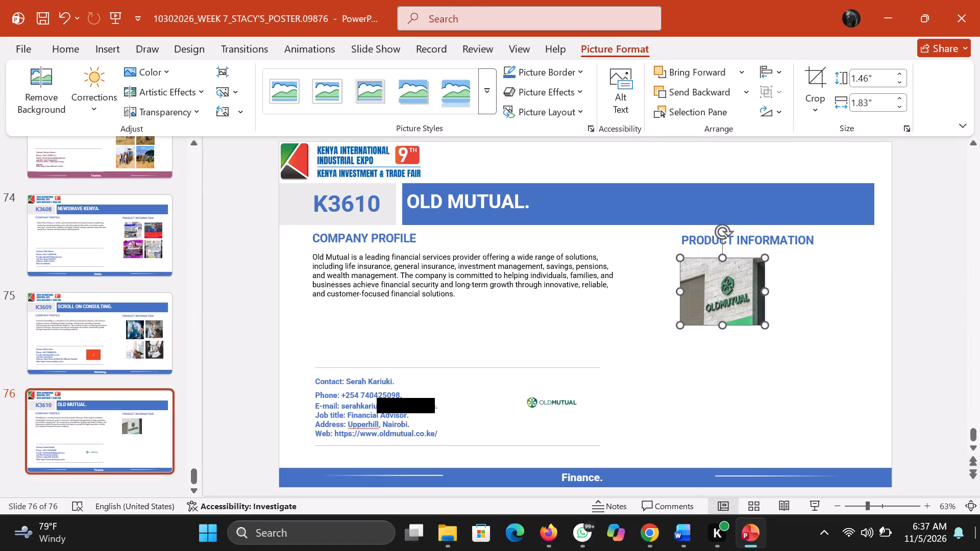
# Copy Business Daily's photo of the Old Mutual building from the Chrome image results and paste it onto slide 76 in PowerPoint.
pyautogui.click(654, 532)
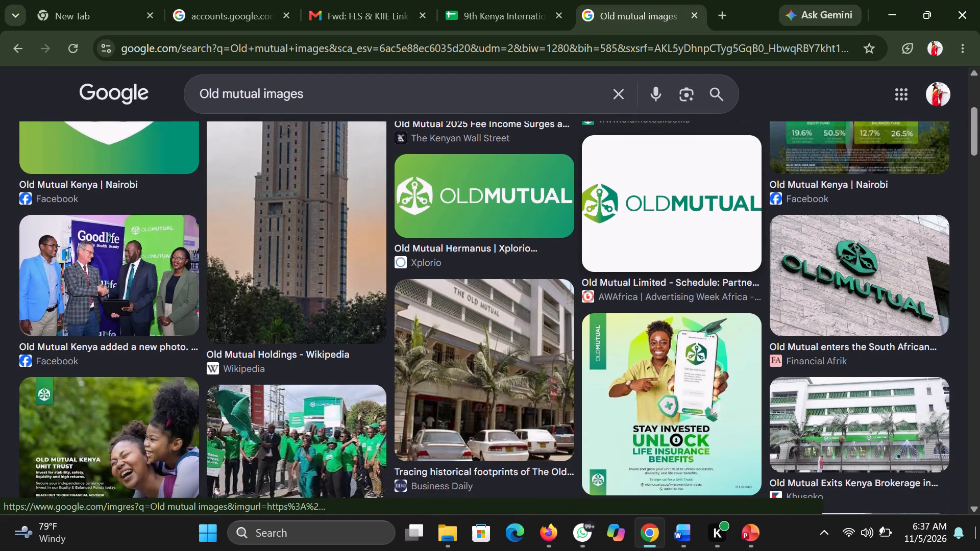
pyautogui.rightClick(499, 346)
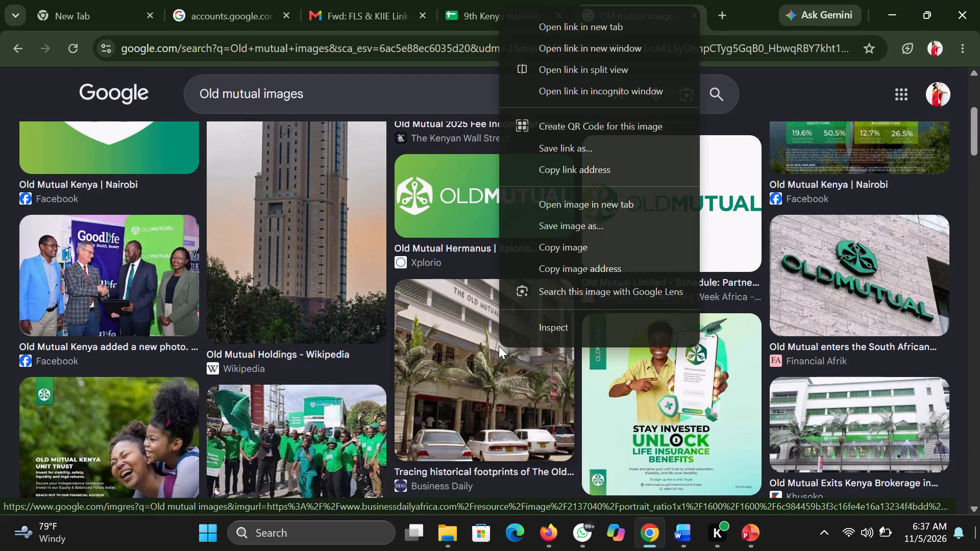
pyautogui.click(574, 247)
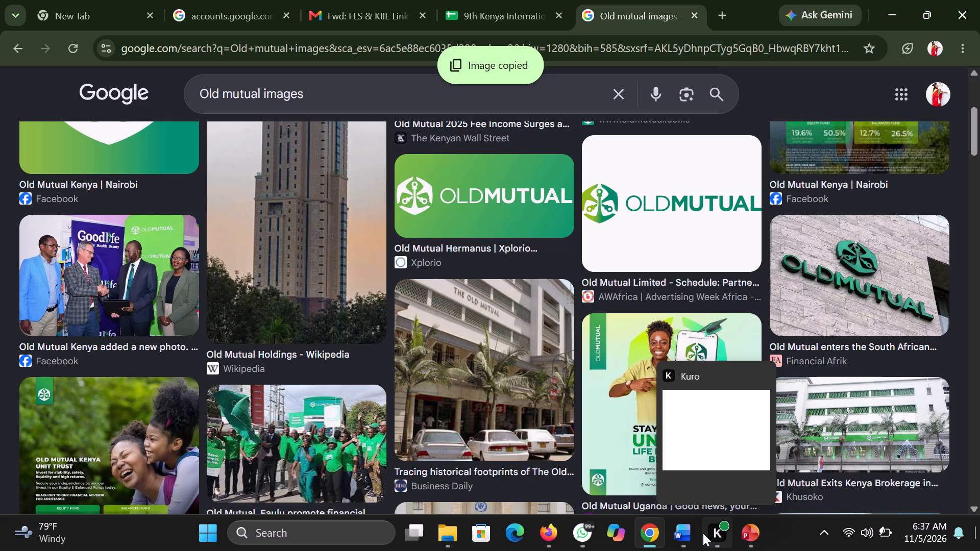
pyautogui.click(749, 530)
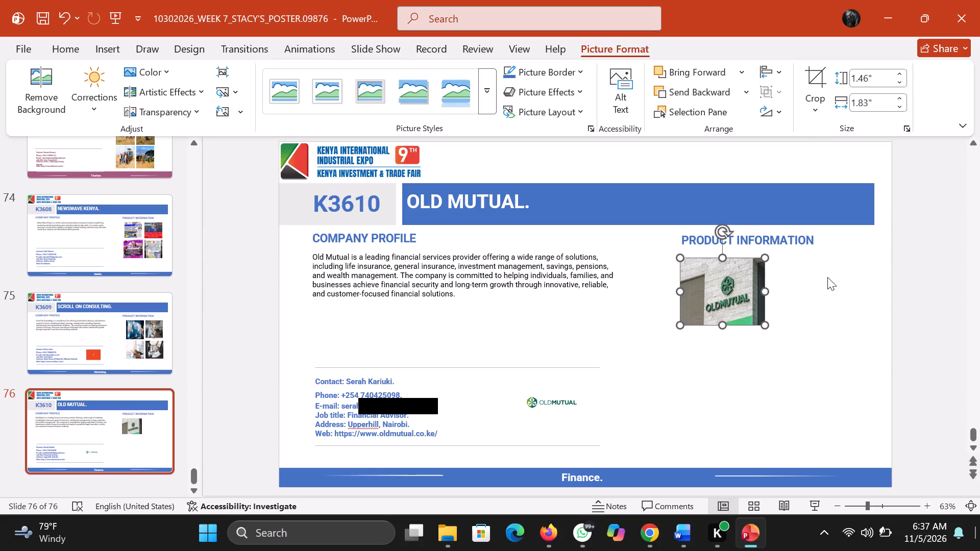
pyautogui.click(816, 290)
pyautogui.hotkey('ctrl', 'v')
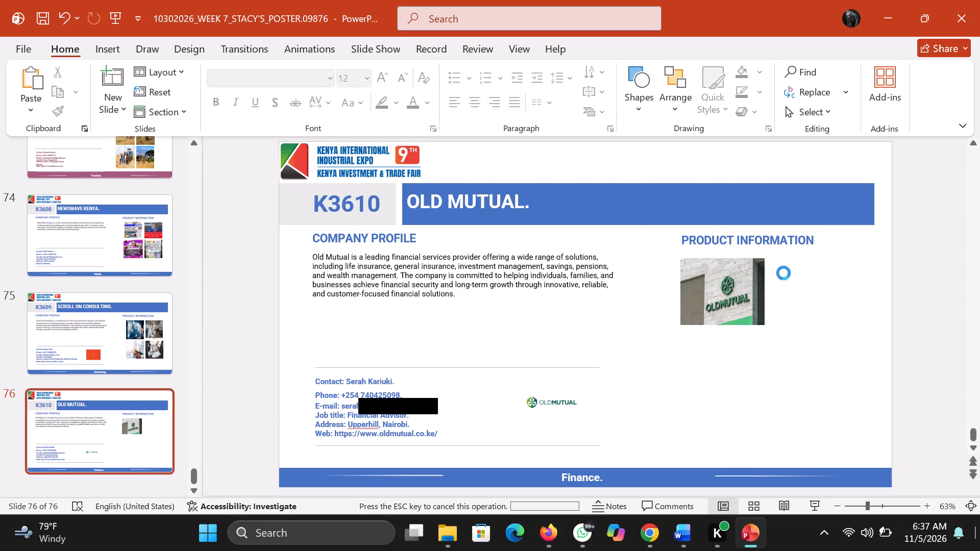
# Resize the building photo to about 1.44" high, matching the wall-sign photo's width, and place it beside that photo on its right.
pyautogui.moveTo(725, 184); pyautogui.dragTo(654, 312)
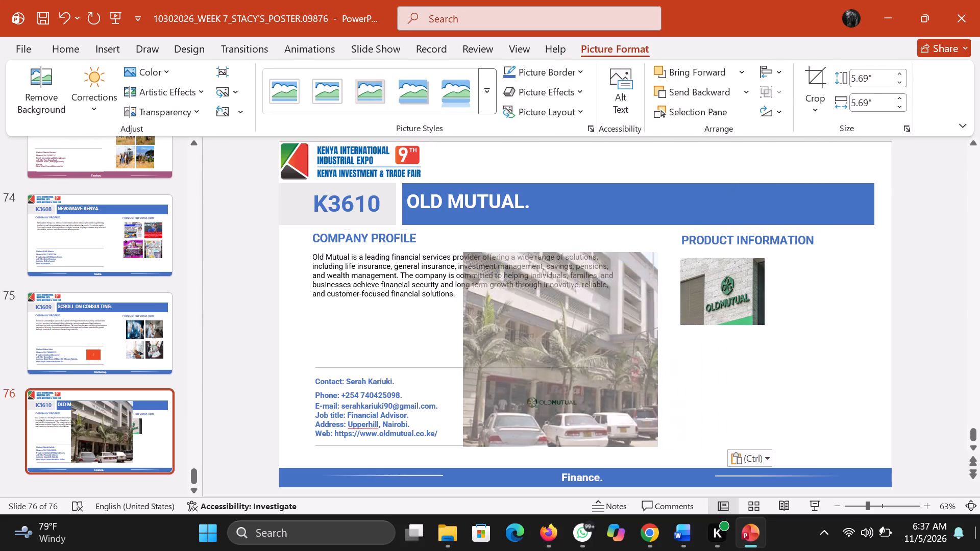
pyautogui.moveTo(654, 312); pyautogui.dragTo(598, 422)
pyautogui.moveTo(554, 370); pyautogui.dragTo(835, 329)
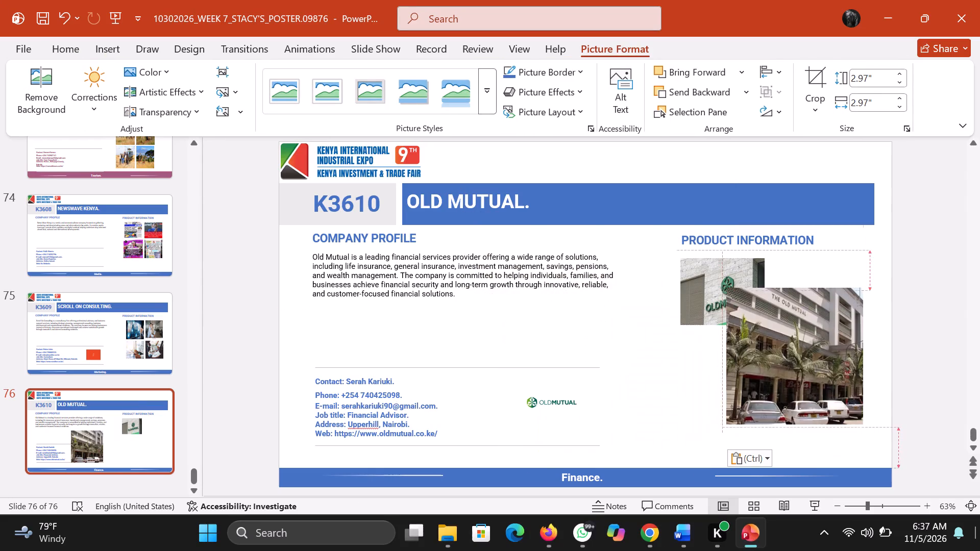
pyautogui.moveTo(835, 329); pyautogui.dragTo(862, 316)
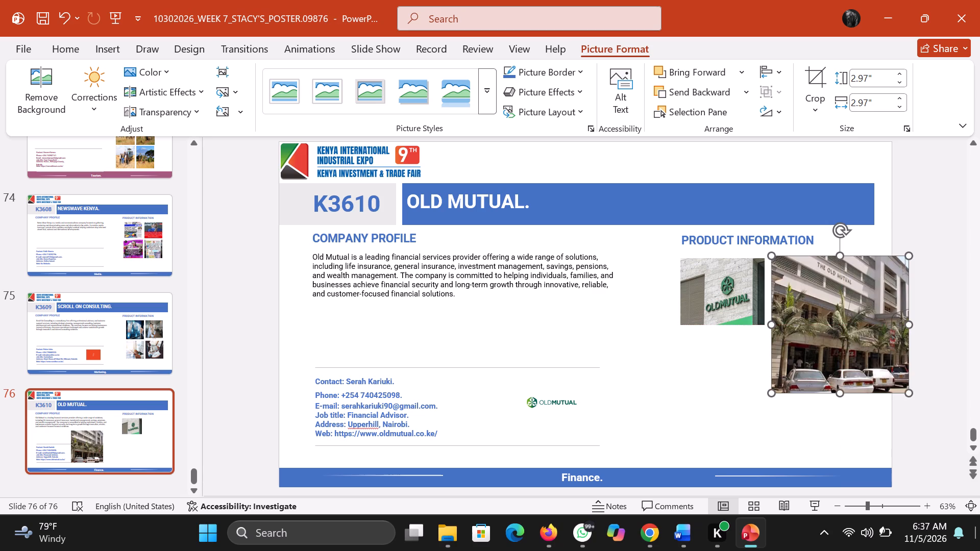
pyautogui.click(862, 316)
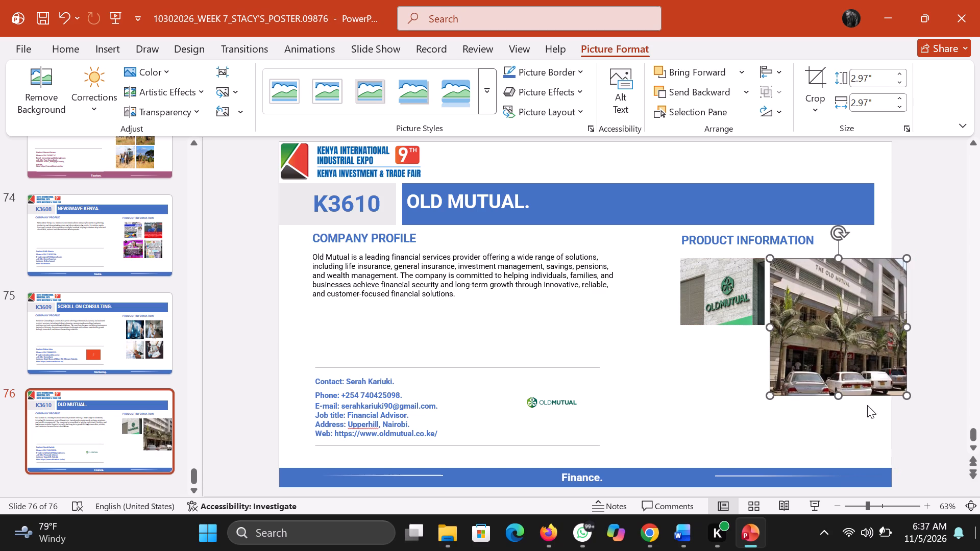
pyautogui.moveTo(839, 393); pyautogui.dragTo(837, 328)
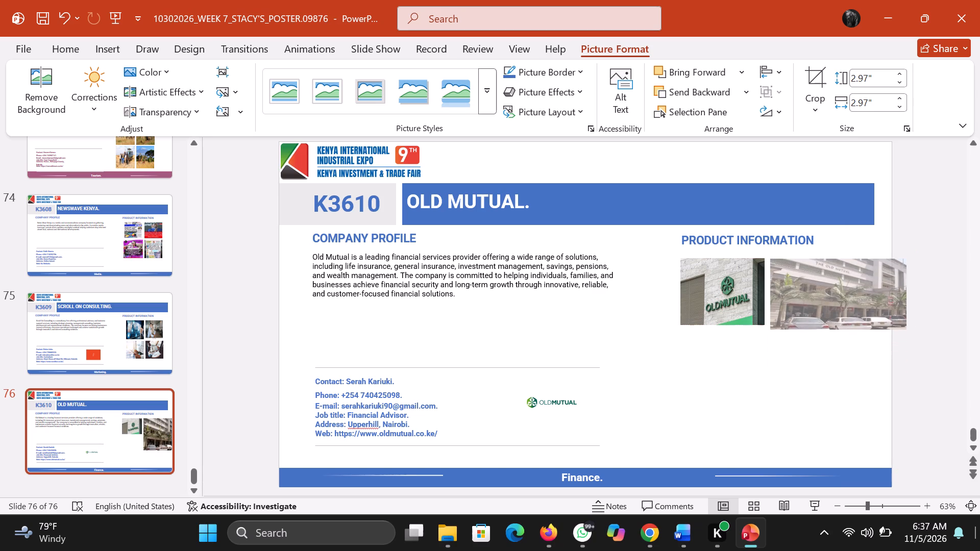
pyautogui.moveTo(837, 328); pyautogui.dragTo(837, 331)
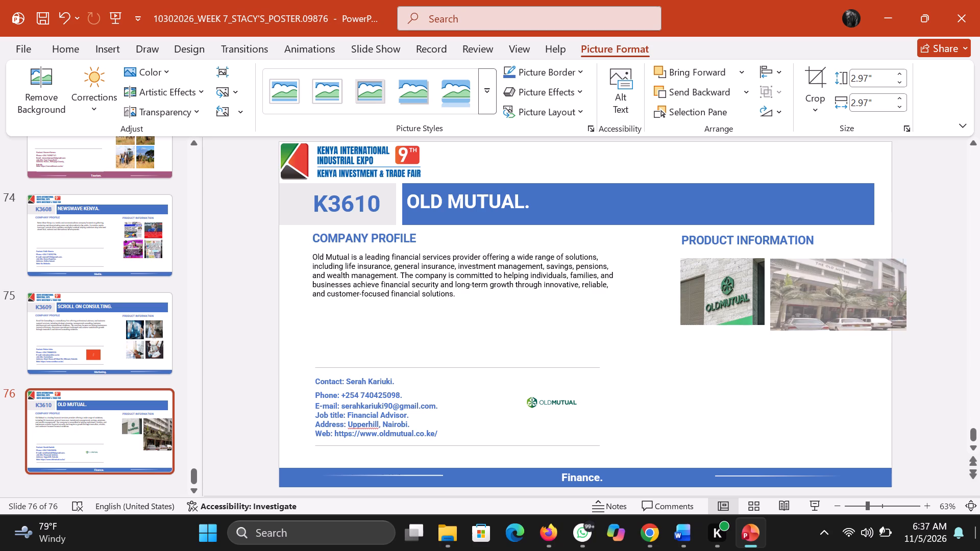
pyautogui.moveTo(837, 331); pyautogui.dragTo(837, 324)
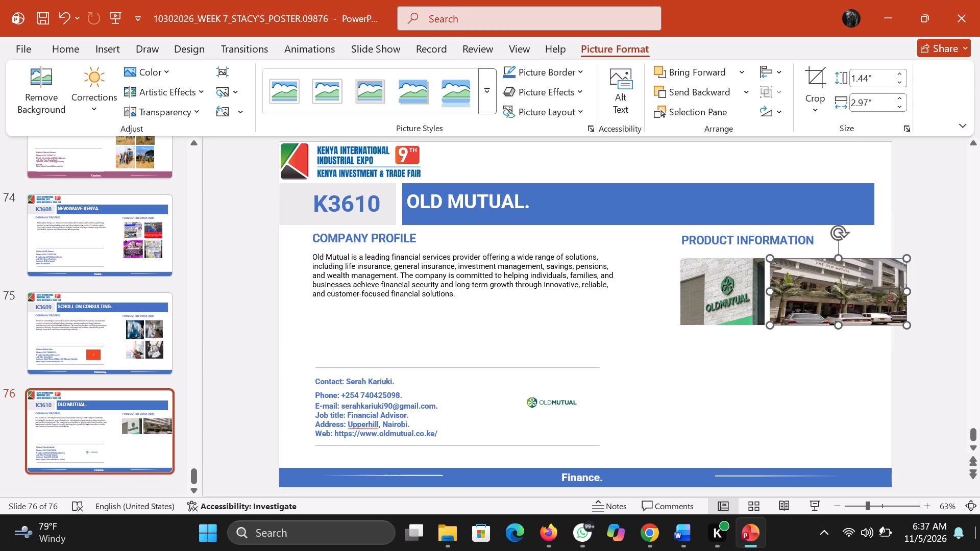
pyautogui.moveTo(910, 294); pyautogui.dragTo(860, 299)
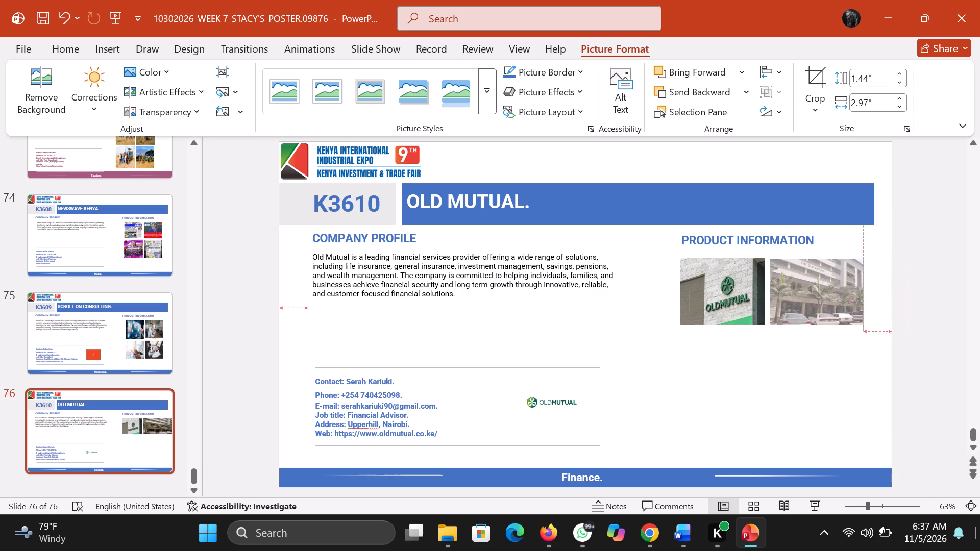
pyautogui.moveTo(860, 299); pyautogui.dragTo(856, 300)
pyautogui.click(821, 375)
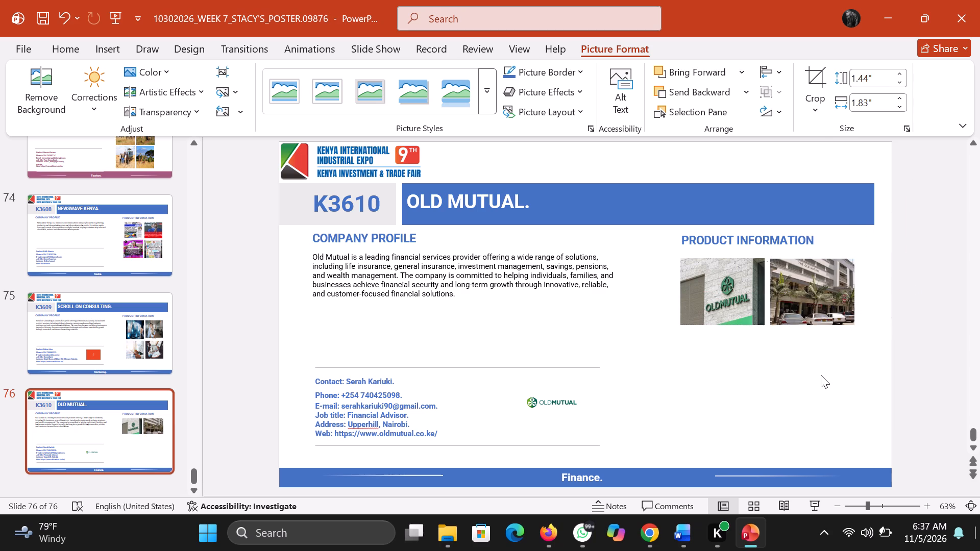
# Copy Jumuiya News' photo of the crowd in green shirts from the Chrome image results and paste it onto slide 76 in PowerPoint.
pyautogui.click(643, 531)
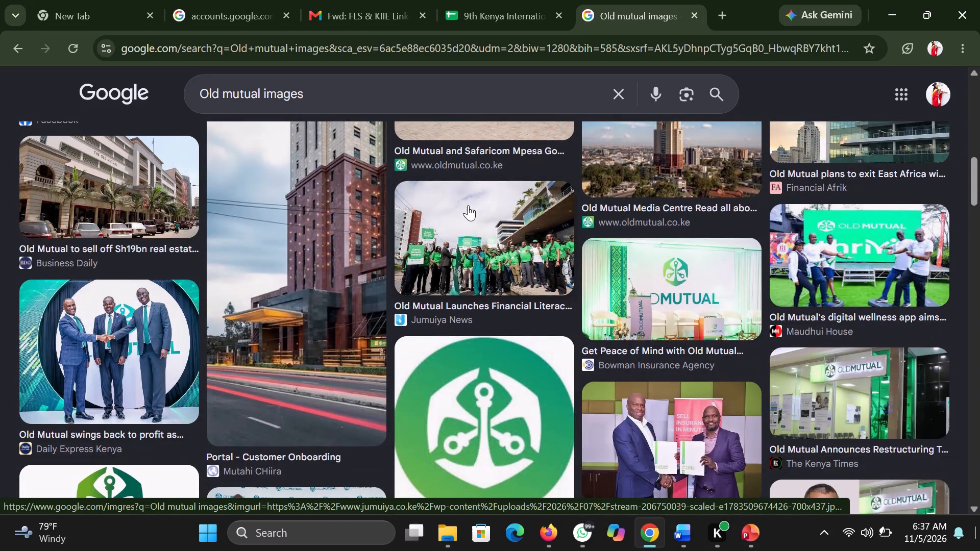
pyautogui.click(499, 253)
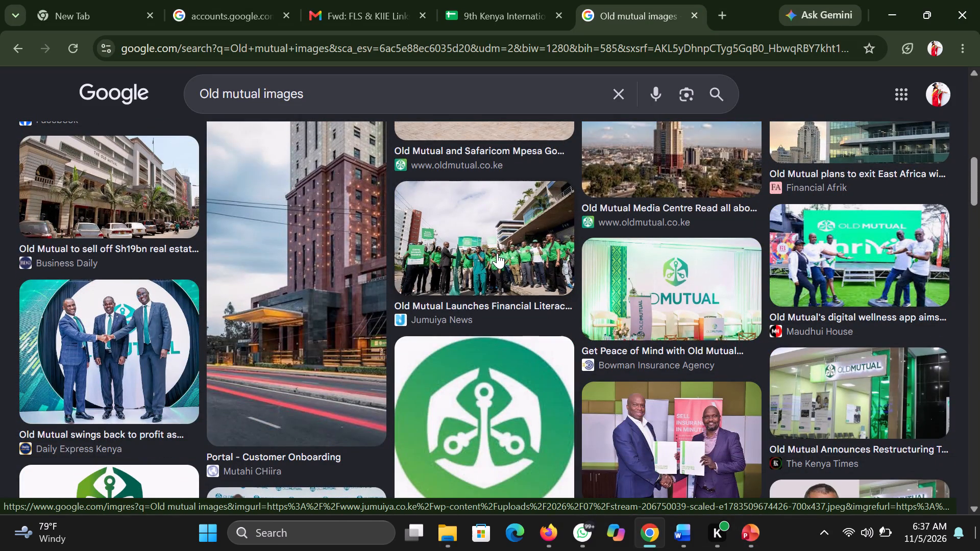
pyautogui.rightClick(497, 253)
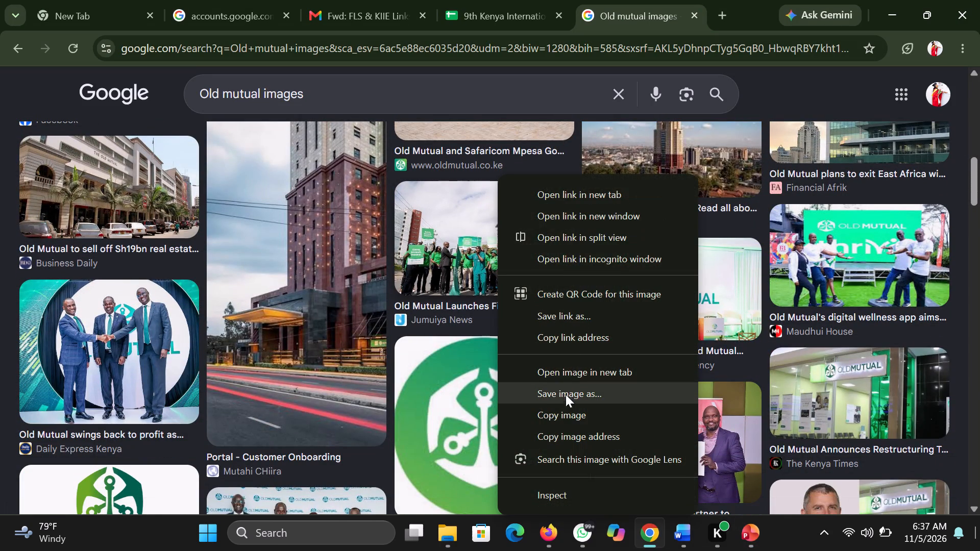
pyautogui.click(557, 408)
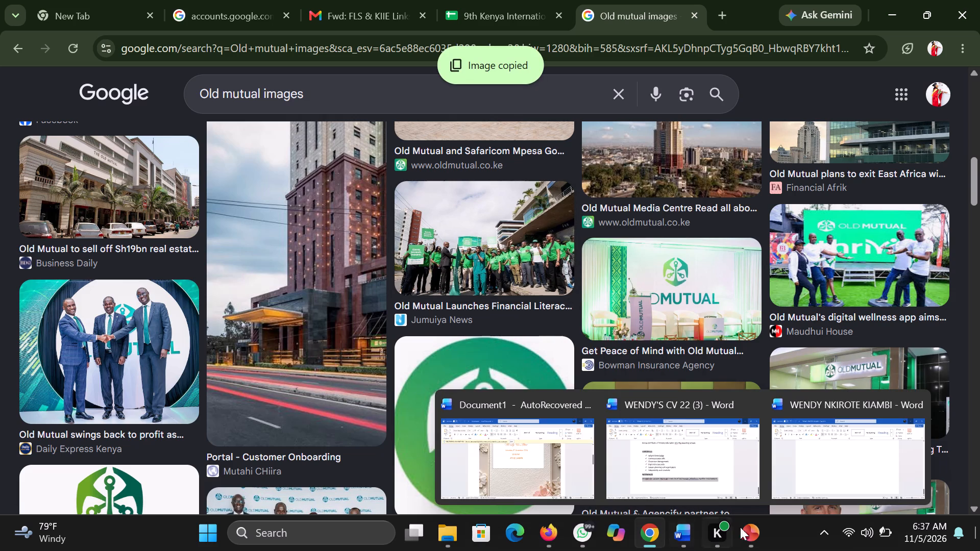
pyautogui.click(753, 526)
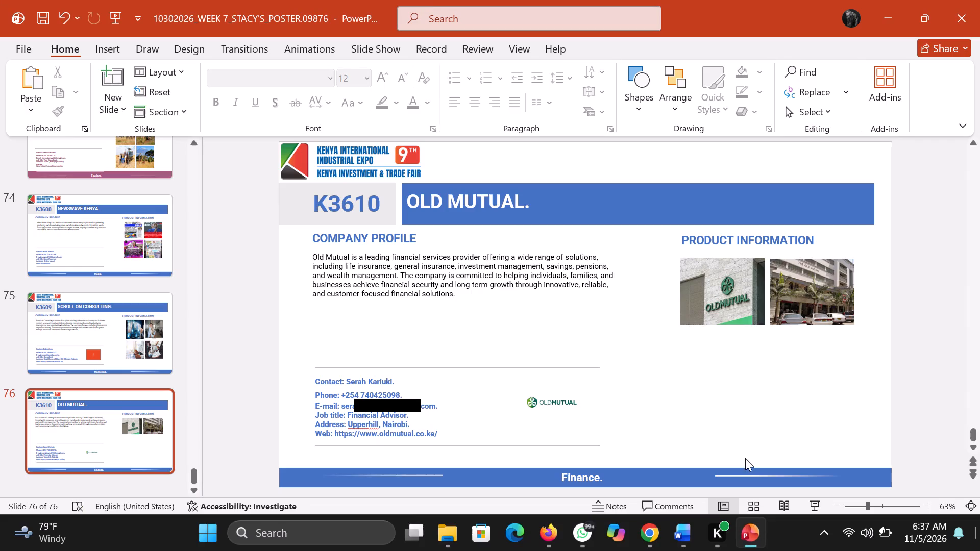
pyautogui.click(720, 354)
pyautogui.hotkey('ctrl', 'v')
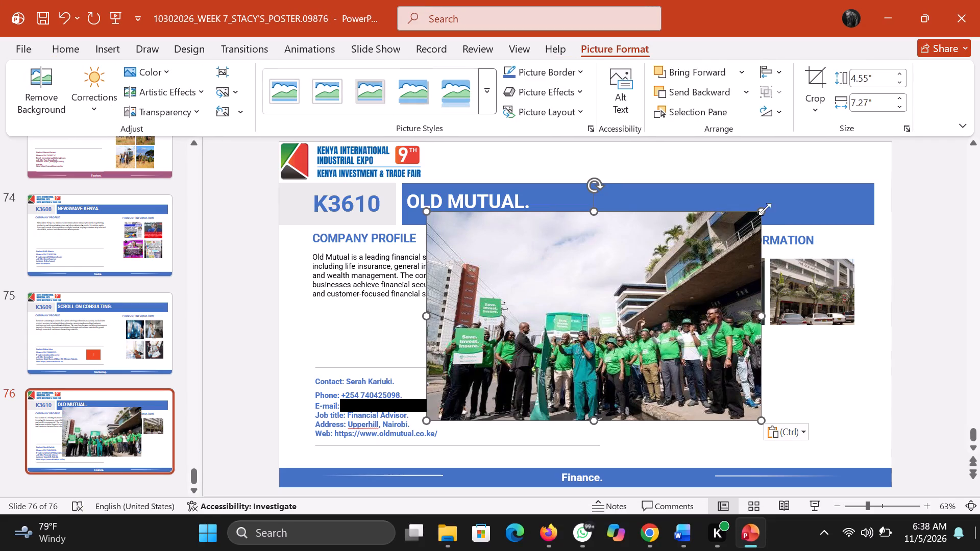
# Shrink the crowd photo to about 2.07" high by 2.03" wide and place it directly below the wall-sign photo, aligned with its left edge.
pyautogui.moveTo(761, 212); pyautogui.dragTo(638, 322)
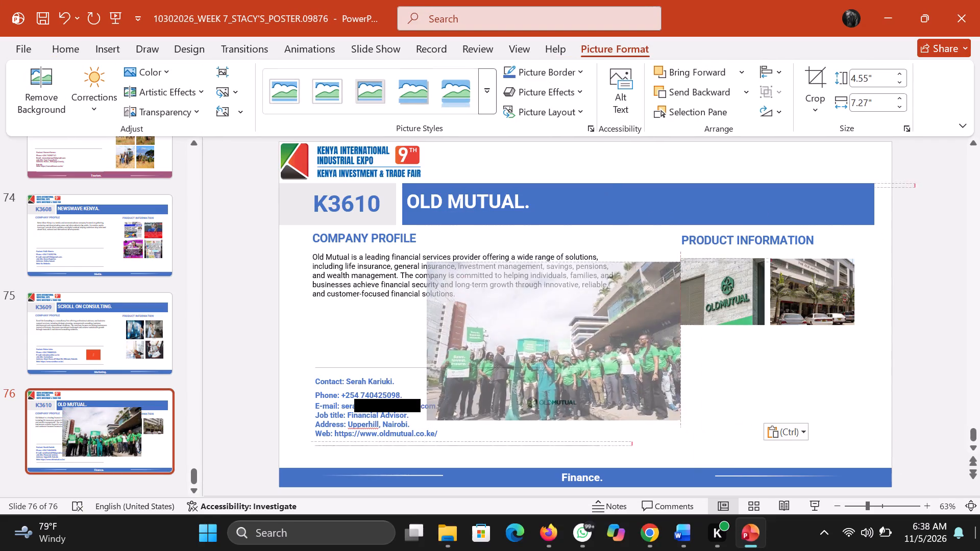
pyautogui.moveTo(638, 322); pyautogui.dragTo(618, 343)
pyautogui.moveTo(619, 361); pyautogui.dragTo(595, 361)
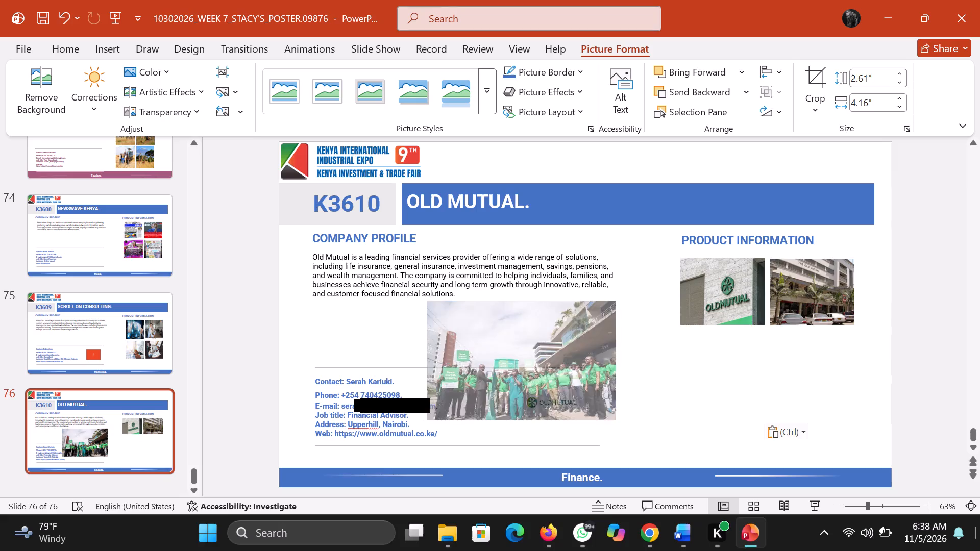
pyautogui.moveTo(595, 361); pyautogui.dragTo(544, 368)
pyautogui.moveTo(545, 302); pyautogui.dragTo(537, 321)
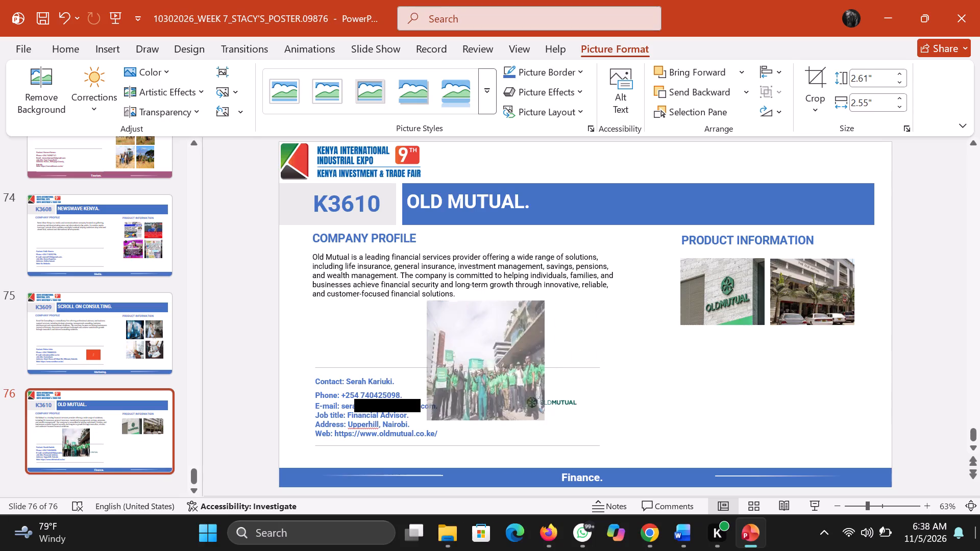
pyautogui.moveTo(537, 321); pyautogui.dragTo(520, 378)
pyautogui.moveTo(468, 375); pyautogui.dragTo(734, 375)
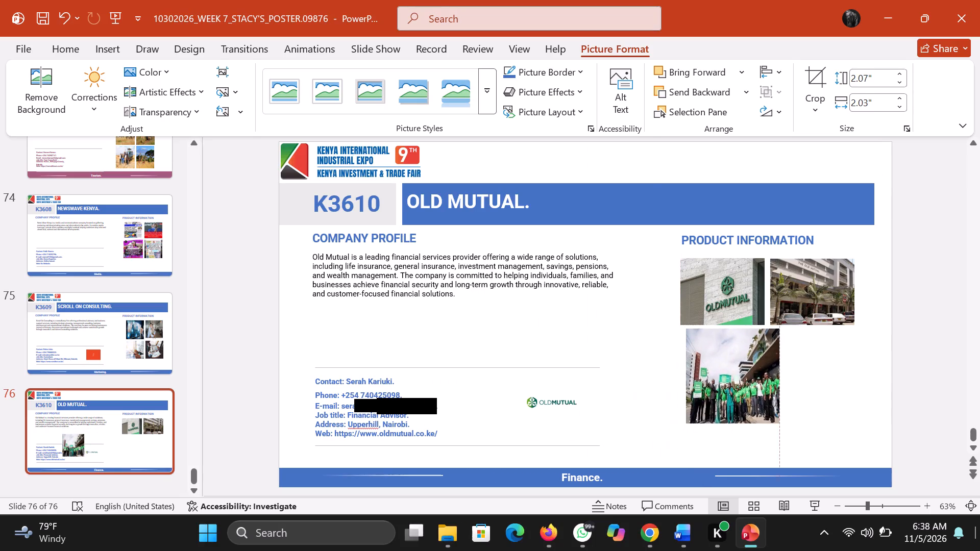
pyautogui.moveTo(734, 375); pyautogui.dragTo(725, 379)
pyautogui.moveTo(725, 379); pyautogui.dragTo(722, 380)
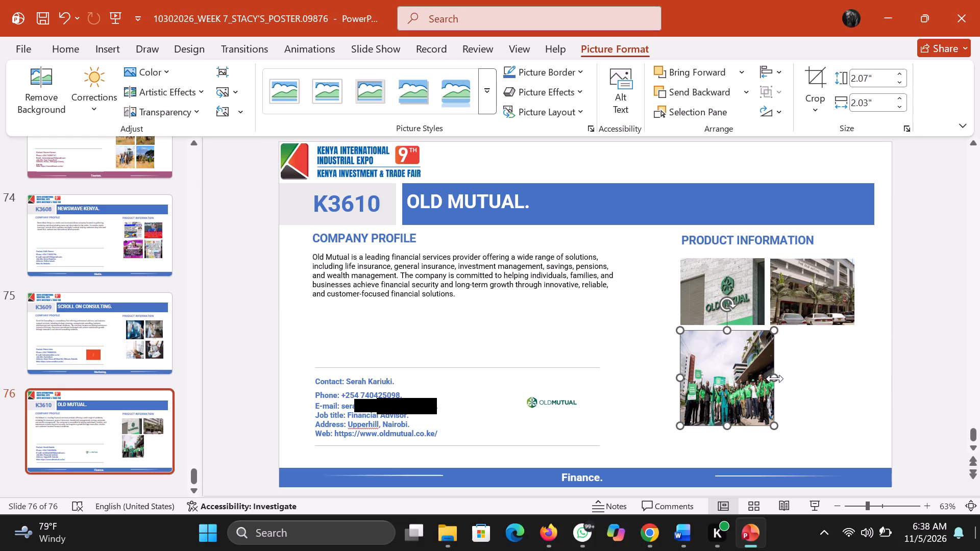
# Resize the crowd photo to about 1.63" high by 1.83" wide so its width matches the wall-sign photo.
pyautogui.moveTo(775, 379); pyautogui.dragTo(766, 379)
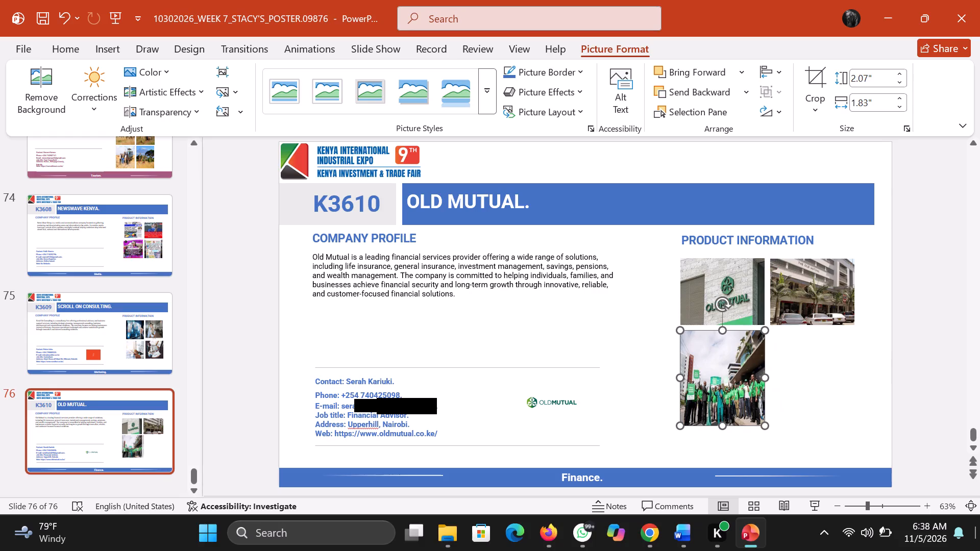
pyautogui.moveTo(721, 425); pyautogui.dragTo(722, 405)
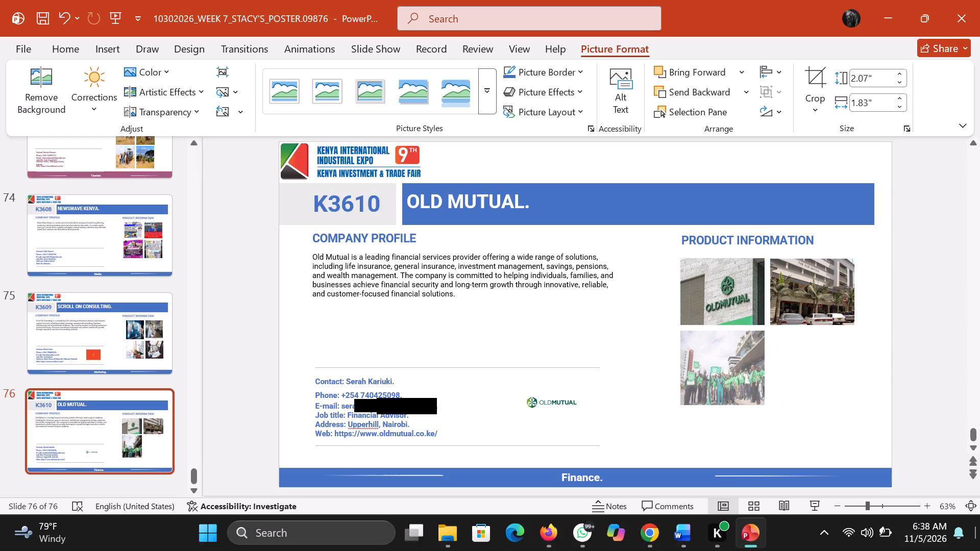
pyautogui.moveTo(722, 405); pyautogui.dragTo(725, 404)
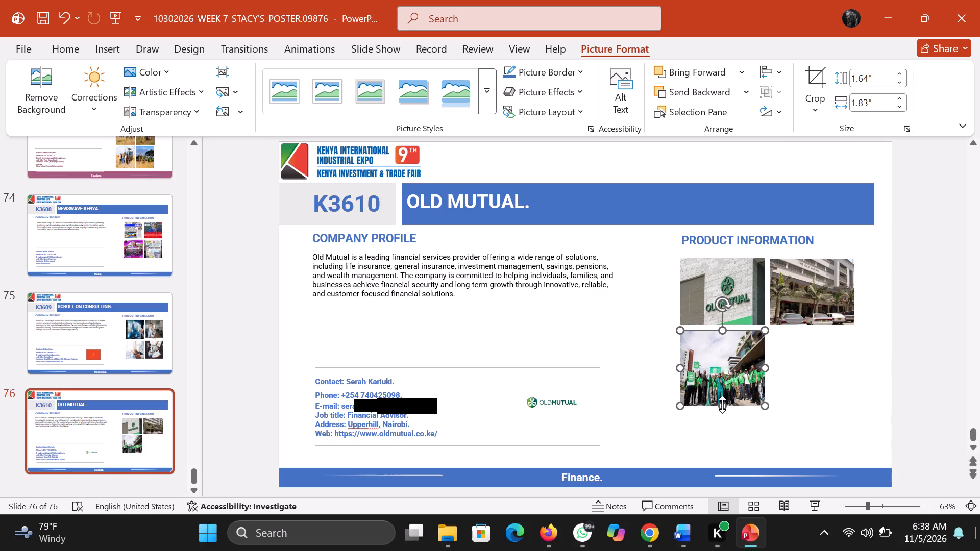
pyautogui.click(722, 405)
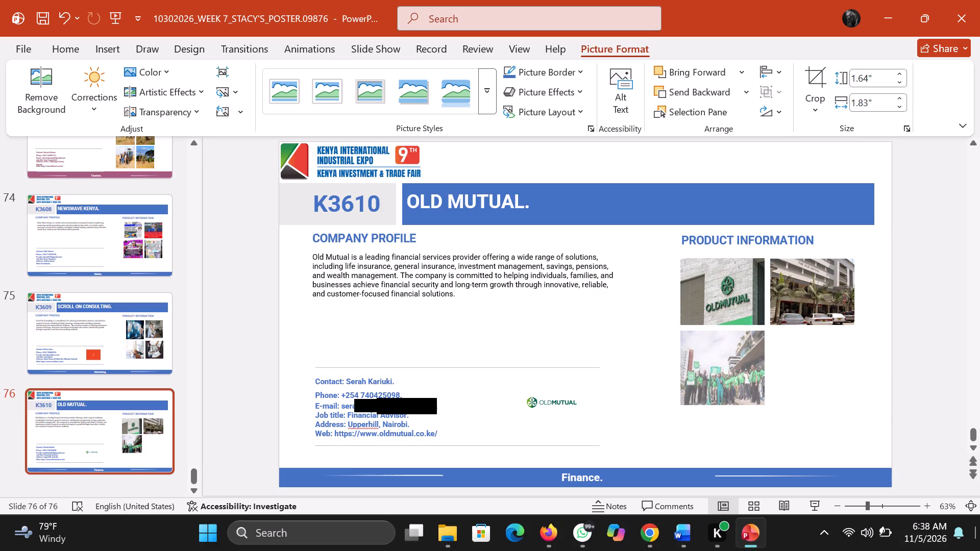
pyautogui.moveTo(766, 368); pyautogui.dragTo(762, 369)
pyautogui.click(817, 383)
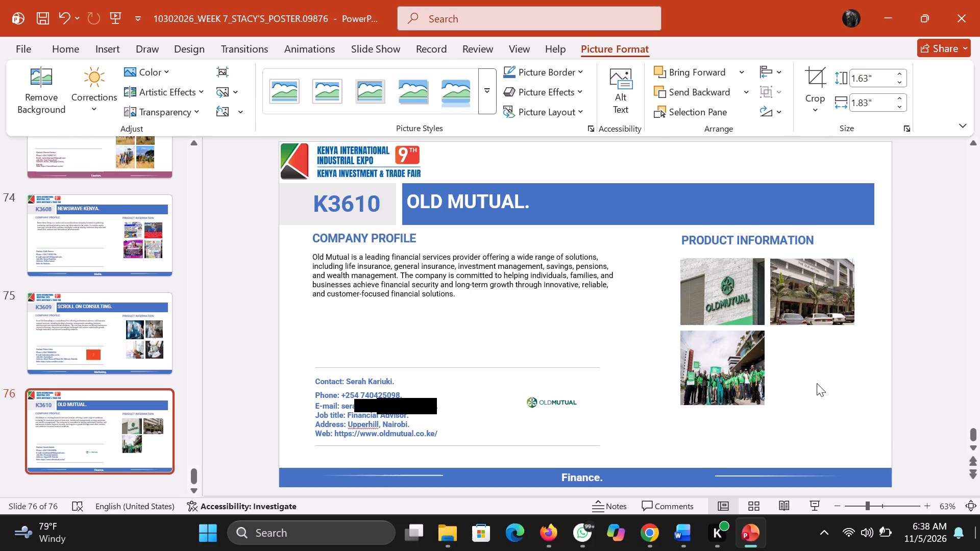
# Copy Maudhui House's photo of people before the green Old Mutual screen from the Chrome image results and paste it onto slide 76 in PowerPoint.
pyautogui.click(648, 536)
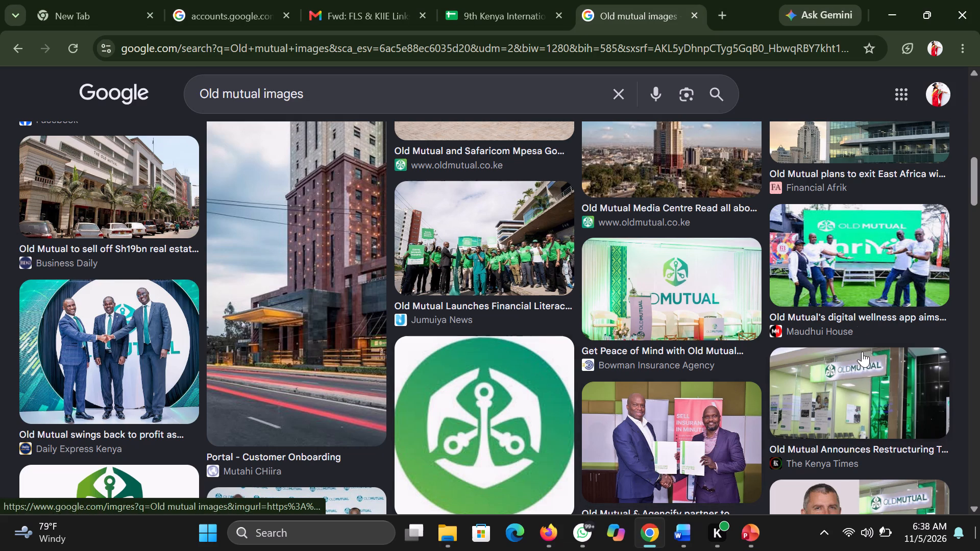
pyautogui.rightClick(856, 249)
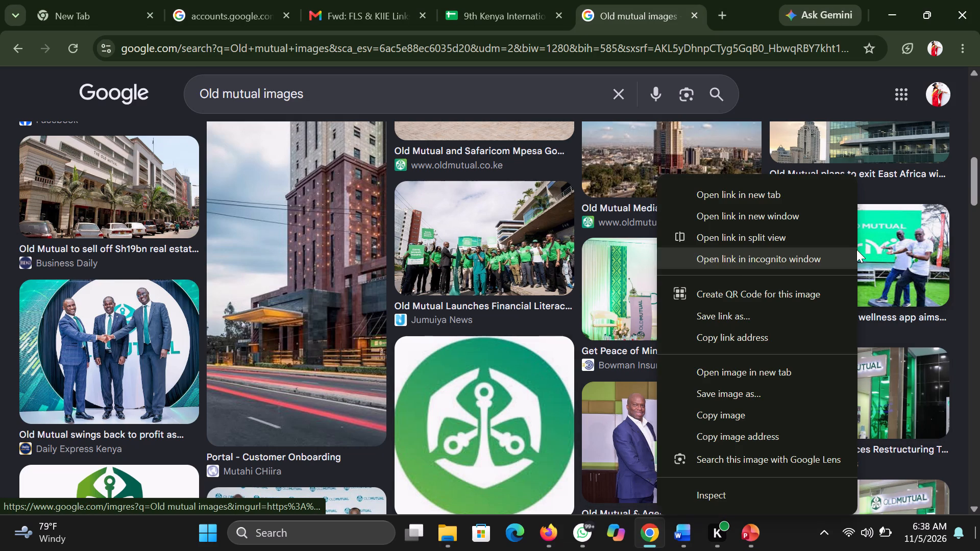
pyautogui.click(761, 417)
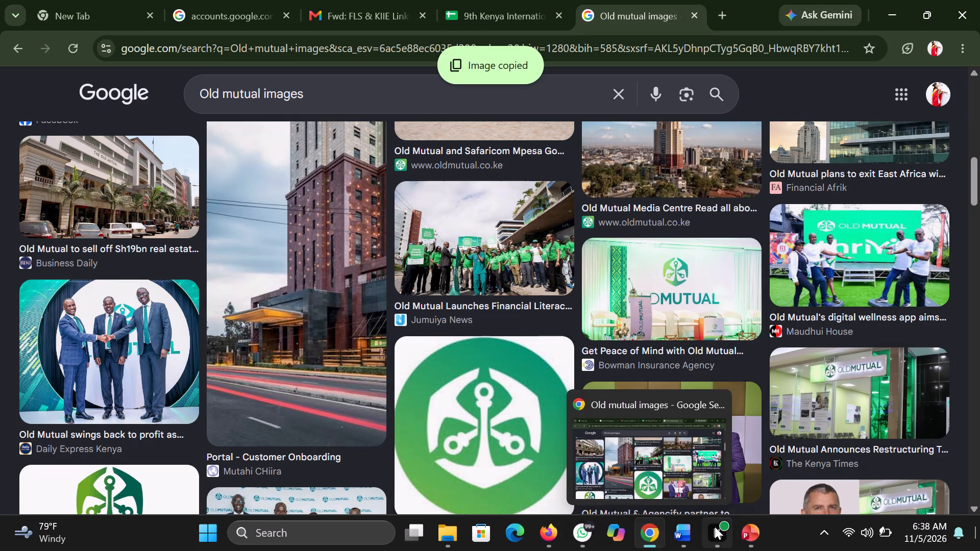
pyautogui.click(748, 532)
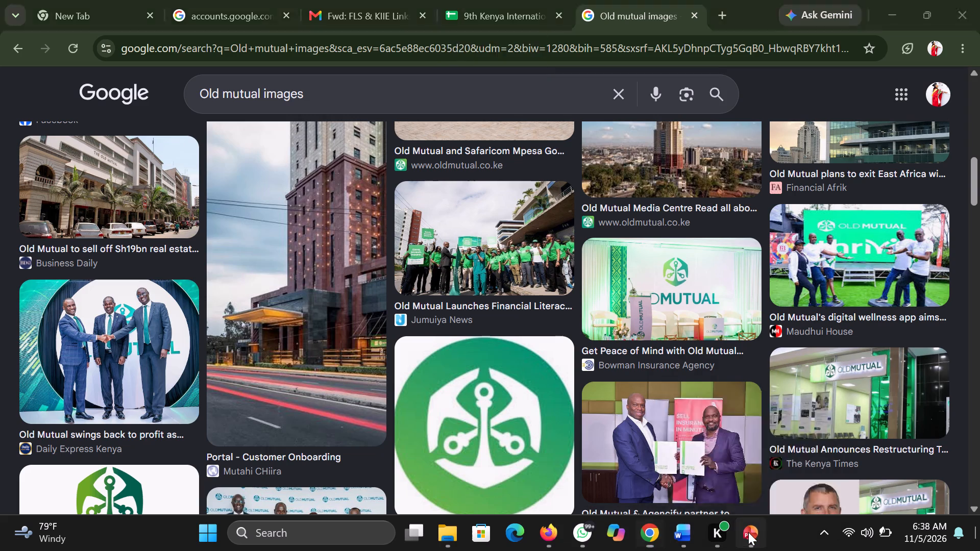
pyautogui.click(810, 362)
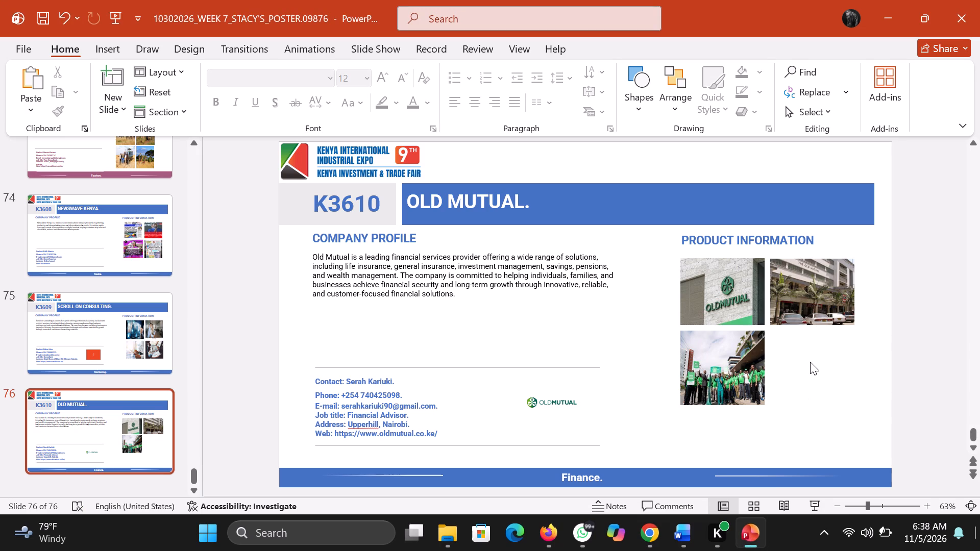
pyautogui.hotkey('ctrl', 'v')
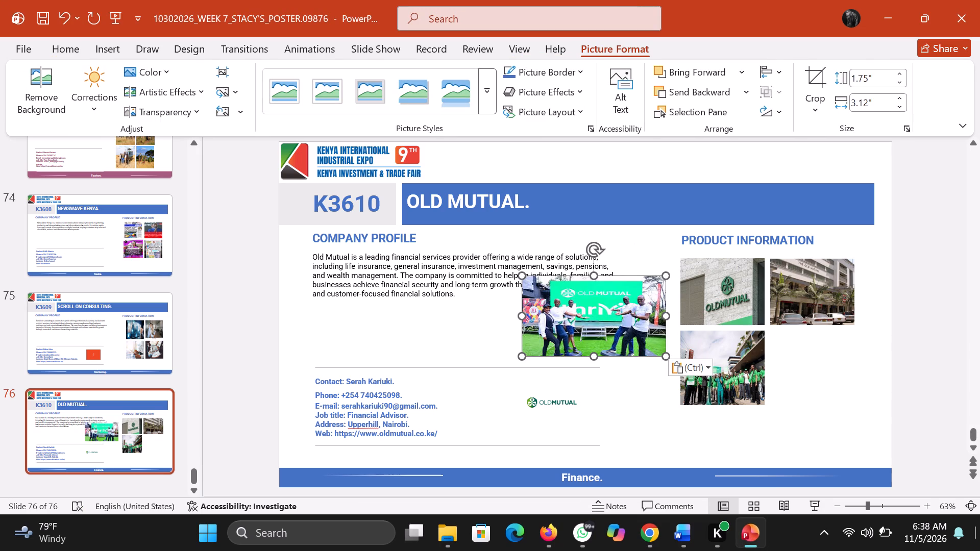
# Place the green-screen photo beside the crowd photo, below the building photo, and resize it to about 1.63" high by 1.83" wide.
pyautogui.moveTo(594, 312); pyautogui.dragTo(843, 366)
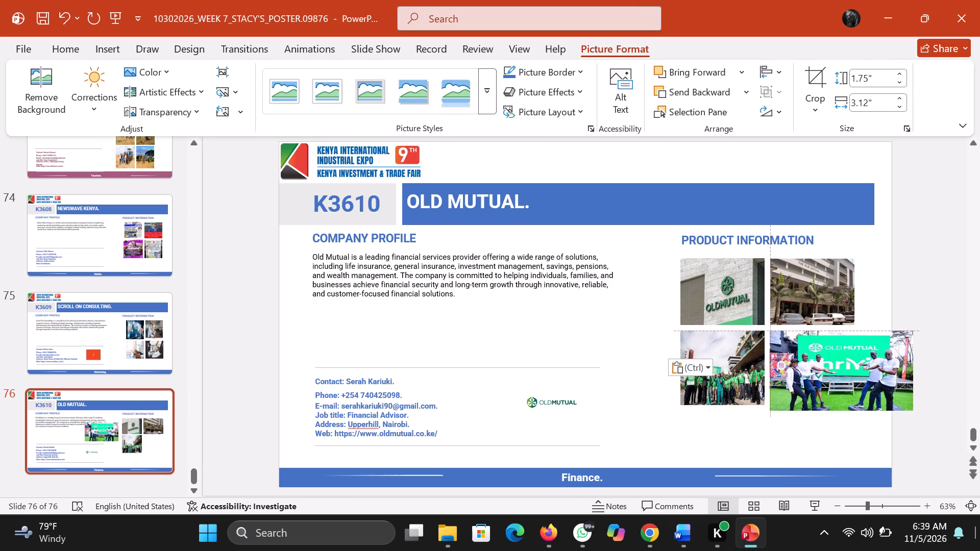
pyautogui.moveTo(843, 366); pyautogui.dragTo(844, 366)
pyautogui.moveTo(919, 371); pyautogui.dragTo(878, 372)
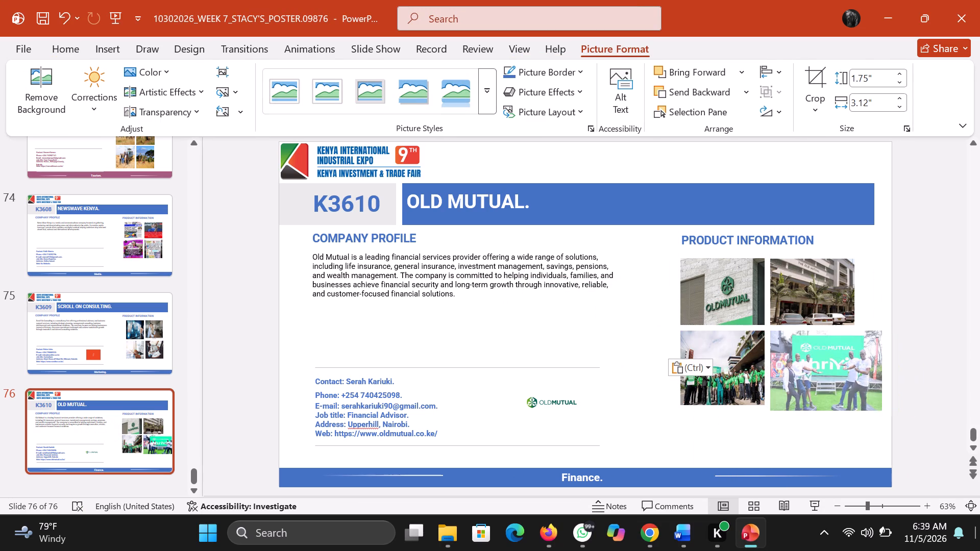
pyautogui.moveTo(878, 372); pyautogui.dragTo(852, 375)
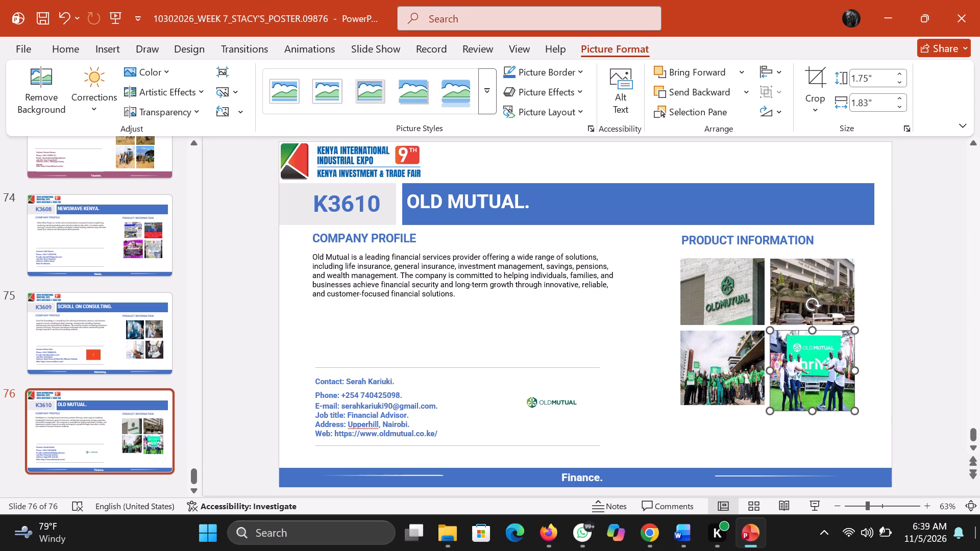
pyautogui.click(816, 409)
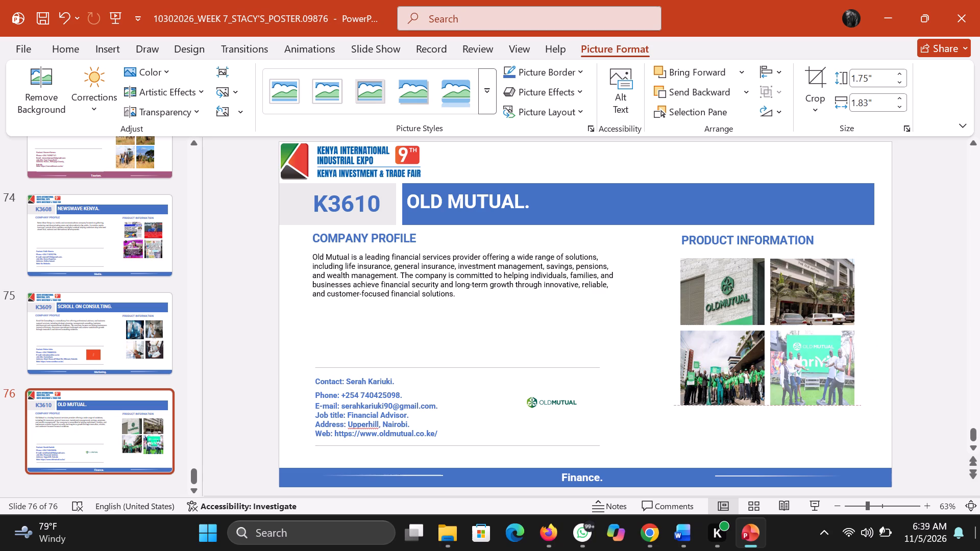
pyautogui.click(874, 351)
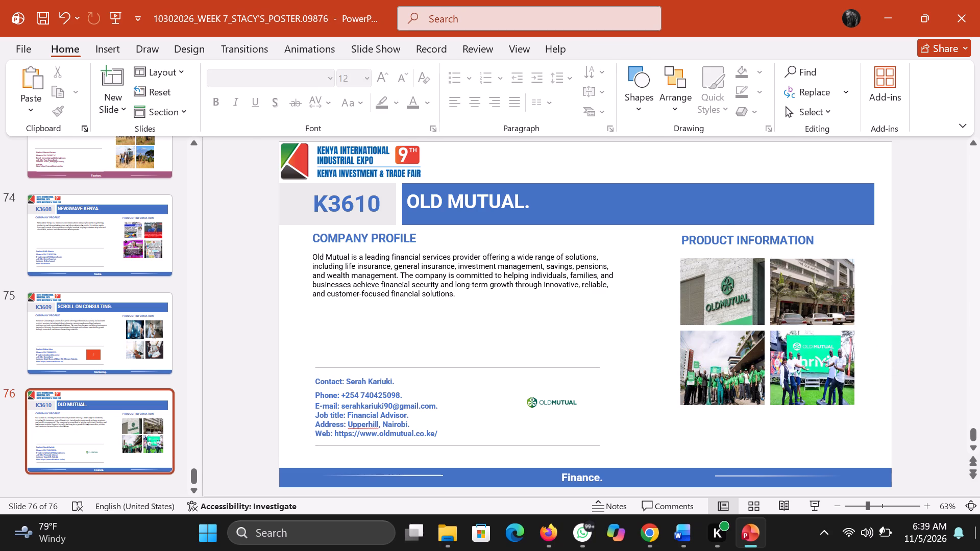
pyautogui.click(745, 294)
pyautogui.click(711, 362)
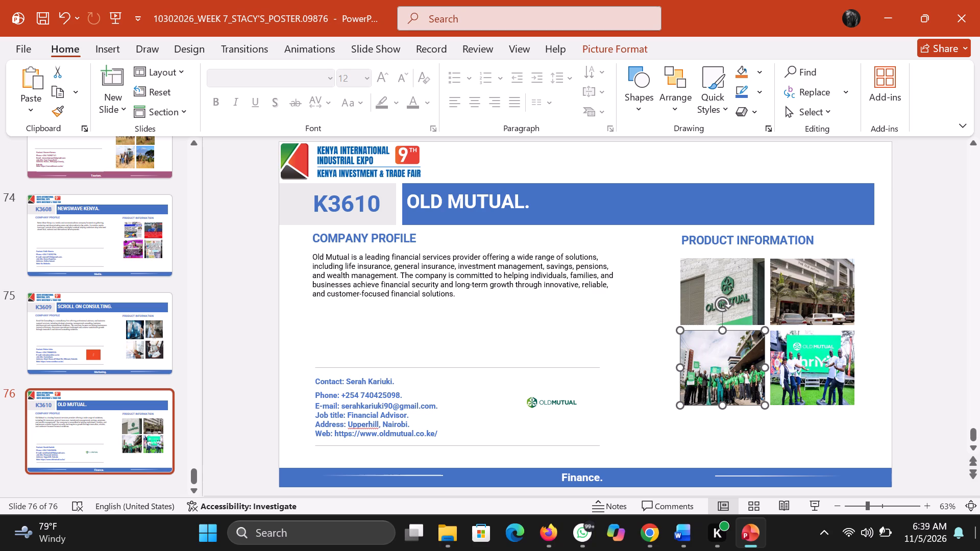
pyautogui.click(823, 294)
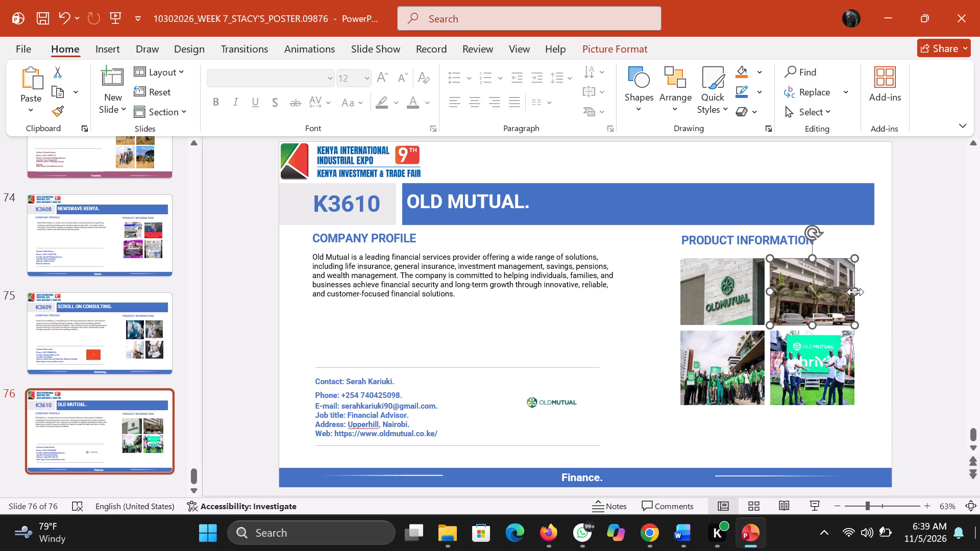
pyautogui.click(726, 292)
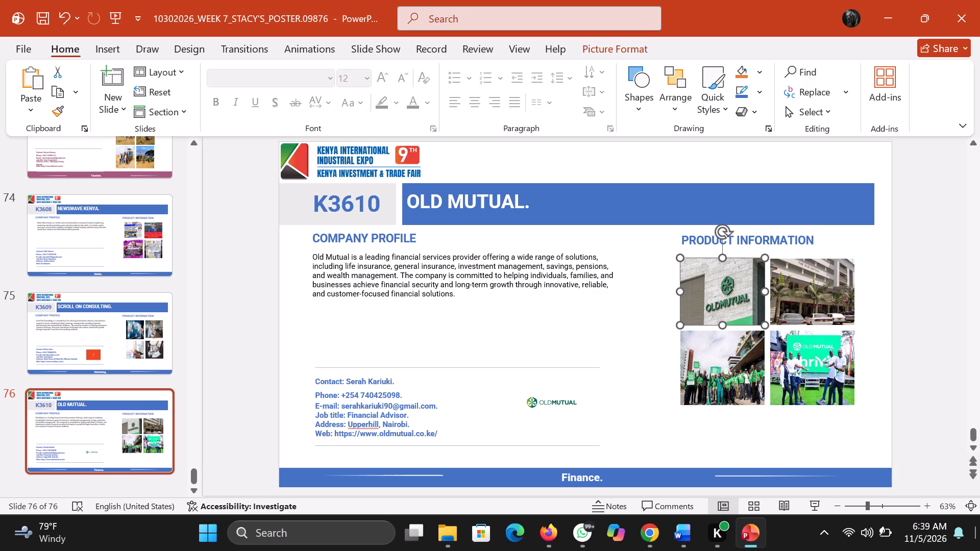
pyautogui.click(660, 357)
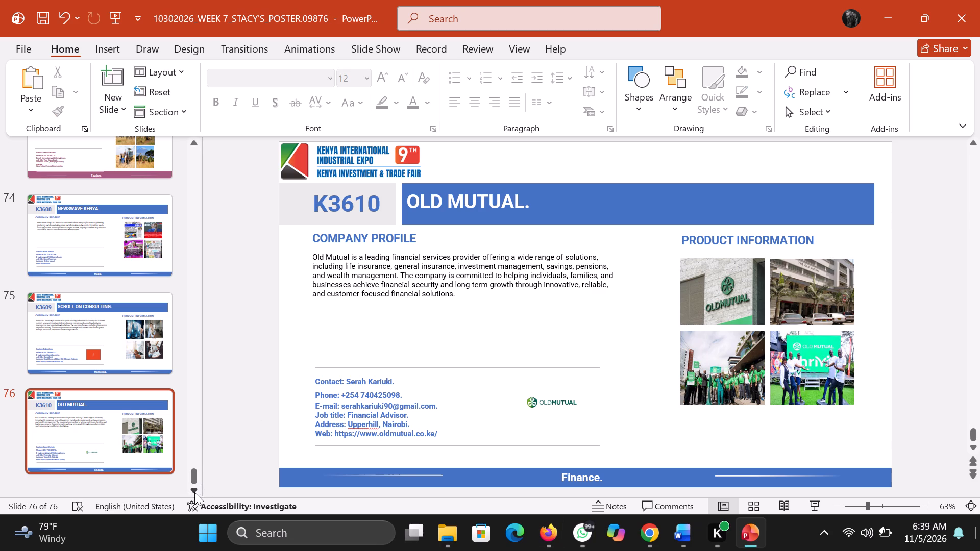
# Consult the 9th Kenya International spreadsheet in Chrome, and duplicate the Old Mutual poster as slide 77 in PowerPoint.
pyautogui.click(653, 539)
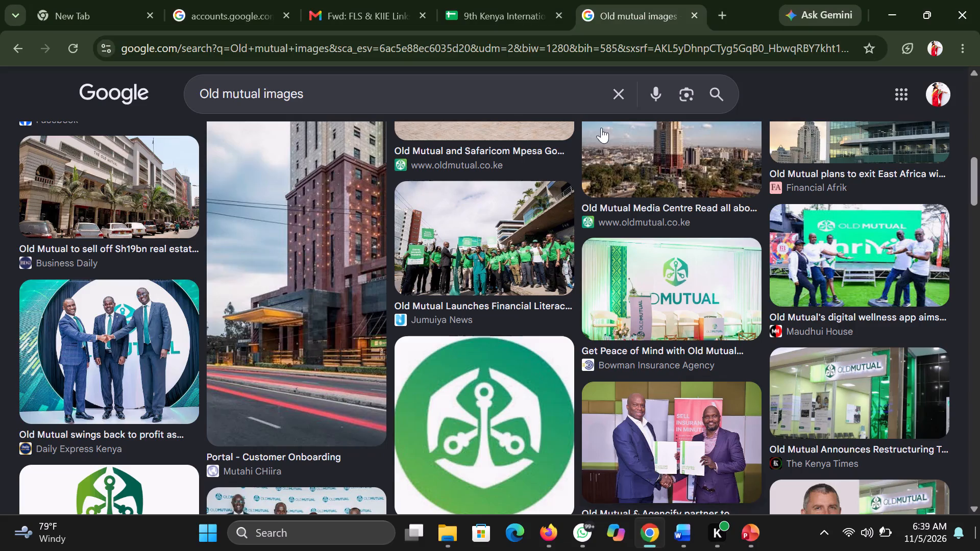
pyautogui.click(514, 16)
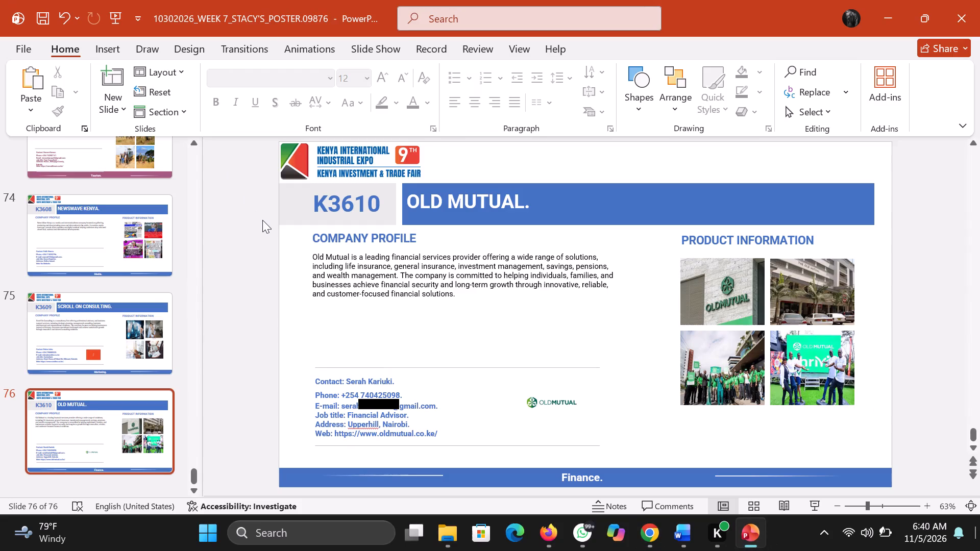
pyautogui.click(100, 450)
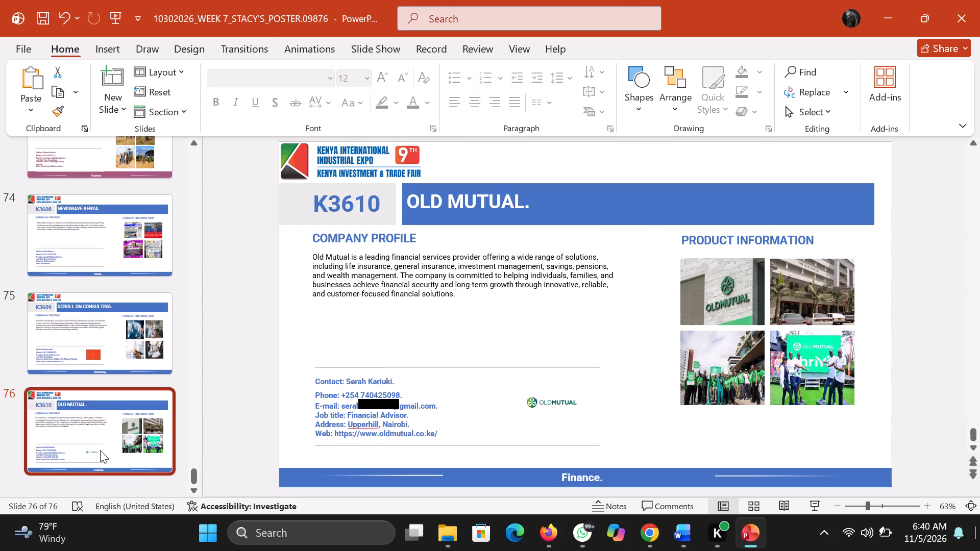
pyautogui.hotkey('ctrl', 'c')
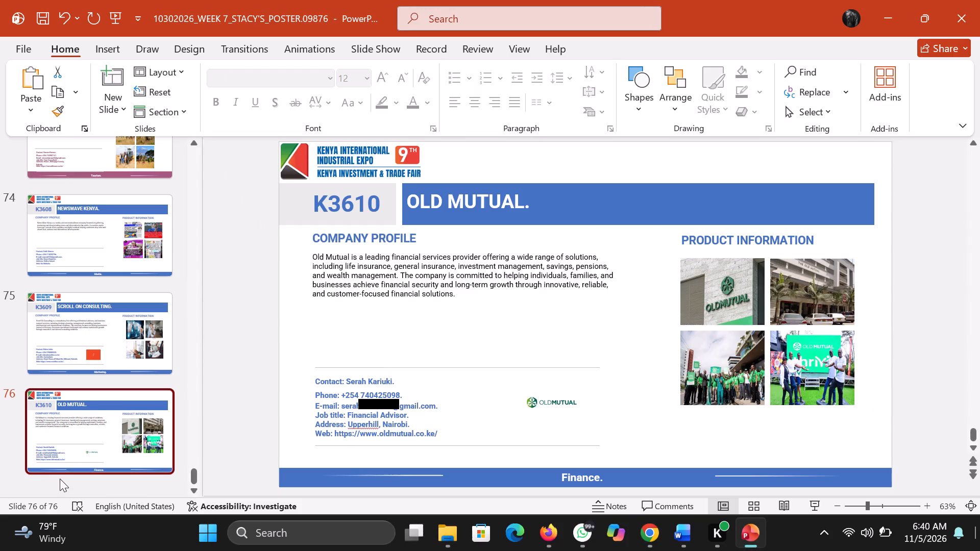
pyautogui.click(65, 484)
pyautogui.hotkey('ctrl', 'v')
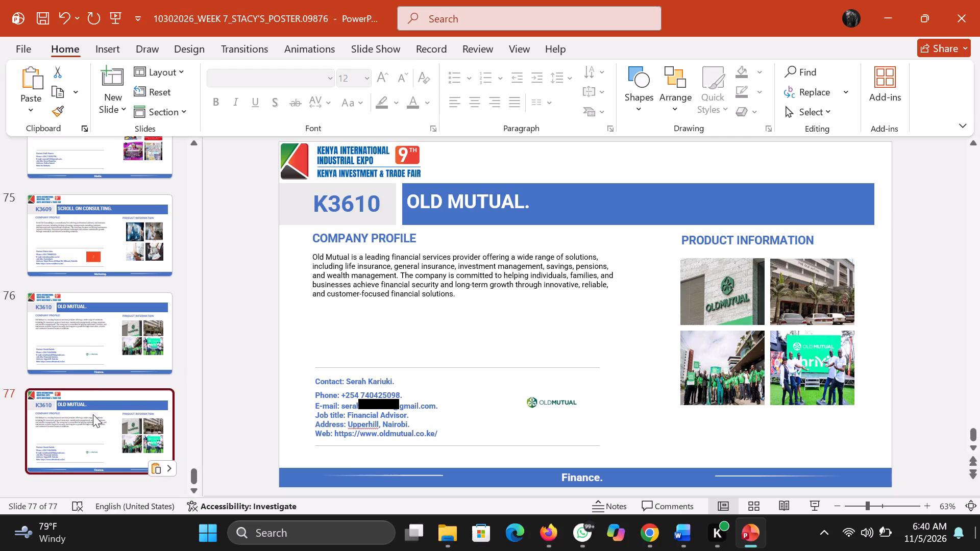
# Change the stand number on slide 77 to K3611.
pyautogui.click(378, 199)
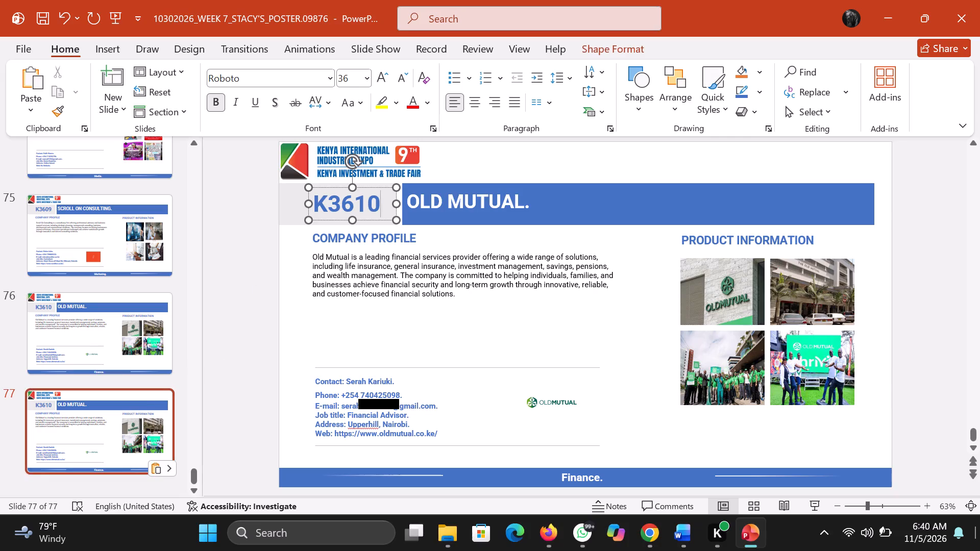
pyautogui.press('BackSpace')
pyautogui.press('1')
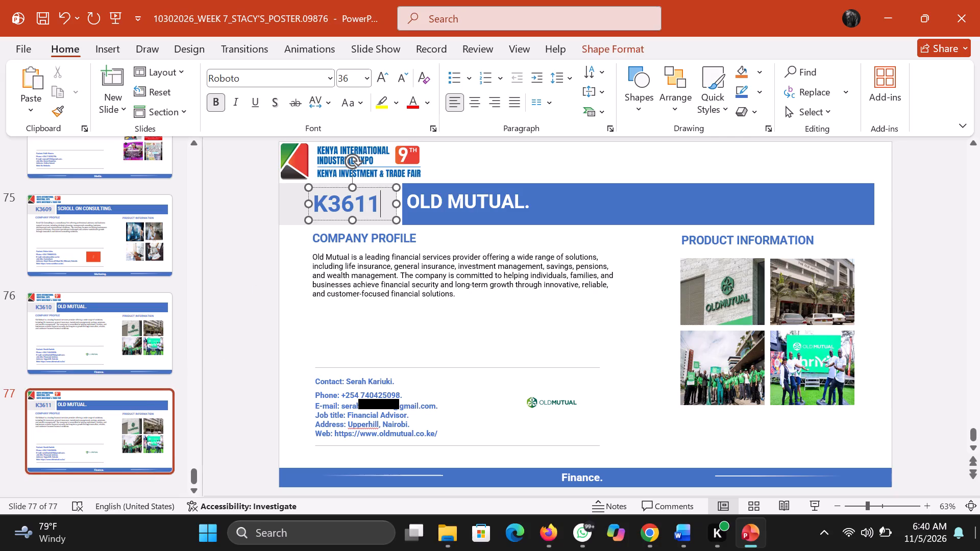
# Replace the company name in slide 77's blue title bar with "CAKE CITY", keeping the full stop.
pyautogui.click(527, 201)
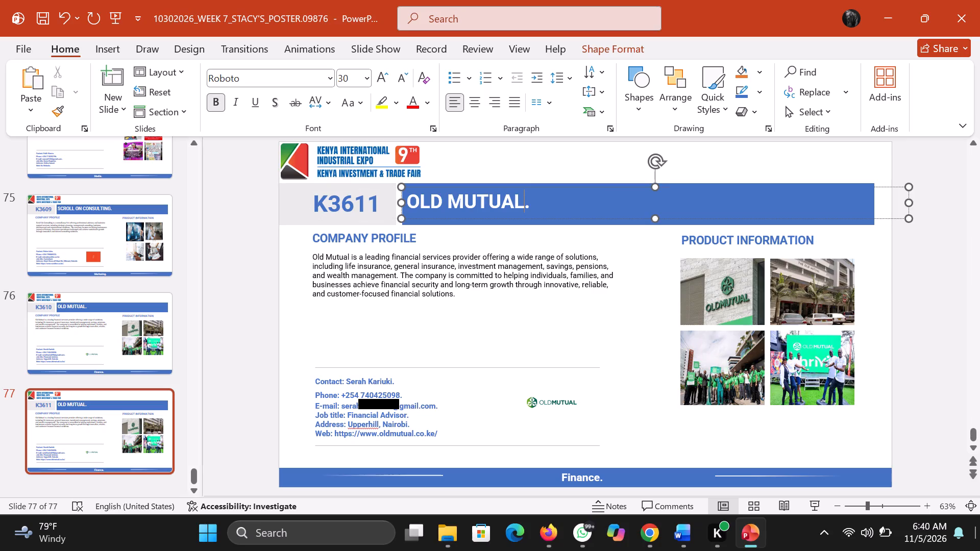
pyautogui.press('BackSpace')
pyautogui.press('BackSpace')
pyautogui.press('BackSpace')
pyautogui.press('BackSpace')
pyautogui.press('BackSpace')
pyautogui.press('BackSpace')
pyautogui.press('BackSpace')
pyautogui.press('BackSpace')
pyautogui.press('BackSpace')
pyautogui.press('BackSpace')
pyautogui.press('BackSpace')
pyautogui.press('BackSpace')
pyautogui.press('BackSpace')
pyautogui.press('BackSpace')
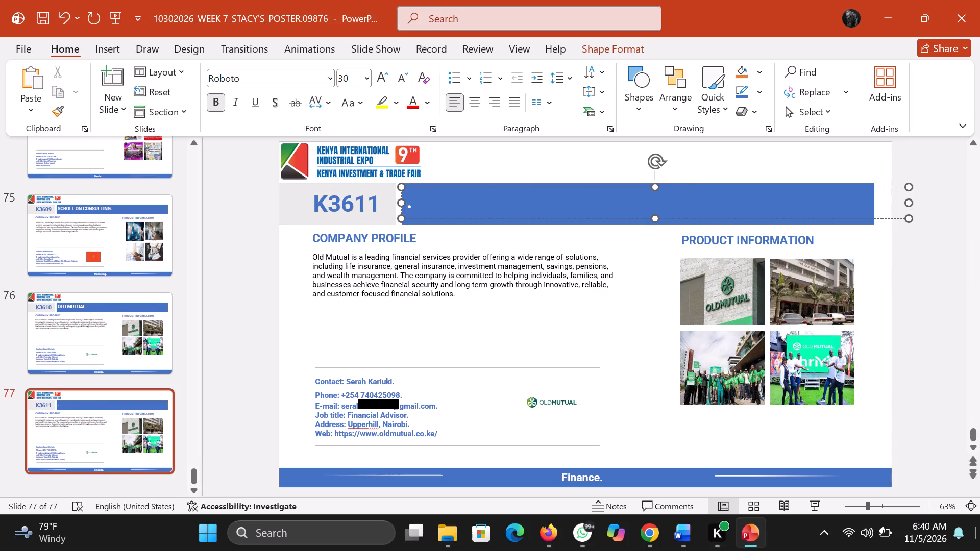
pyautogui.write('CAKE')
pyautogui.press('space')
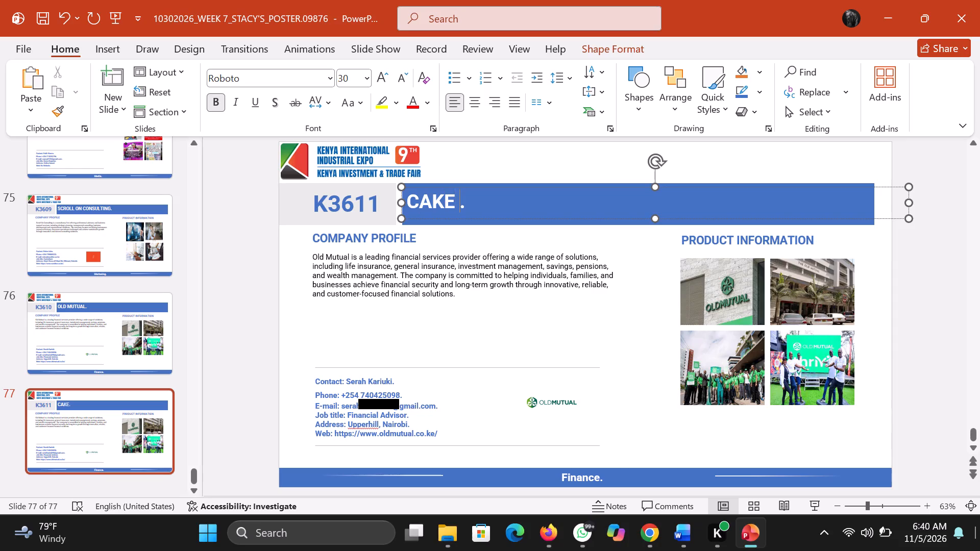
pyautogui.write('CITY')
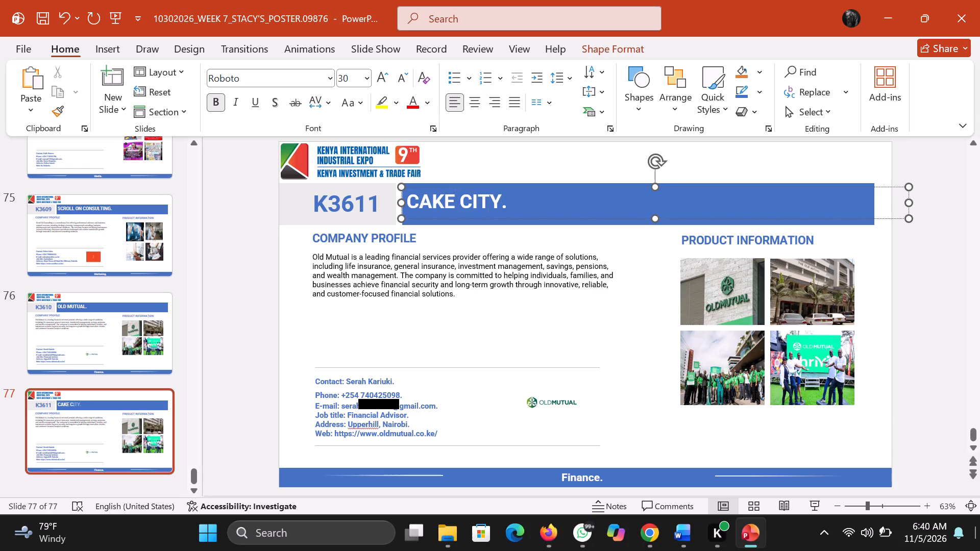
# Delete the Old Mutual description text box under the Company Profile heading on slide 77.
pyautogui.click(482, 268)
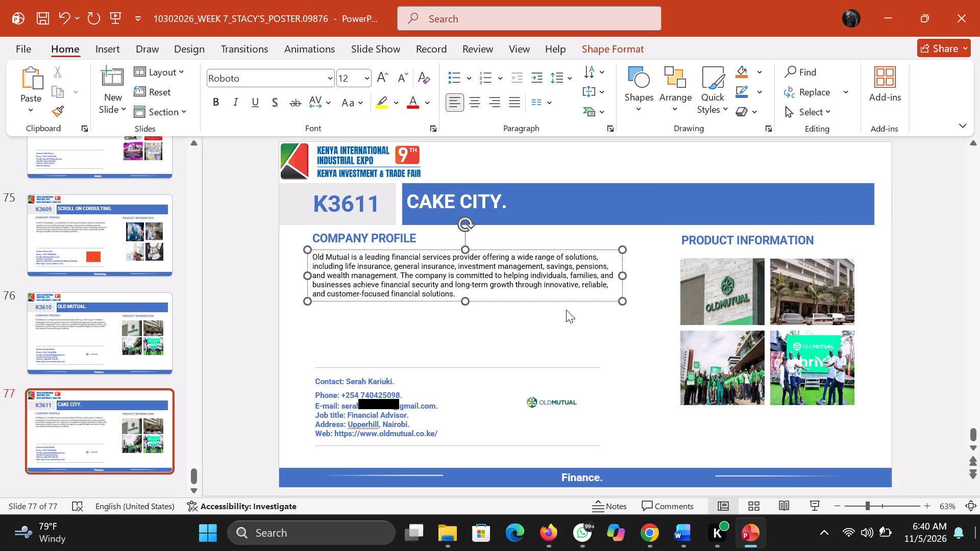
pyautogui.click(618, 293)
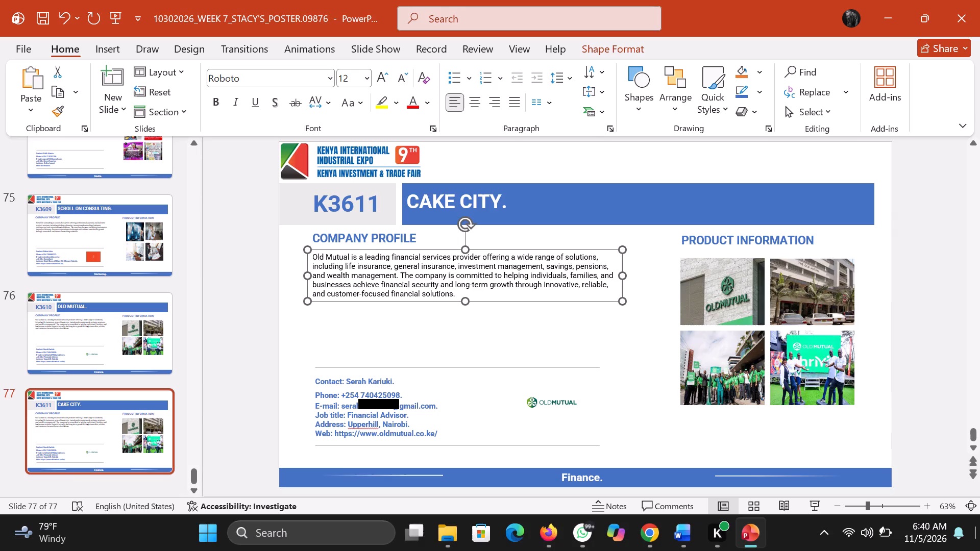
pyautogui.press('BackSpace')
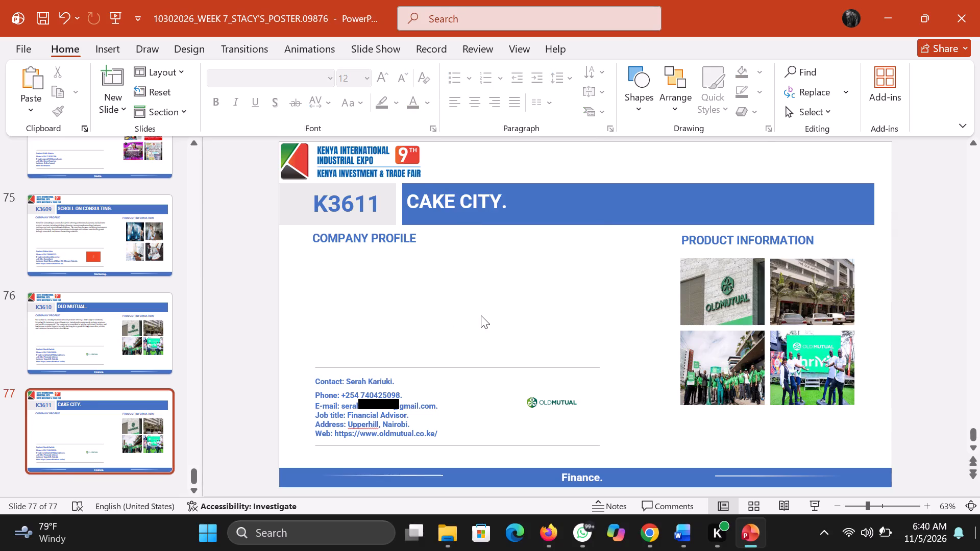
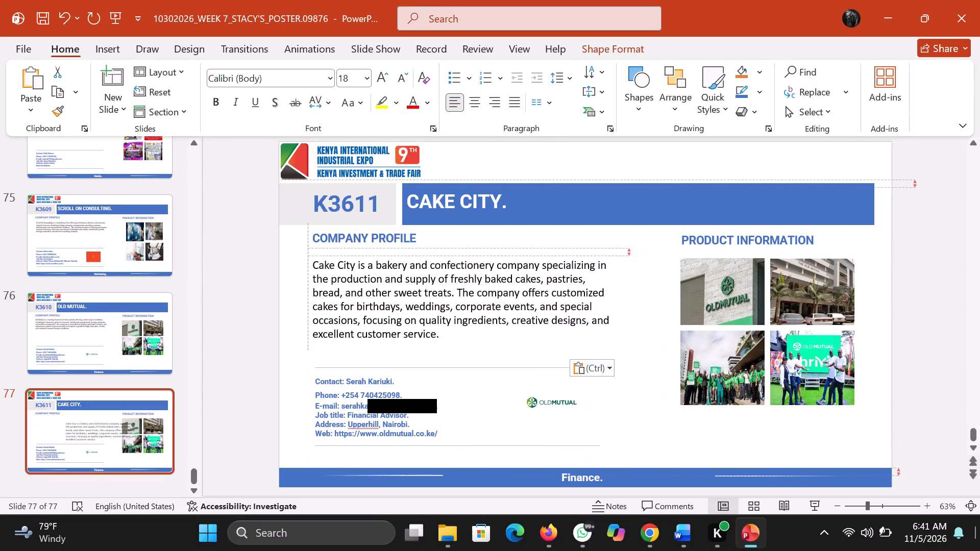
# Position the pasted Cake City description under the Company Profile heading, aligning its left edge with the divider line above the contact details.
pyautogui.moveTo(611, 306); pyautogui.dragTo(619, 307)
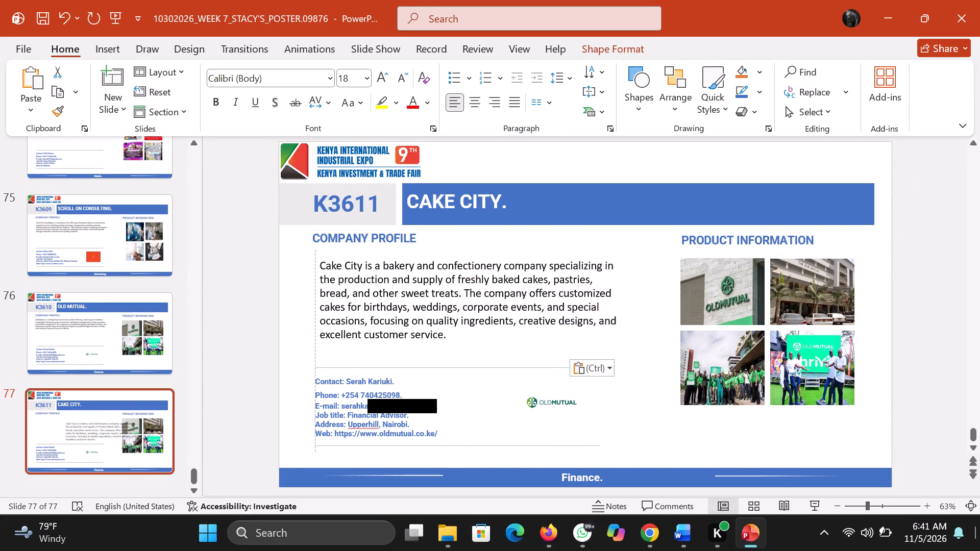
pyautogui.moveTo(619, 307); pyautogui.dragTo(619, 307)
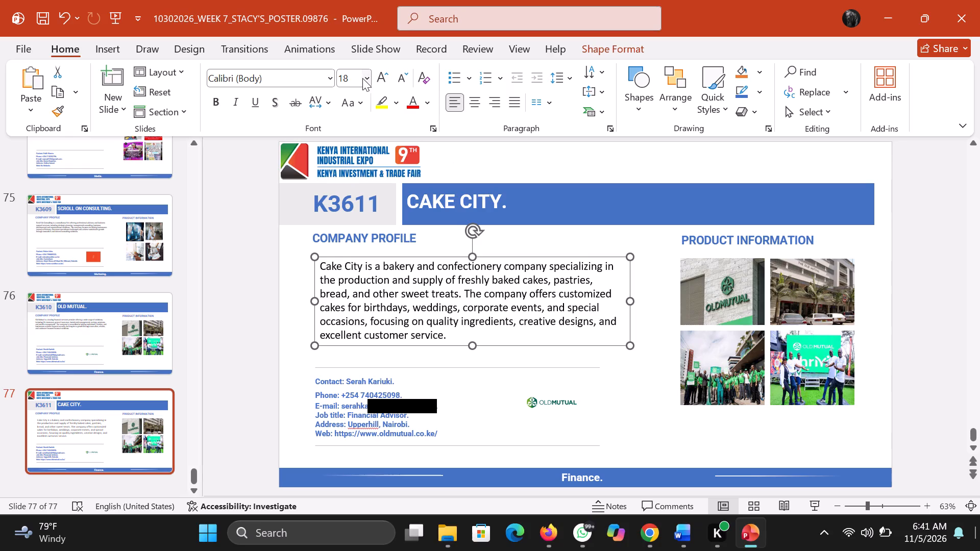
# Format the Cake City description text box on slide 77 in 12-point Roboto.
pyautogui.click(362, 78)
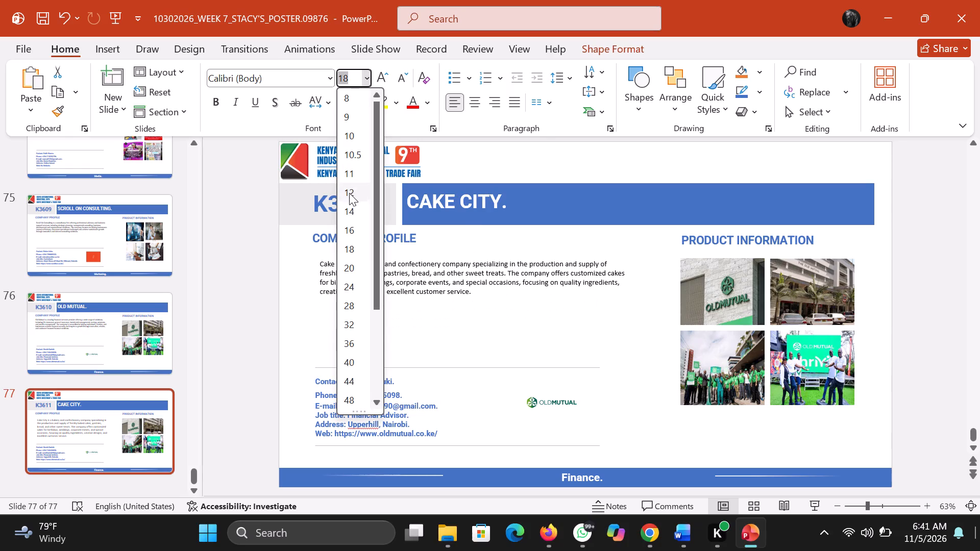
pyautogui.click(349, 193)
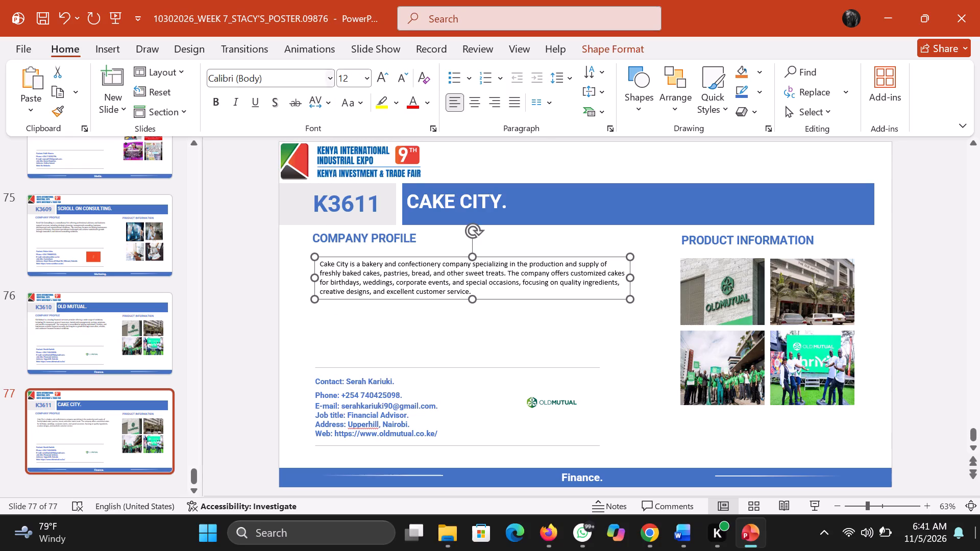
pyautogui.click(330, 82)
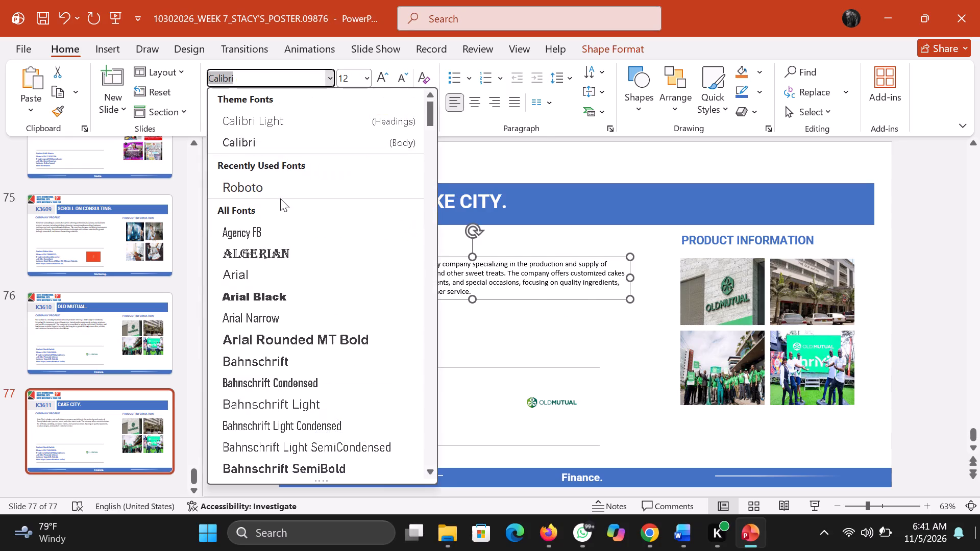
pyautogui.click(280, 188)
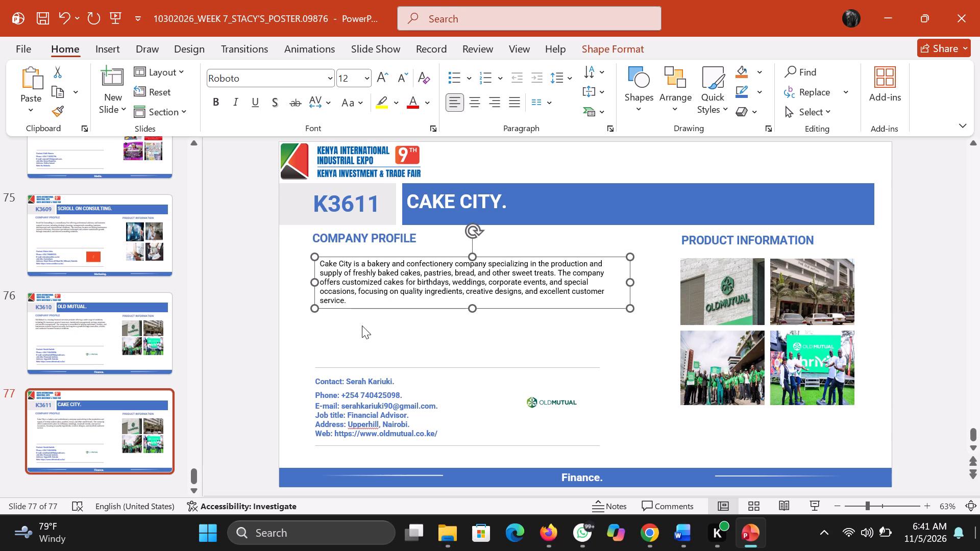
pyautogui.click(366, 332)
pyautogui.click(349, 272)
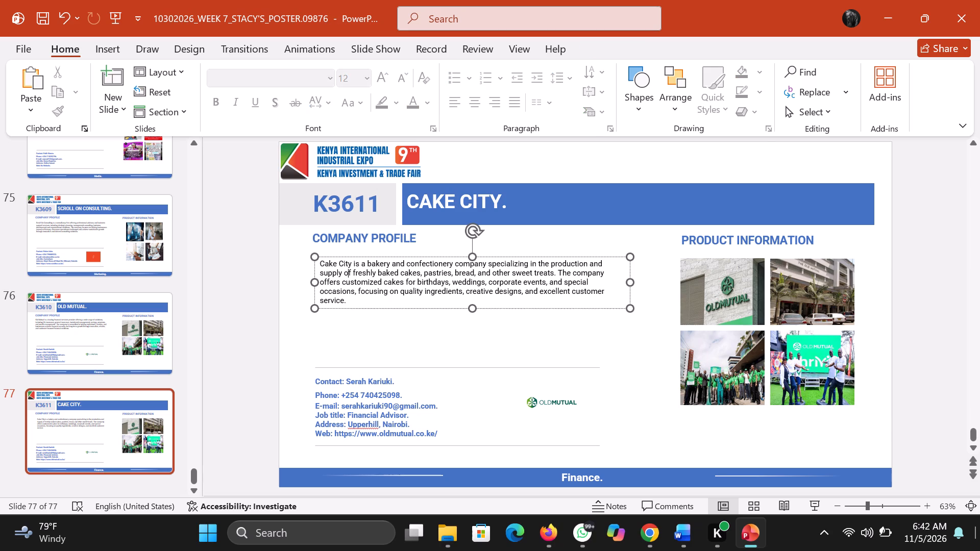
pyautogui.click(315, 281)
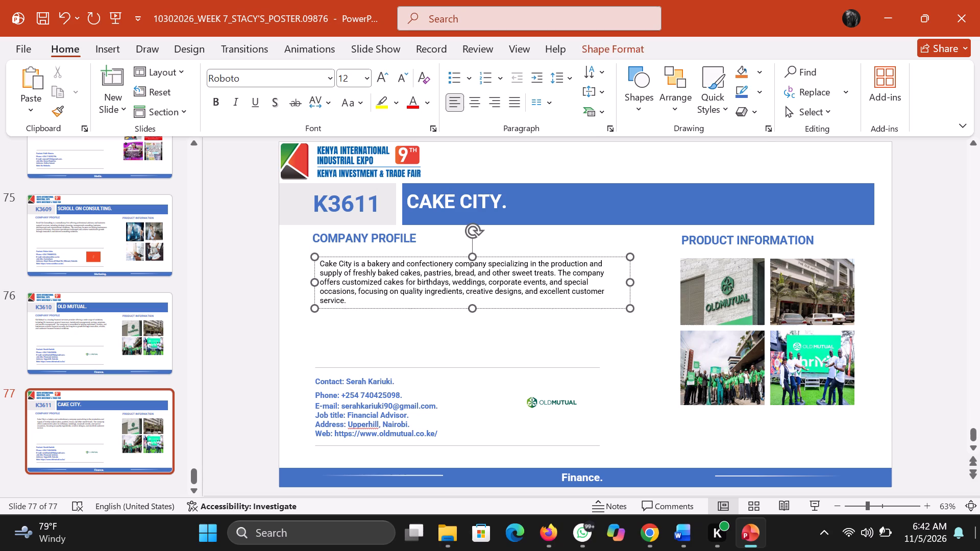
pyautogui.click(381, 331)
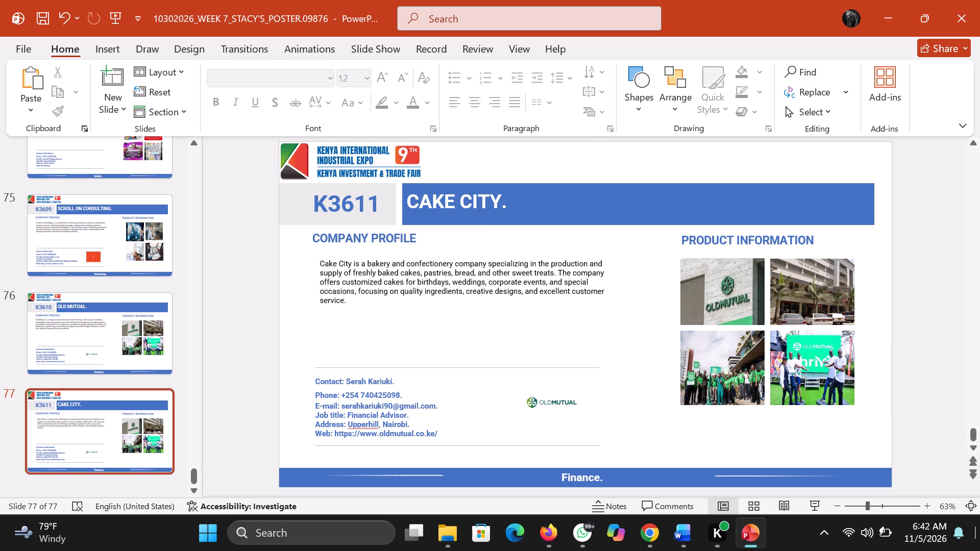
# Replace the Old Mutual contact person's name on slide 77's Contact line with the Cake City contact's name, ending with a full stop.
pyautogui.click(395, 383)
pyautogui.press('BackSpace')
pyautogui.press('BackSpace')
pyautogui.press('BackSpace')
pyautogui.press('BackSpace')
pyautogui.press('BackSpace')
pyautogui.press('BackSpace')
pyautogui.press('BackSpace')
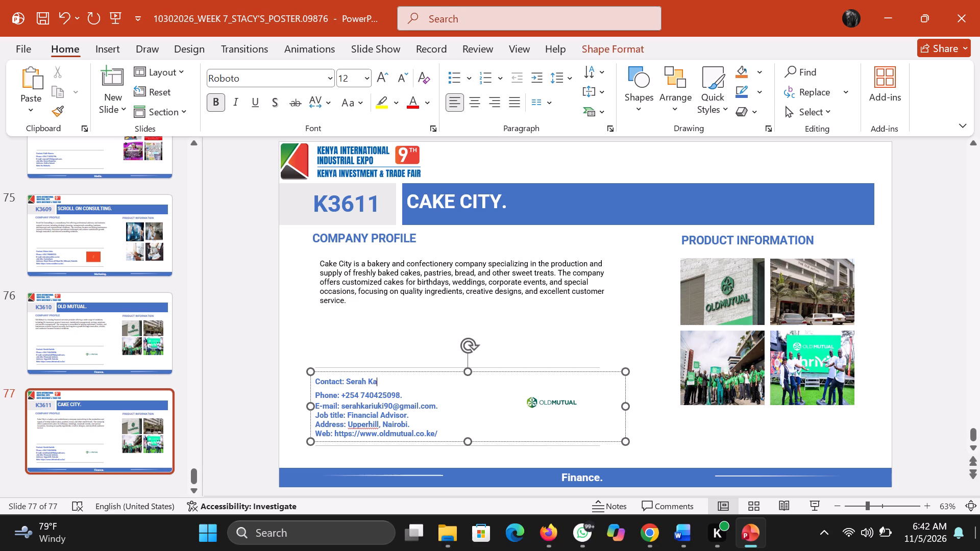
pyautogui.press('BackSpace')
pyautogui.press('BackSpace')
pyautogui.press('BackSpace')
pyautogui.press('BackSpace')
pyautogui.press('BackSpace')
pyautogui.press('BackSpace')
pyautogui.press('BackSpace')
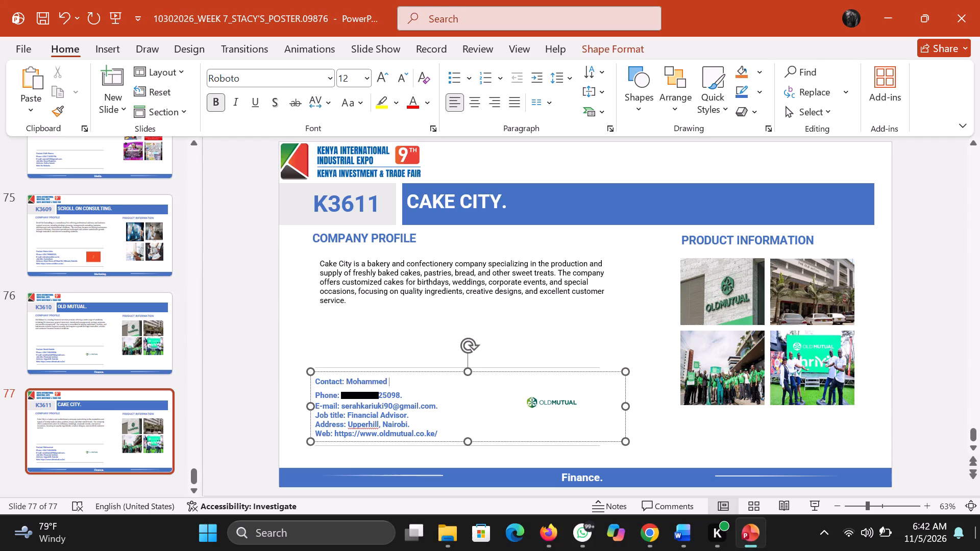
pyautogui.press('z')
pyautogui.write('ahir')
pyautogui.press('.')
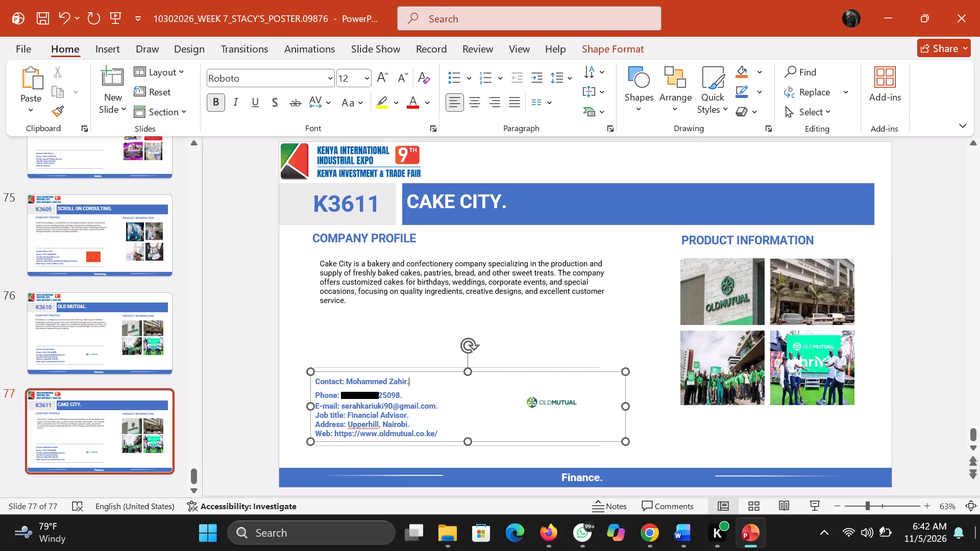
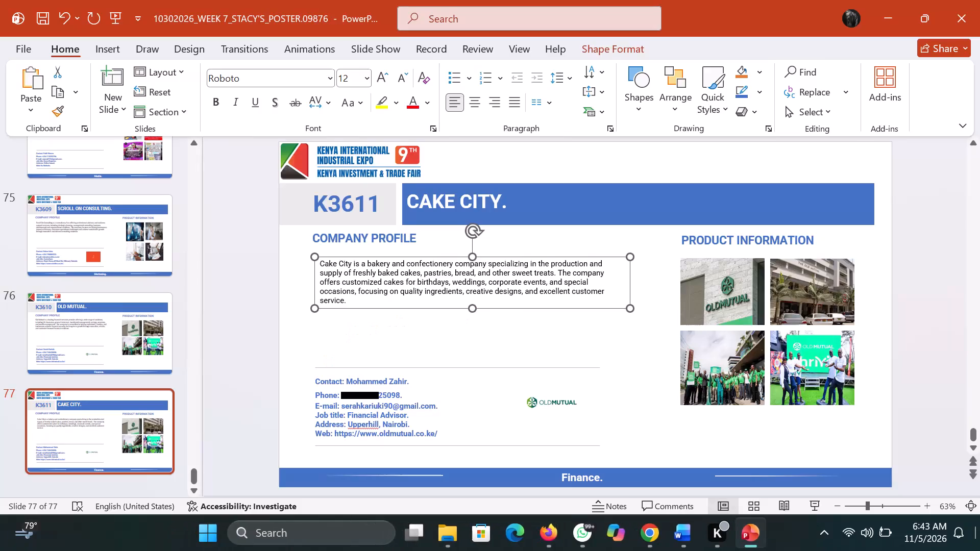
# Replace the Old Mutual phone number on slide 77's Phone line with the Cake City contact's number, ending with a full stop.
pyautogui.click(409, 398)
pyautogui.press('BackSpace')
pyautogui.press('BackSpace')
pyautogui.press('BackSpace')
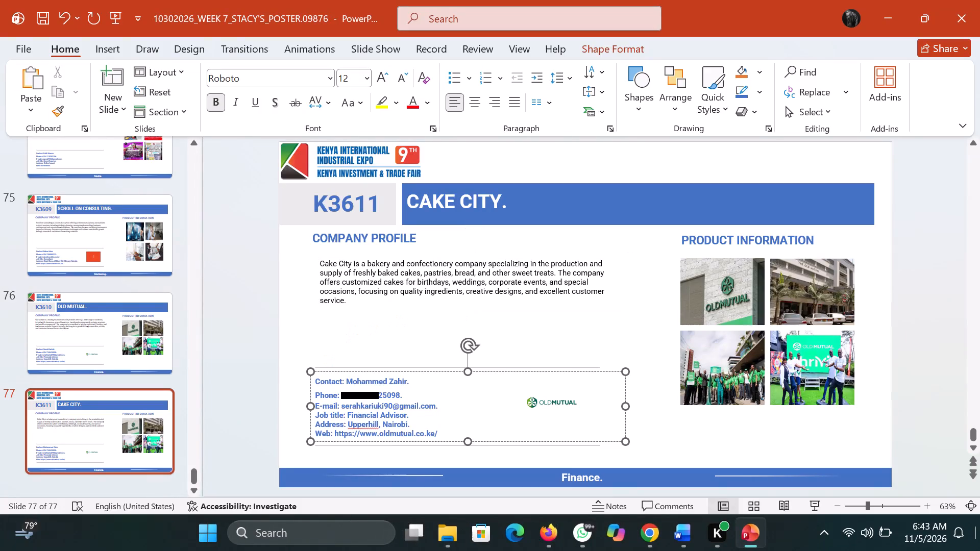
pyautogui.press('BackSpace')
pyautogui.press('BackSpace')
pyautogui.press('BackSpace')
pyautogui.press('BackSpace')
pyautogui.press('BackSpace')
pyautogui.press('BackSpace')
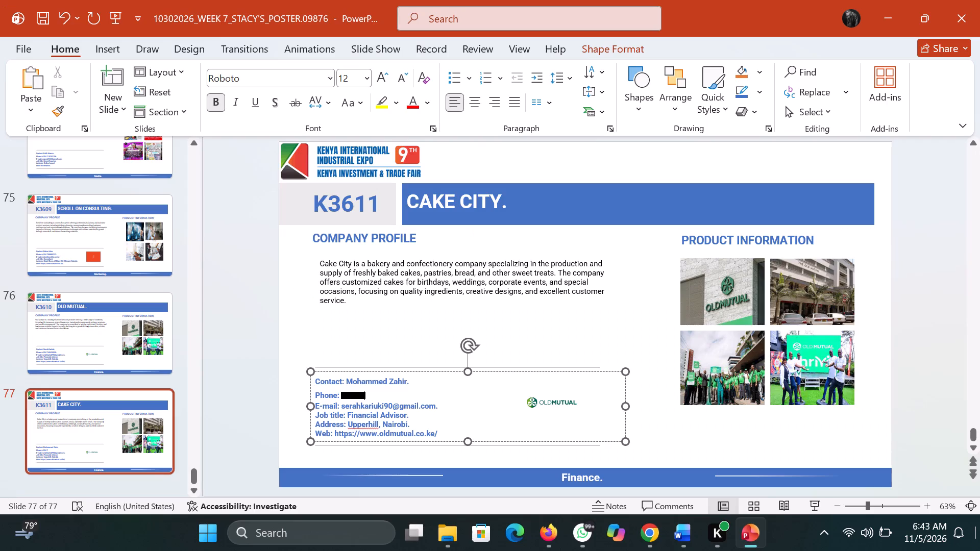
pyautogui.press('1')
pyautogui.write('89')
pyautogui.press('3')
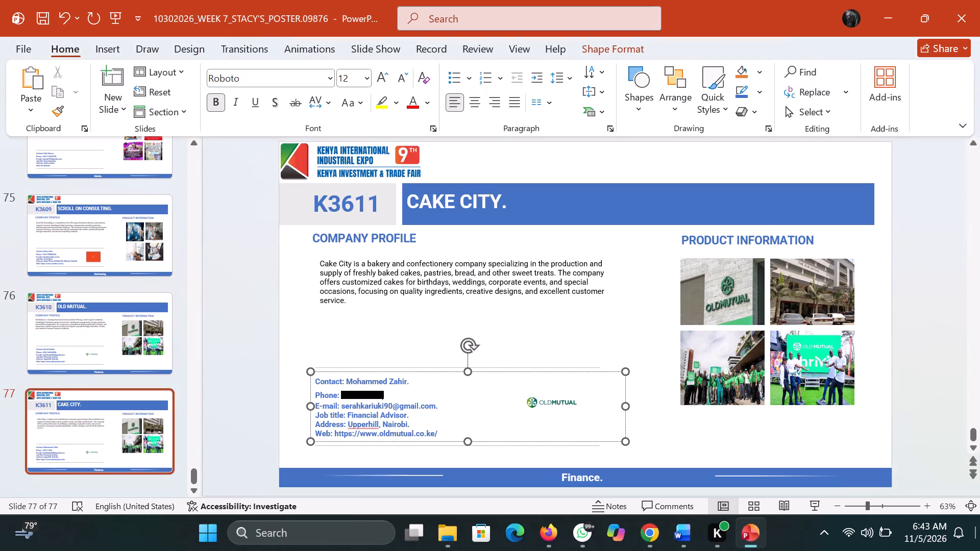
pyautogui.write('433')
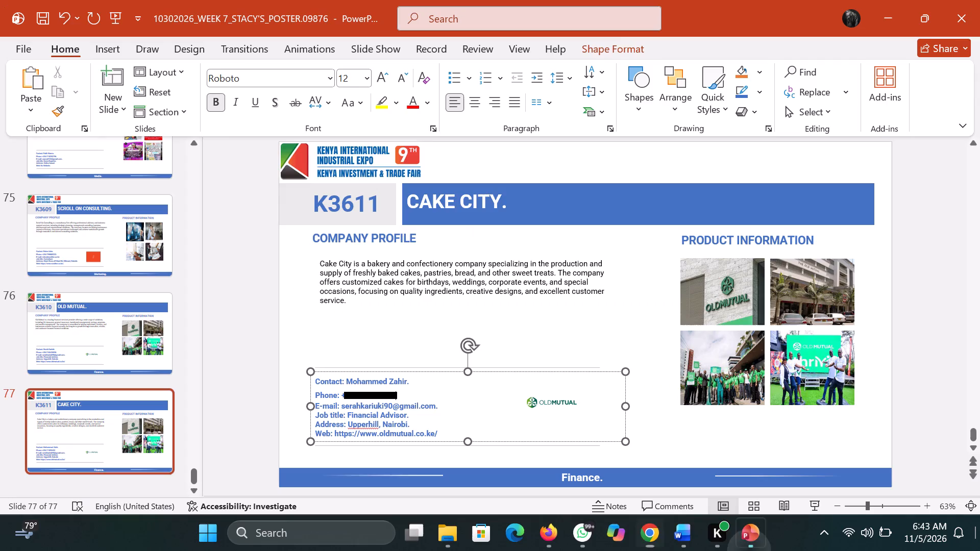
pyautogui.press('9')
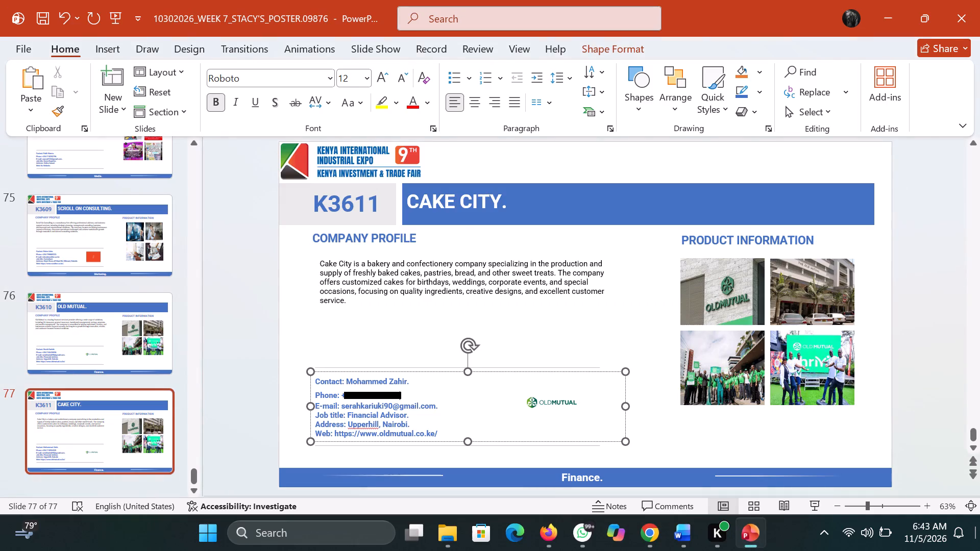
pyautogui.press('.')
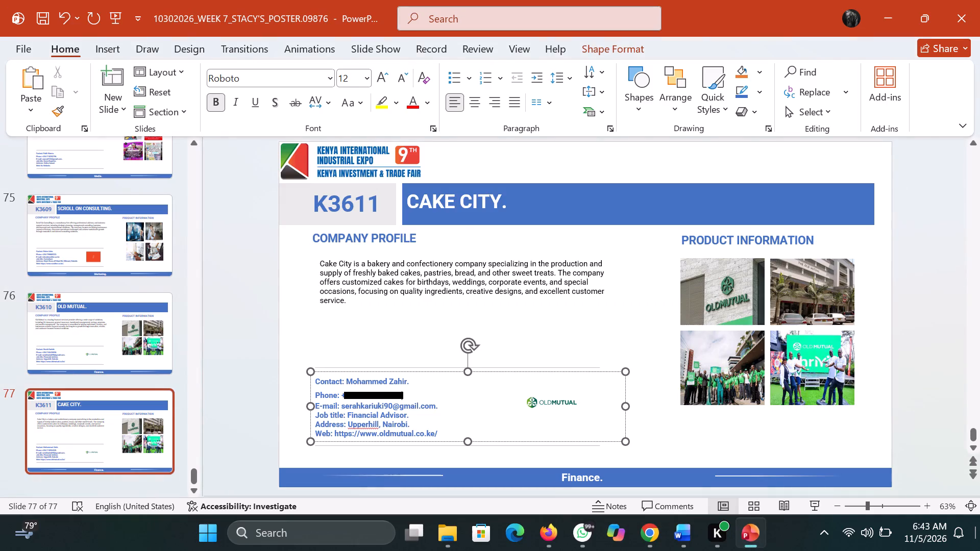
# Replace the address on slide 77's E-mail line with the Cake City contact's e-mail address, and change the job title to CEO.
pyautogui.click(436, 408)
pyautogui.press('BackSpace')
pyautogui.press('BackSpace')
pyautogui.press('BackSpace')
pyautogui.press('BackSpace')
pyautogui.press('BackSpace')
pyautogui.press('BackSpace')
pyautogui.press('BackSpace')
pyautogui.press('BackSpace')
pyautogui.press('BackSpace')
pyautogui.press('BackSpace')
pyautogui.press('BackSpace')
pyautogui.press('BackSpace')
pyautogui.press('BackSpace')
pyautogui.press('BackSpace')
pyautogui.press('BackSpace')
pyautogui.press('BackSpace')
pyautogui.press('BackSpace')
pyautogui.press('BackSpace')
pyautogui.press('BackSpace')
pyautogui.press('BackSpace')
pyautogui.press('BackSpace')
pyautogui.press('BackSpace')
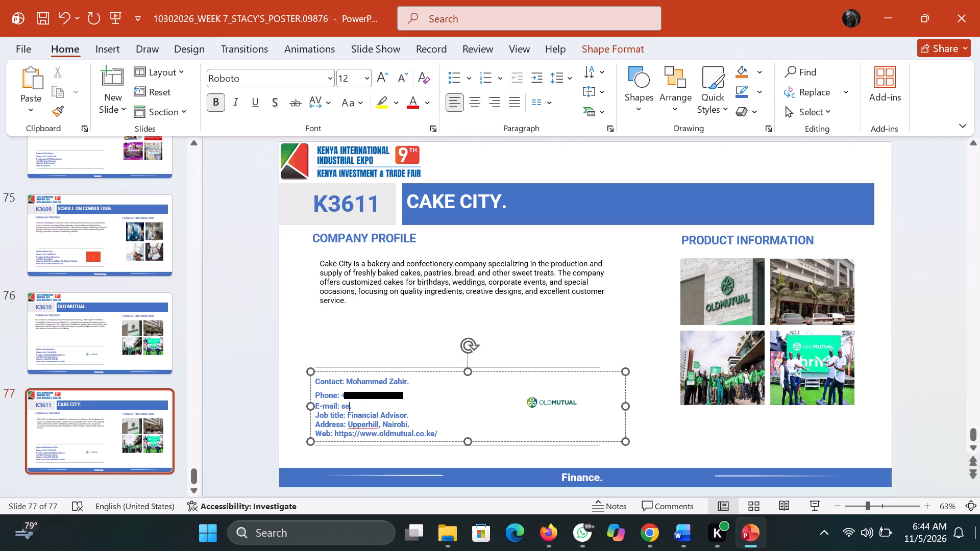
pyautogui.press('BackSpace')
pyautogui.press('BackSpace')
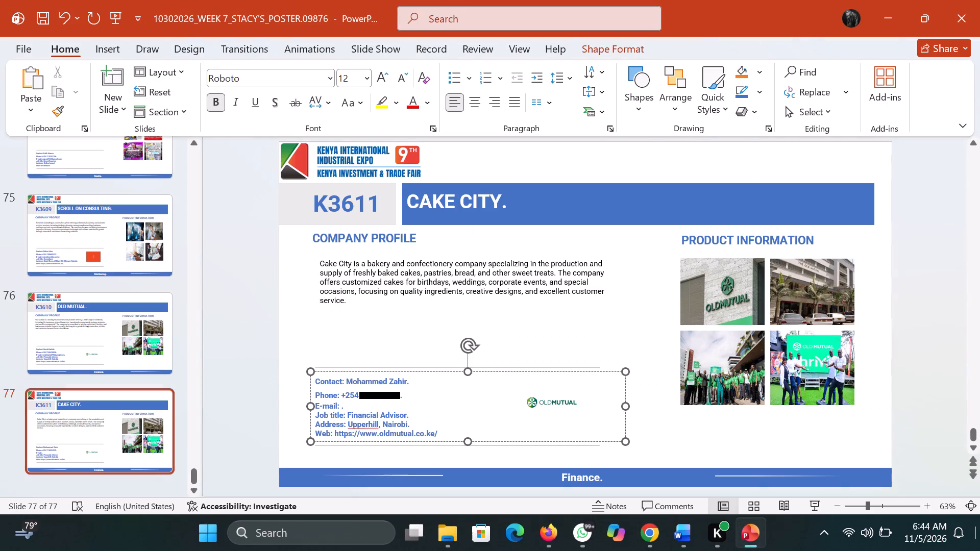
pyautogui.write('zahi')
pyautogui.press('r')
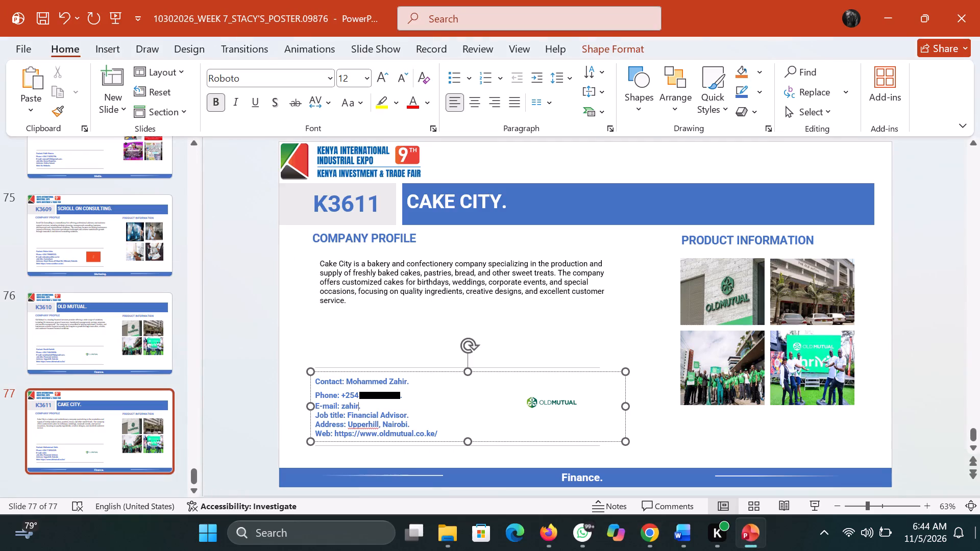
# Complete the Cake City contact's e-mail address on slide 77's E-mail line with the cakecity.co.ke domain, ending with a full stop.
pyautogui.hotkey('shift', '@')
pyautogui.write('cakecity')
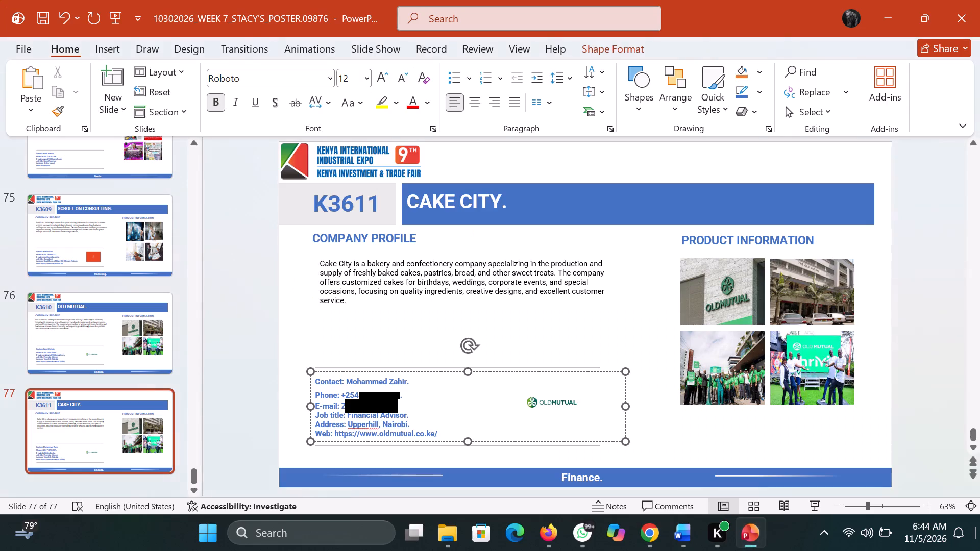
pyautogui.click(399, 406)
pyautogui.press('BackSpace')
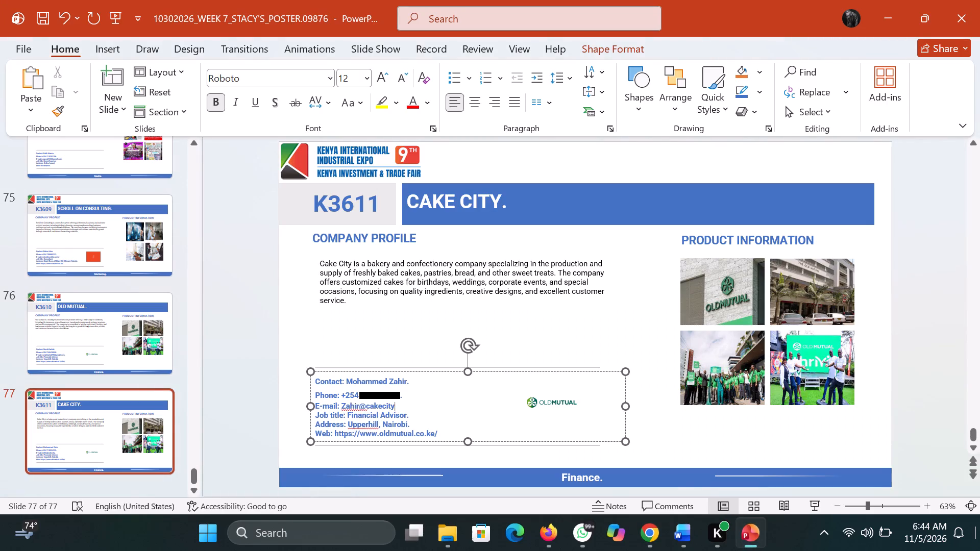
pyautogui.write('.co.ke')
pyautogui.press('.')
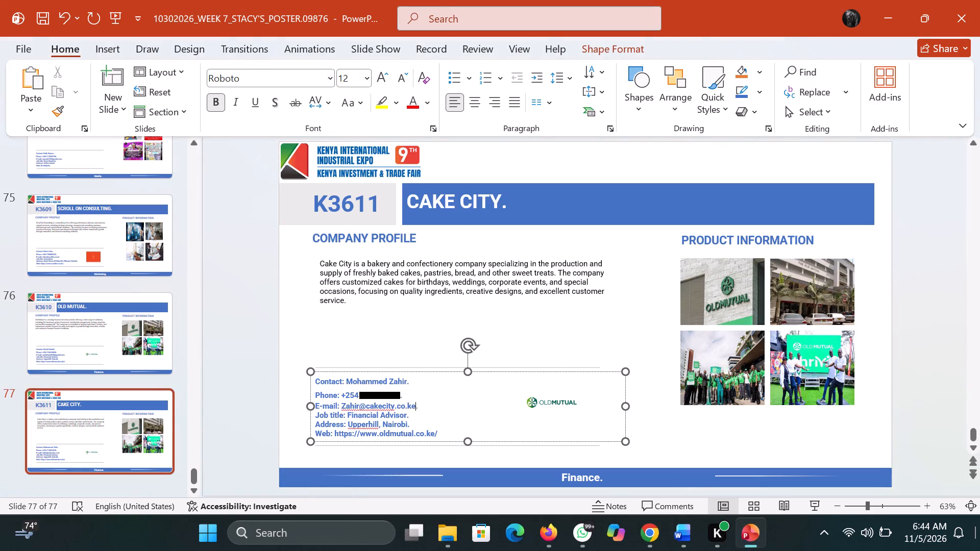
# Replace the job title Financial Advisor on slide 77's Job title line with CEO.
pyautogui.click(418, 418)
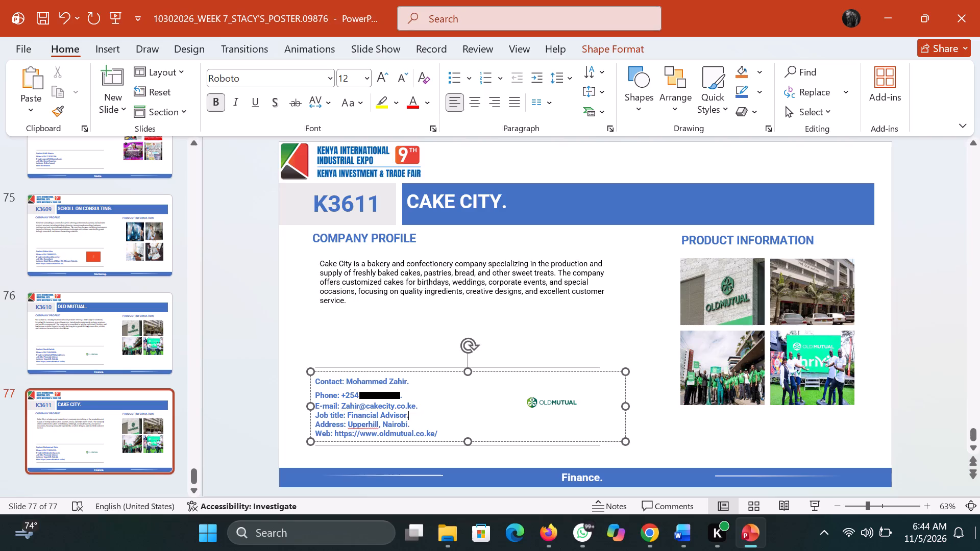
pyautogui.press('BackSpace')
pyautogui.press('BackSpace')
pyautogui.press('BackSpace')
pyautogui.press('BackSpace')
pyautogui.press('BackSpace')
pyautogui.press('BackSpace')
pyautogui.press('BackSpace')
pyautogui.press('BackSpace')
pyautogui.press('BackSpace')
pyautogui.press('BackSpace')
pyautogui.press('BackSpace')
pyautogui.press('BackSpace')
pyautogui.press('BackSpace')
pyautogui.press('BackSpace')
pyautogui.press('BackSpace')
pyautogui.press('BackSpace')
pyautogui.press('BackSpace')
pyautogui.press('BackSpace')
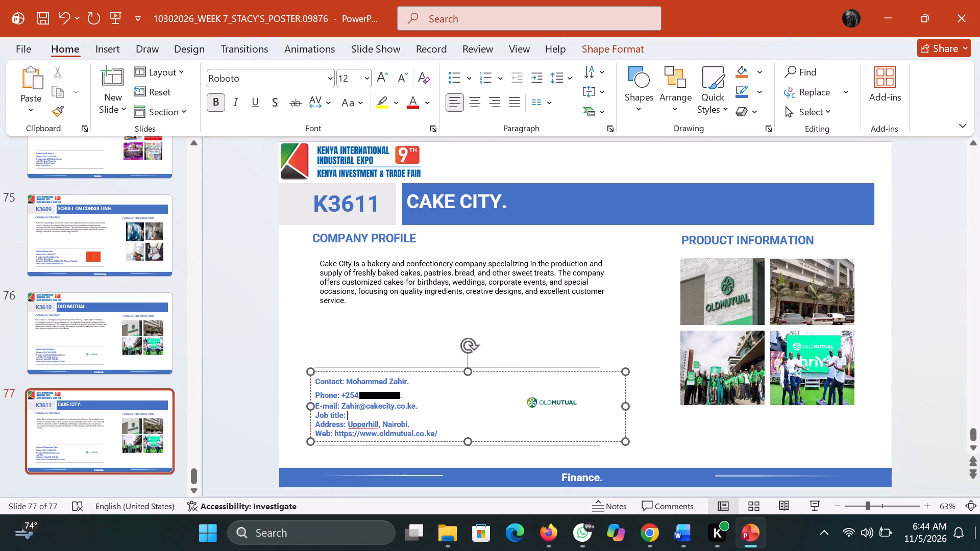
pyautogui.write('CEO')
# Clear the Old Mutual address from slide 77's Address line, keeping the Address label.
pyautogui.click(421, 427)
pyautogui.press('BackSpace')
pyautogui.press('BackSpace')
pyautogui.press('BackSpace')
pyautogui.press('BackSpace')
pyautogui.press('BackSpace')
pyautogui.press('BackSpace')
pyautogui.press('BackSpace')
pyautogui.press('BackSpace')
pyautogui.press('BackSpace')
pyautogui.press('BackSpace')
pyautogui.press('BackSpace')
pyautogui.press('BackSpace')
pyautogui.press('BackSpace')
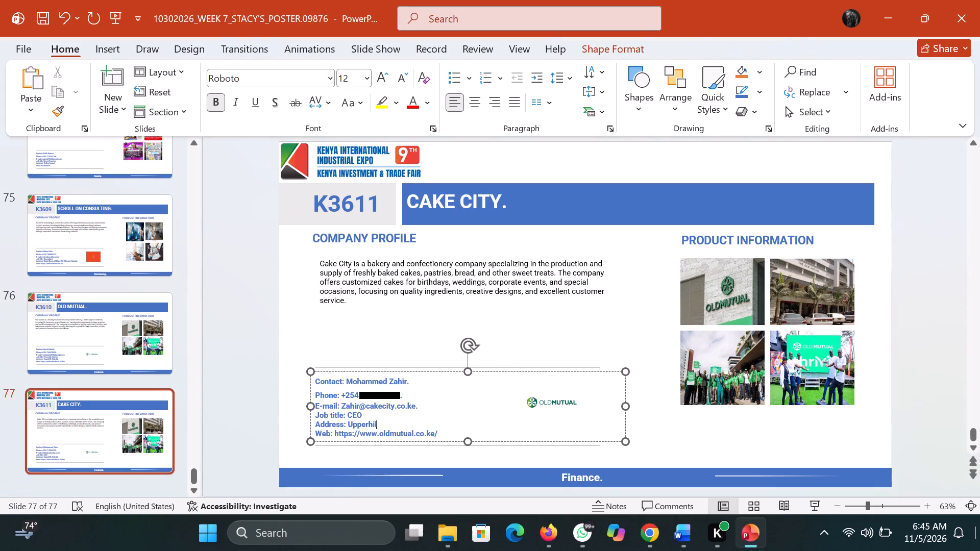
pyautogui.press('BackSpace')
pyautogui.press('BackSpace')
pyautogui.press('BackSpace')
pyautogui.press('BackSpace')
pyautogui.press('BackSpace')
pyautogui.press('BackSpace')
pyautogui.press('BackSpace')
pyautogui.press('BackSpace')
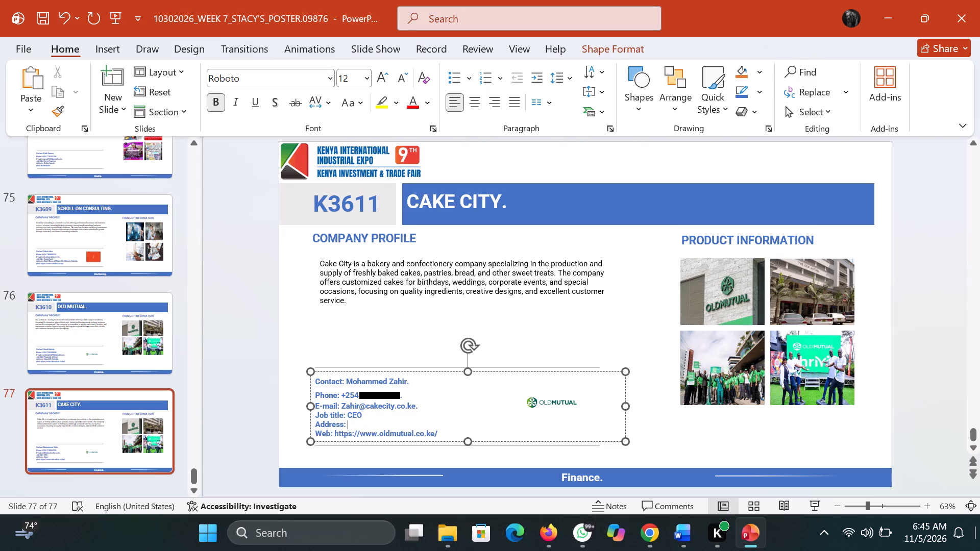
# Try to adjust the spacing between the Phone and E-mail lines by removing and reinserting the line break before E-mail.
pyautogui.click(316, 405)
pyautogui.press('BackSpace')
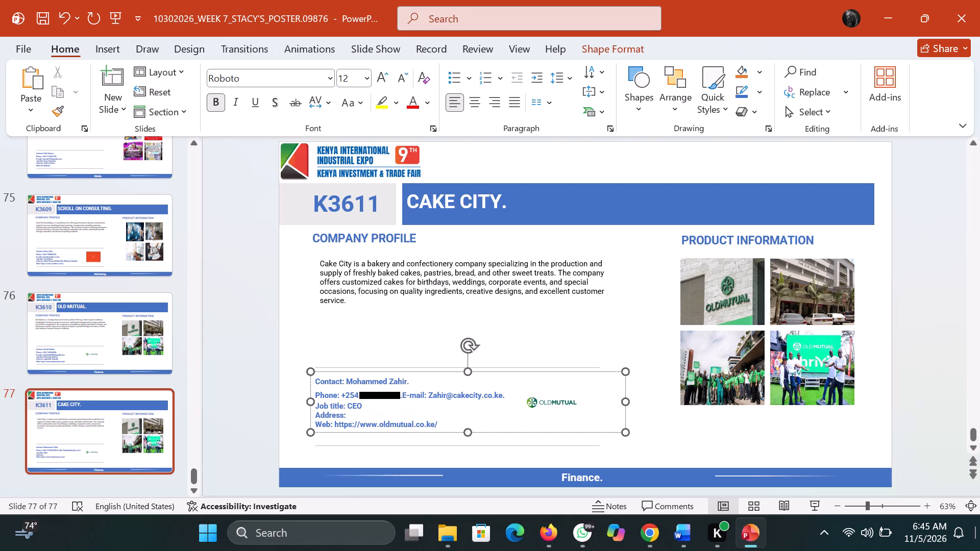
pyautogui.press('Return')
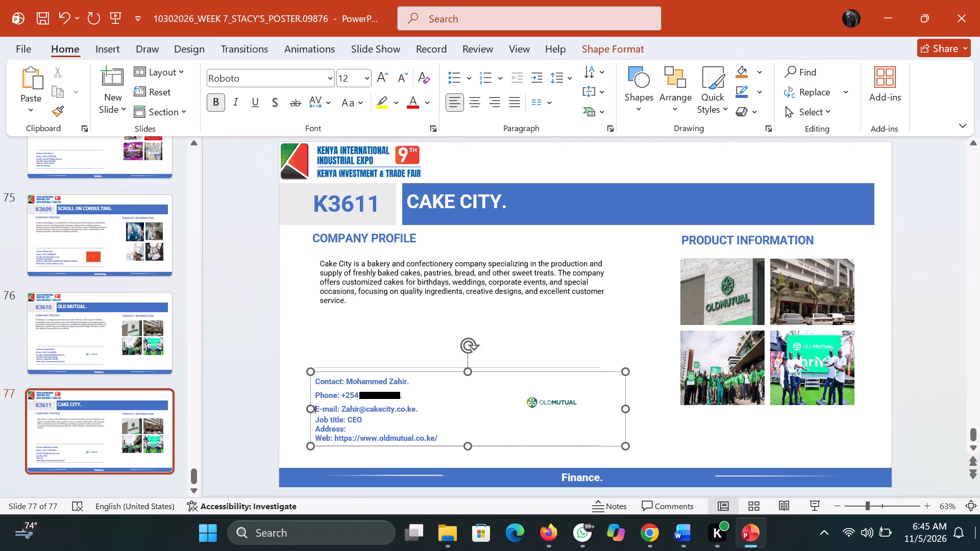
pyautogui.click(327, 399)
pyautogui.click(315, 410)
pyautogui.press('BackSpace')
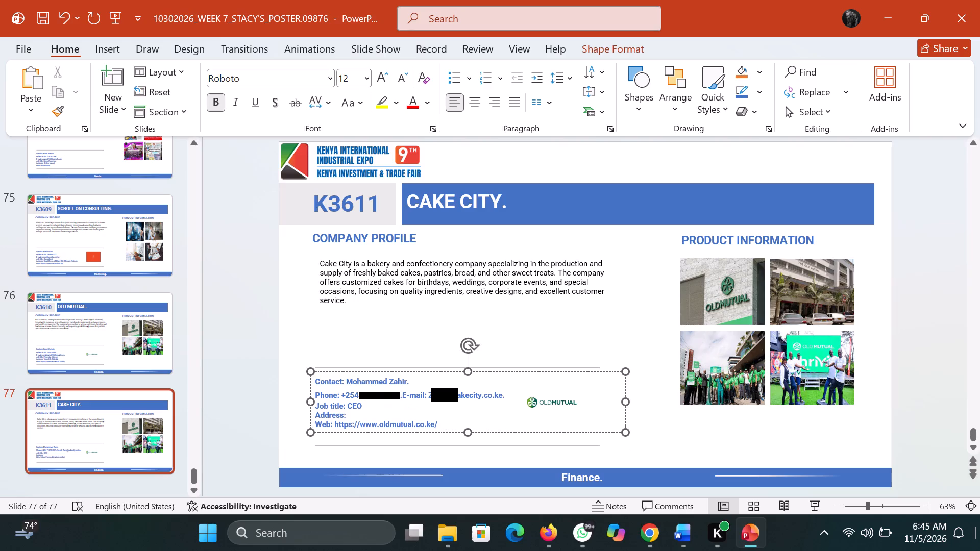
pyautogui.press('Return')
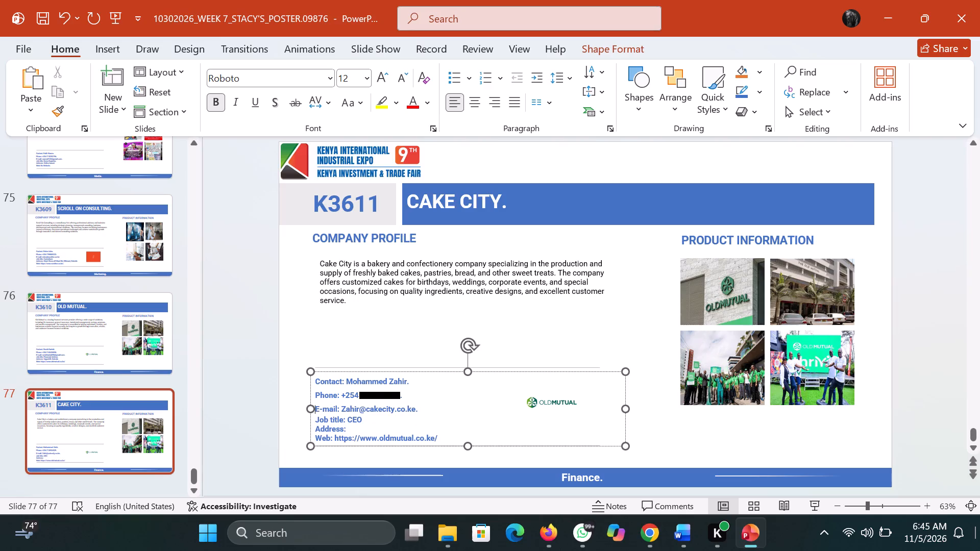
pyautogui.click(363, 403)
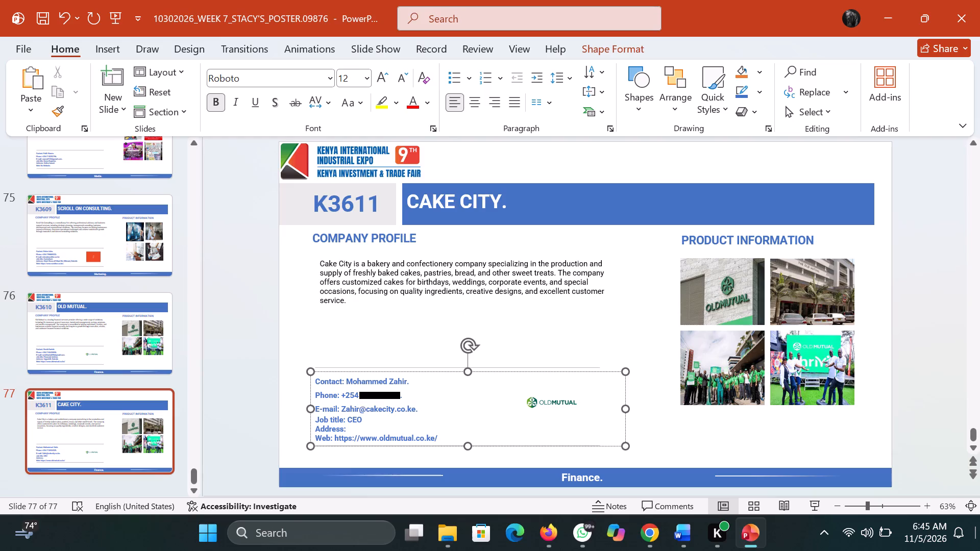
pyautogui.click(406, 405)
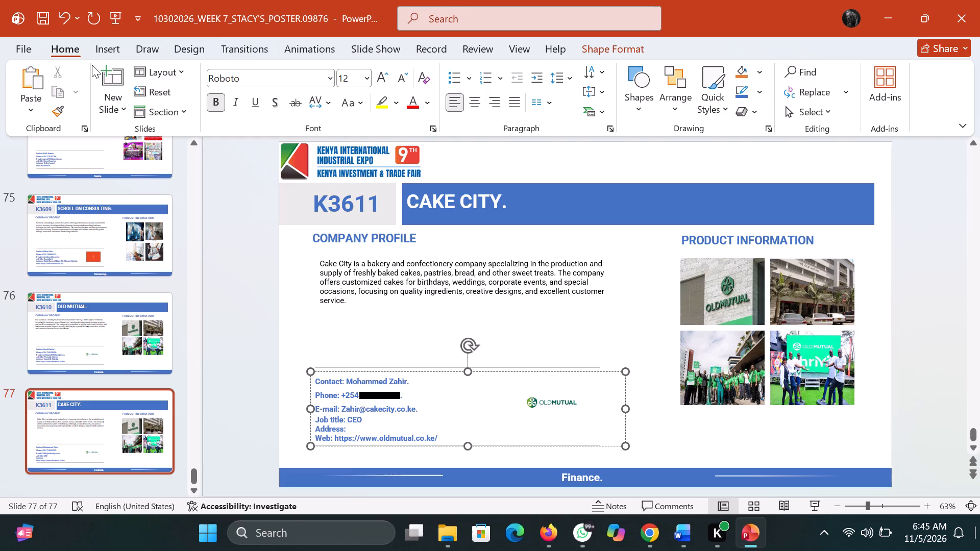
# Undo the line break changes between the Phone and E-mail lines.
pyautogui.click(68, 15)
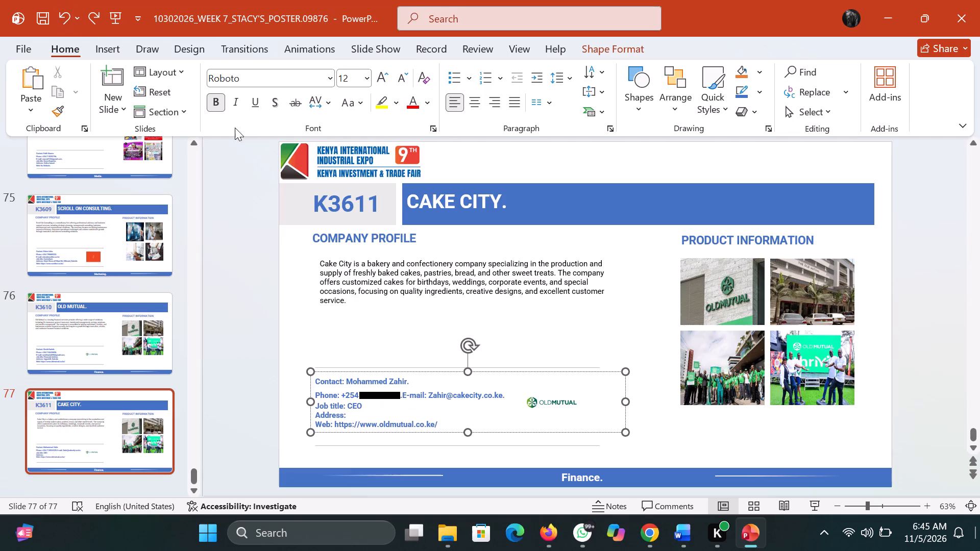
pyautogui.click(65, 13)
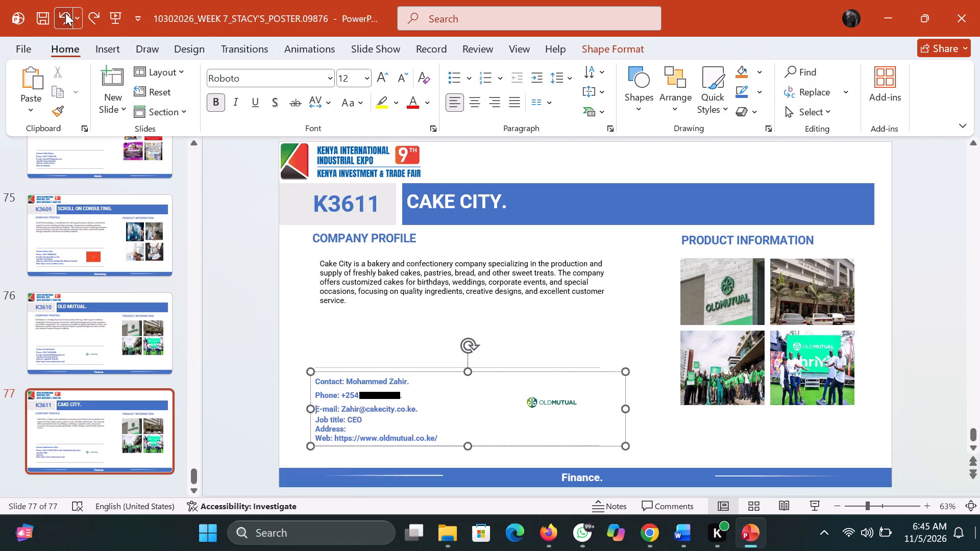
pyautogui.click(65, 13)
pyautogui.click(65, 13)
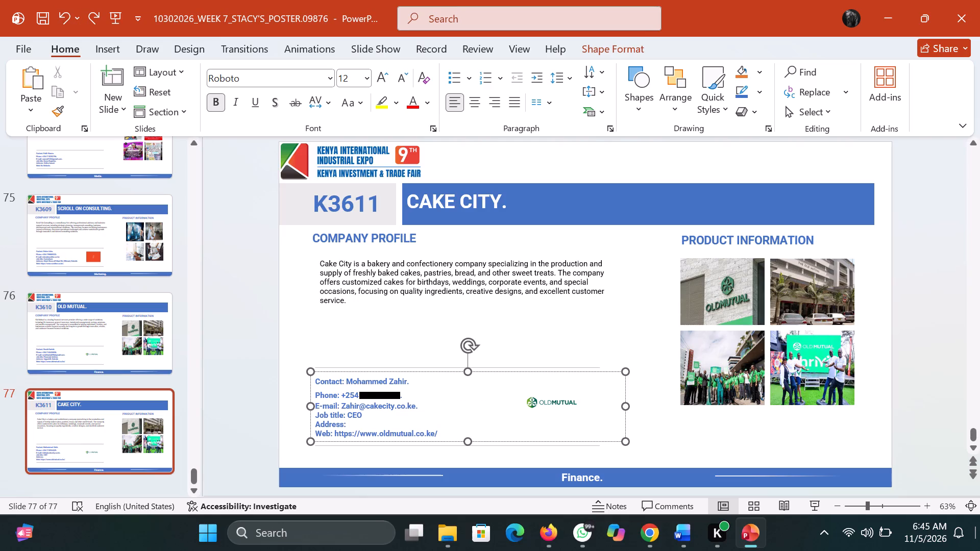
# Fill in slide 77's Address line with Cake City's address from the expo buyers spreadsheet, ending with a full stop.
pyautogui.click(456, 398)
pyautogui.click(357, 423)
pyautogui.press('w')
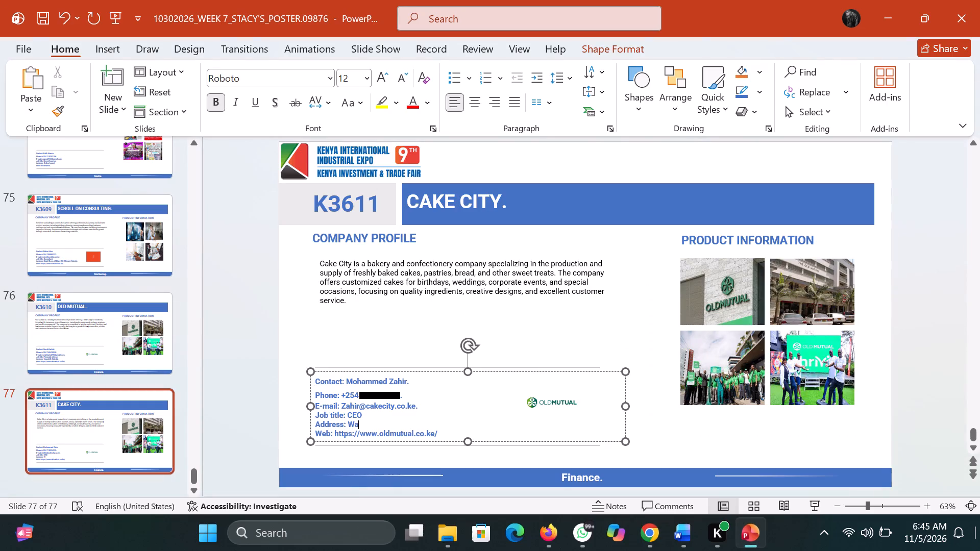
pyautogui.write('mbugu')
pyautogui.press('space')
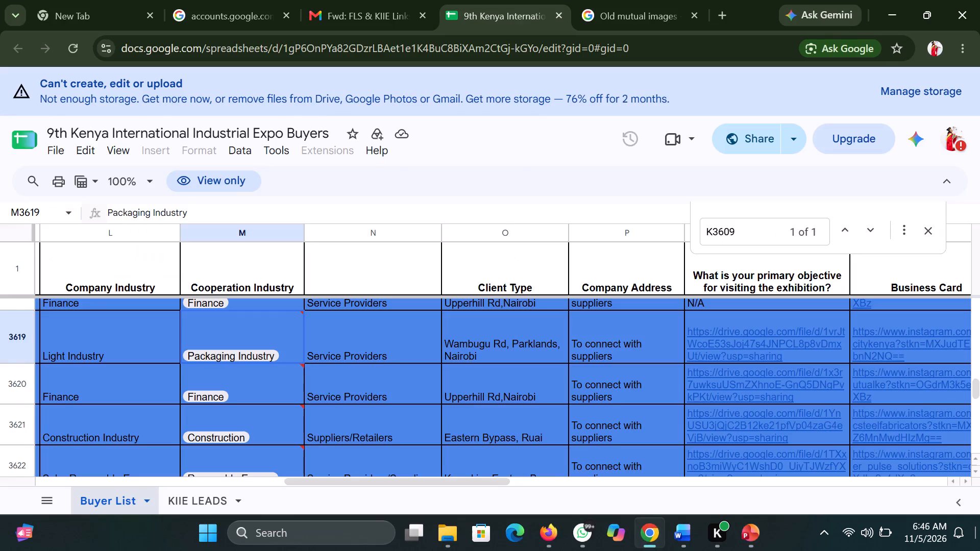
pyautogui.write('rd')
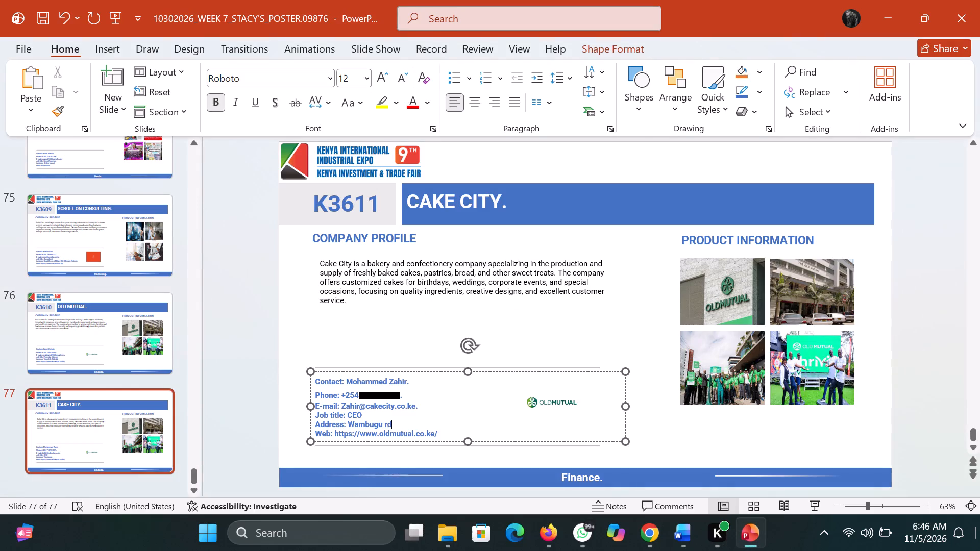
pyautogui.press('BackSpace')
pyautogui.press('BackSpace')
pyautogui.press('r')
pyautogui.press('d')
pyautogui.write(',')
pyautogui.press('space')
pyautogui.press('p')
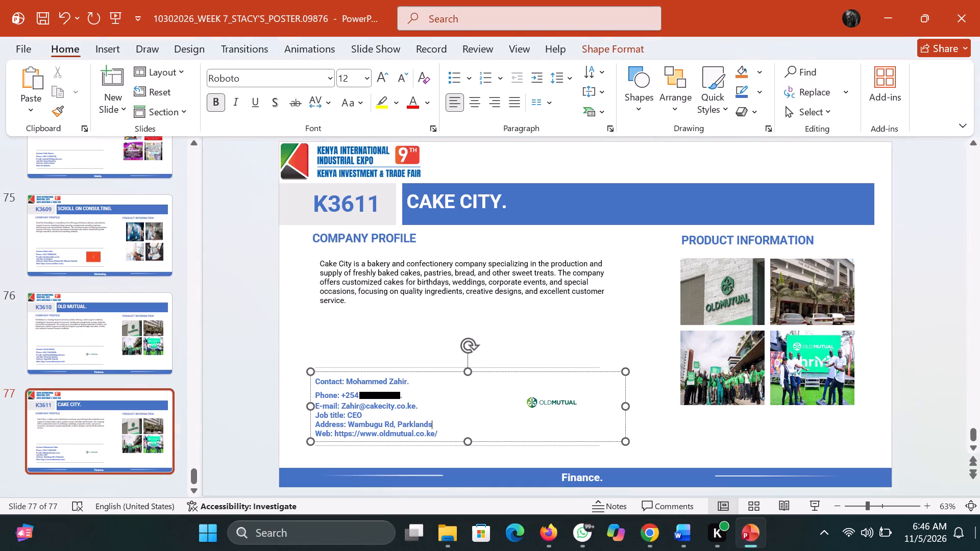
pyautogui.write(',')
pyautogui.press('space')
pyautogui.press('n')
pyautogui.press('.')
# Delete the Old Mutual website address from slide 77's Web line, keeping the "Web:" label.
pyautogui.click(443, 434)
pyautogui.press('BackSpace')
pyautogui.press('BackSpace')
pyautogui.press('BackSpace')
pyautogui.press('BackSpace')
pyautogui.press('BackSpace')
pyautogui.press('BackSpace')
pyautogui.press('BackSpace')
pyautogui.press('BackSpace')
pyautogui.press('BackSpace')
pyautogui.press('BackSpace')
pyautogui.press('BackSpace')
pyautogui.press('BackSpace')
pyautogui.press('BackSpace')
pyautogui.press('BackSpace')
pyautogui.press('BackSpace')
pyautogui.press('BackSpace')
pyautogui.press('BackSpace')
pyautogui.press('BackSpace')
pyautogui.press('BackSpace')
pyautogui.press('BackSpace')
pyautogui.press('BackSpace')
pyautogui.press('BackSpace')
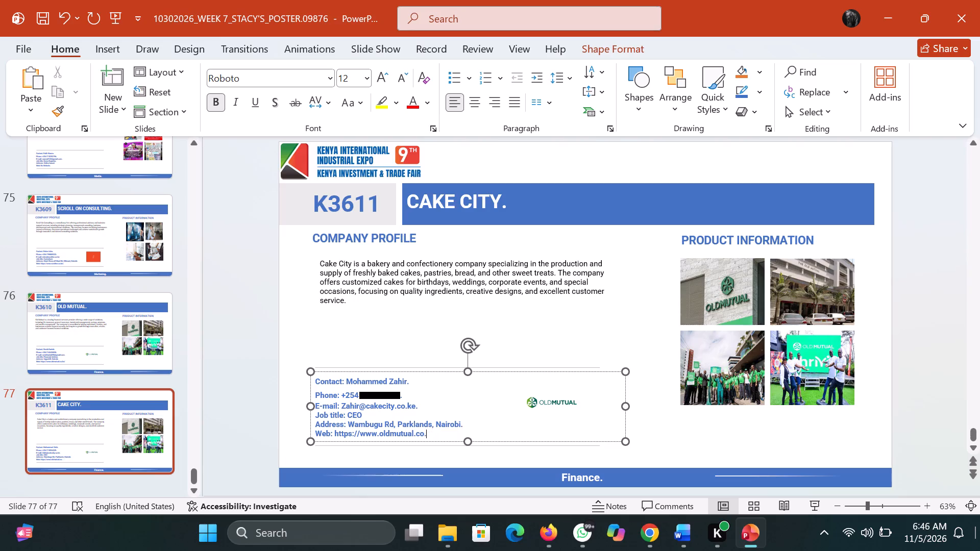
pyautogui.press('BackSpace')
pyautogui.press('BackSpace')
pyautogui.press('BackSpace')
pyautogui.press('BackSpace')
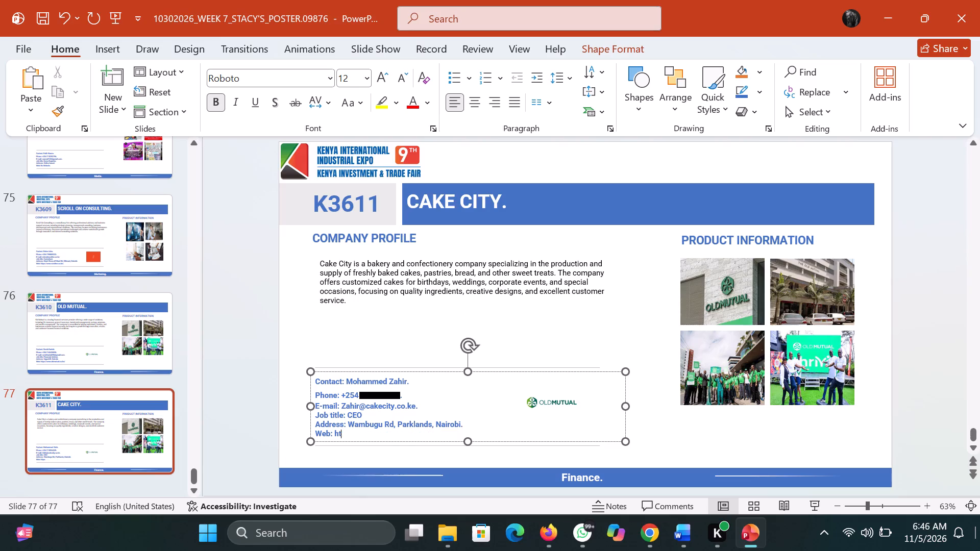
pyautogui.press('BackSpace')
pyautogui.press('BackSpace')
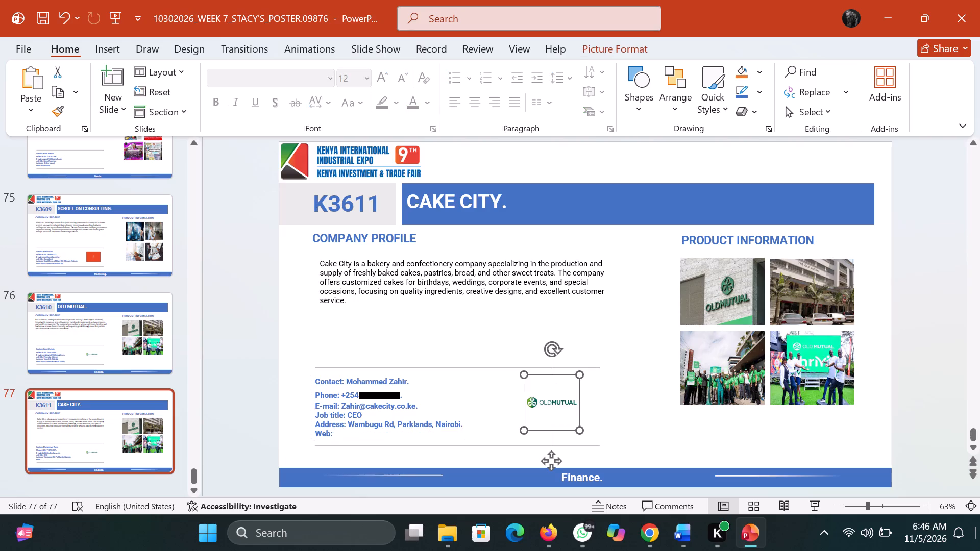
# Delete the Old Mutual logo beside the contact details on slide 77.
pyautogui.press('BackSpace')
pyautogui.click(423, 341)
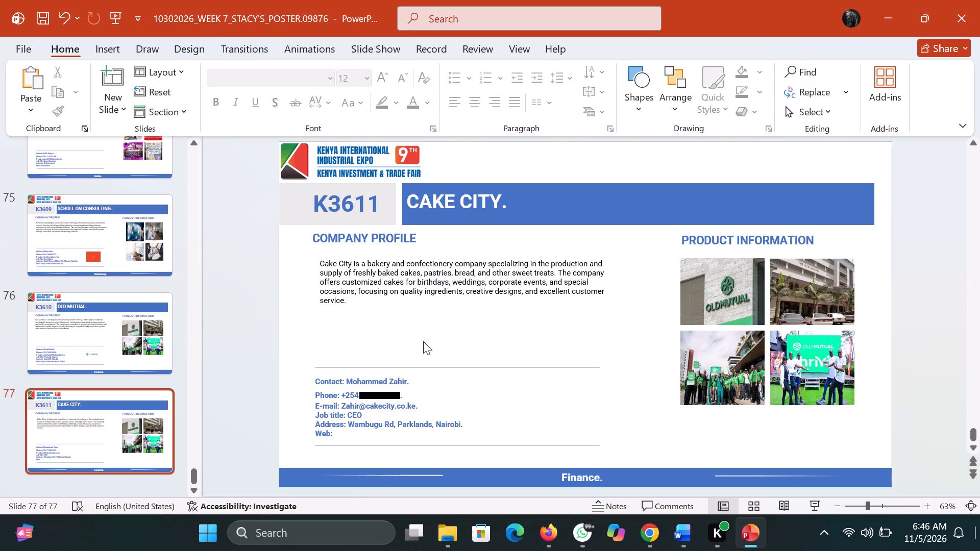
# Delete the four Old Mutual pictures under the PRODUCT INFORMATION heading on slide 77.
pyautogui.click(572, 428)
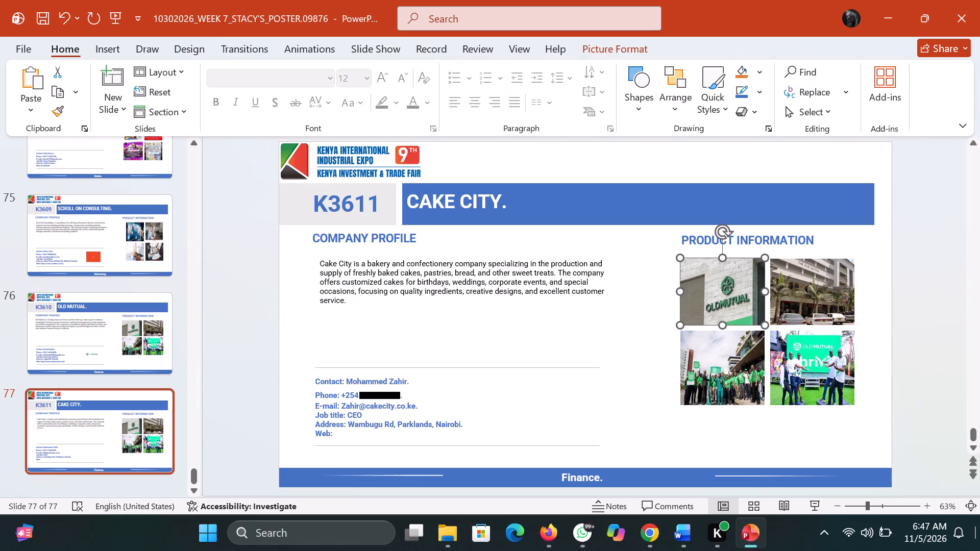
pyautogui.press('BackSpace')
pyautogui.press('BackSpace')
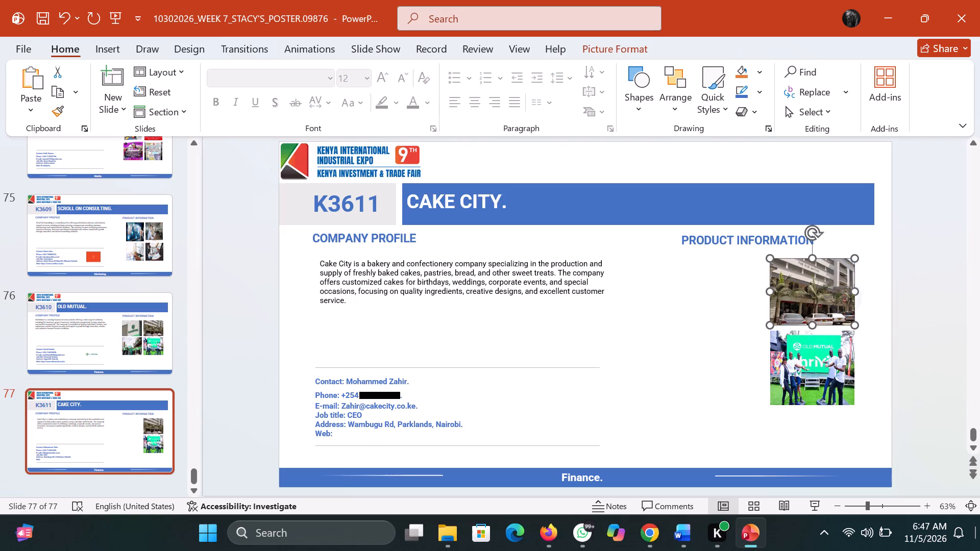
pyautogui.press('BackSpace')
pyautogui.press('BackSpace')
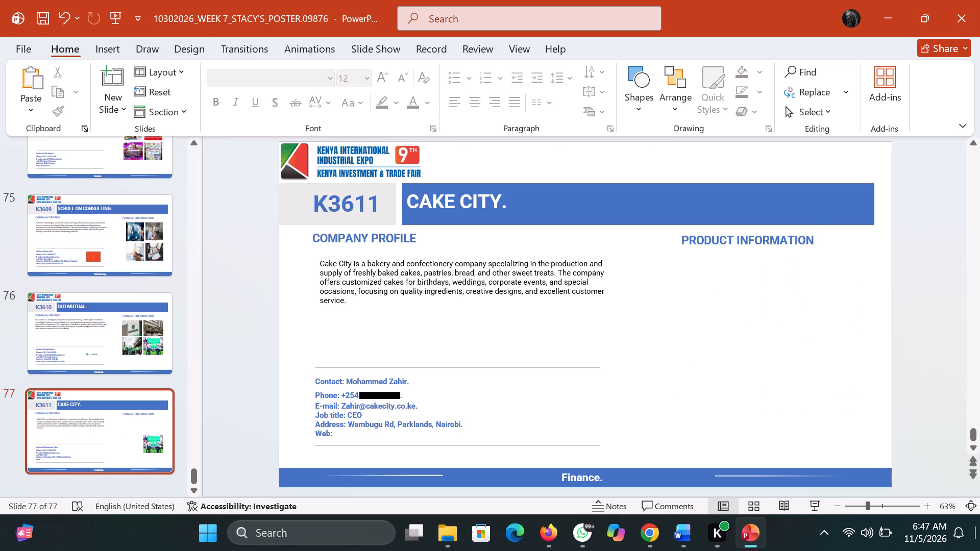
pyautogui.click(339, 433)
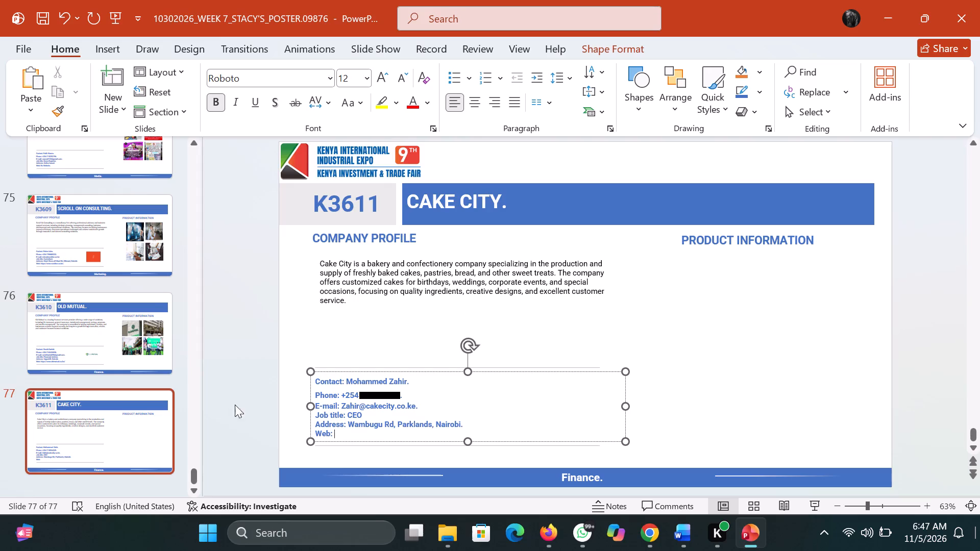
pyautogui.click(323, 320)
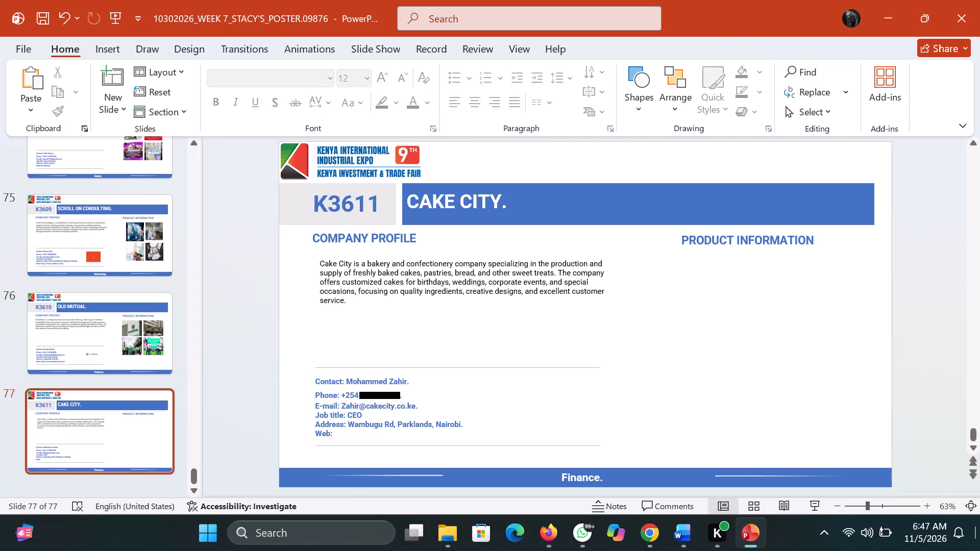
# Widen the company profile text box slightly on its left side so its text lines up with the contact details.
pyautogui.click(330, 276)
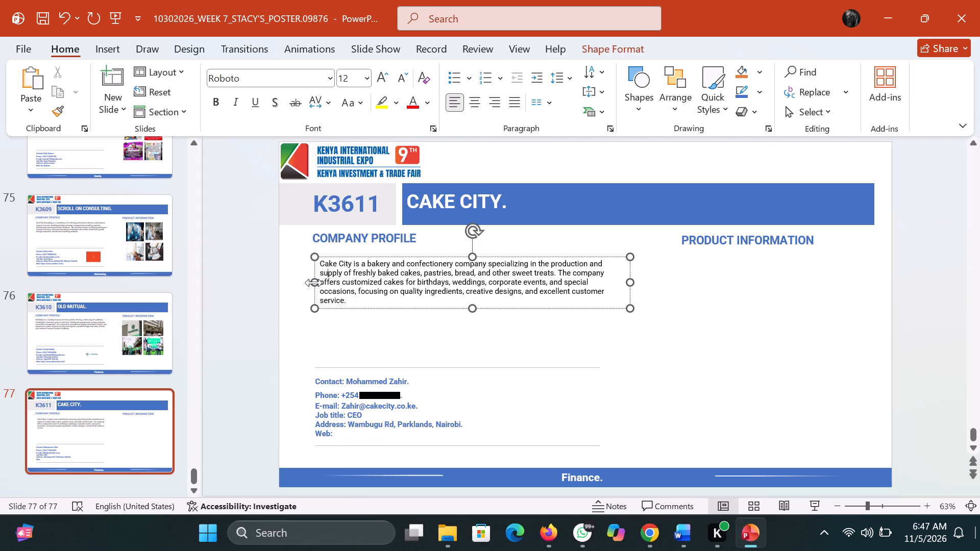
pyautogui.click(314, 283)
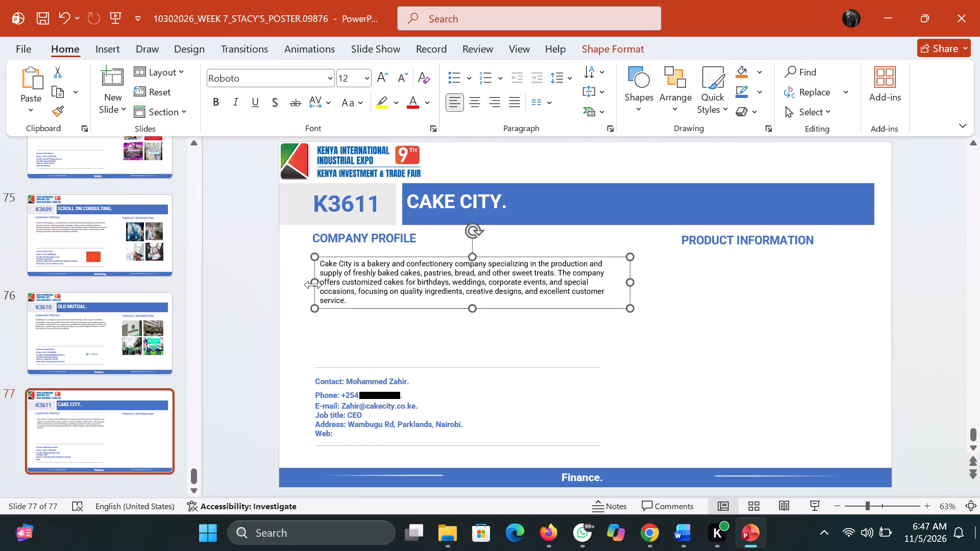
pyautogui.click(313, 285)
pyautogui.click(392, 342)
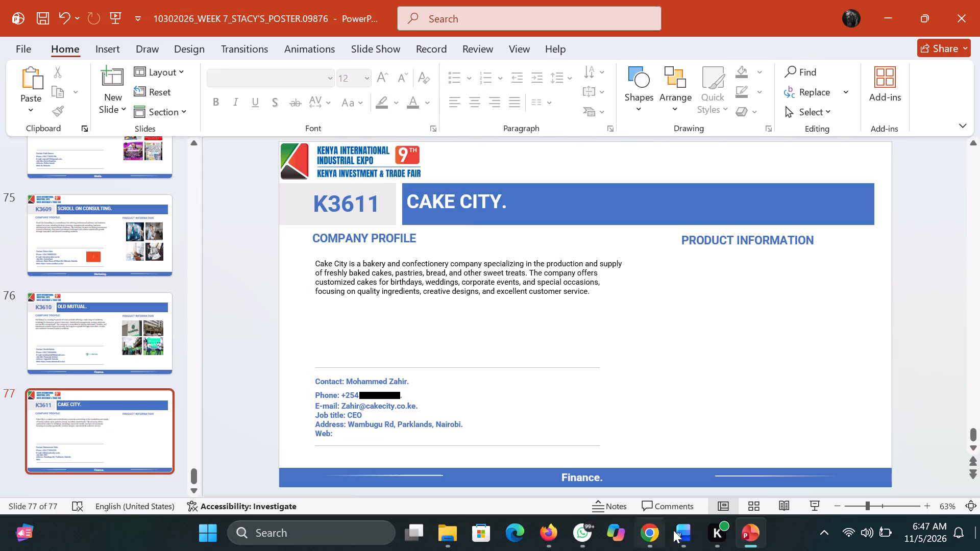
# Switch to Chrome and replace the Old Mutual image search with a Google Images search for "Cake city images".
pyautogui.click(638, 531)
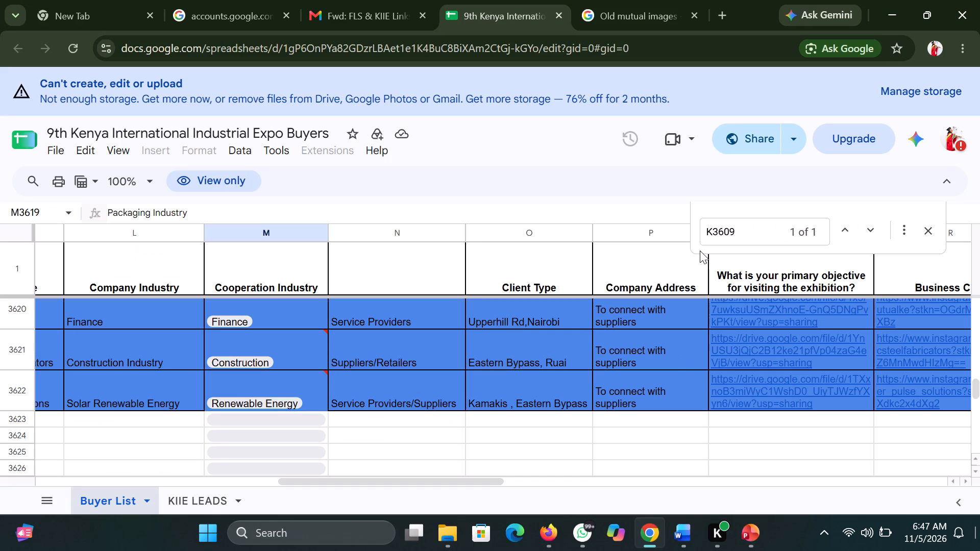
pyautogui.click(645, 15)
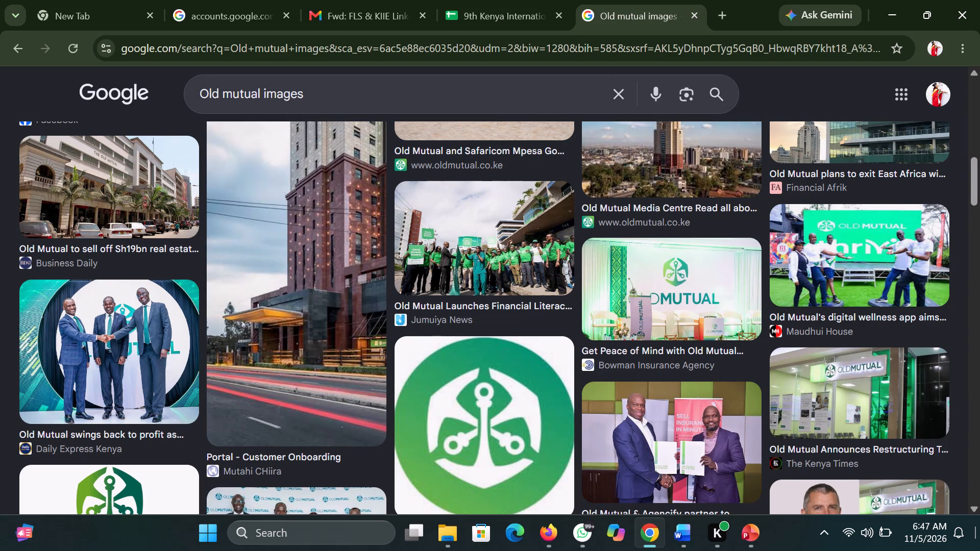
pyautogui.click(480, 97)
pyautogui.press('BackSpace')
pyautogui.press('BackSpace')
pyautogui.press('BackSpace')
pyautogui.press('BackSpace')
pyautogui.press('BackSpace')
pyautogui.press('BackSpace')
pyautogui.press('BackSpace')
pyautogui.press('BackSpace')
pyautogui.press('BackSpace')
pyautogui.press('BackSpace')
pyautogui.press('BackSpace')
pyautogui.press('BackSpace')
pyautogui.press('BackSpace')
pyautogui.press('BackSpace')
pyautogui.press('BackSpace')
pyautogui.press('BackSpace')
pyautogui.press('BackSpace')
pyautogui.press('BackSpace')
pyautogui.press('BackSpace')
pyautogui.press('BackSpace')
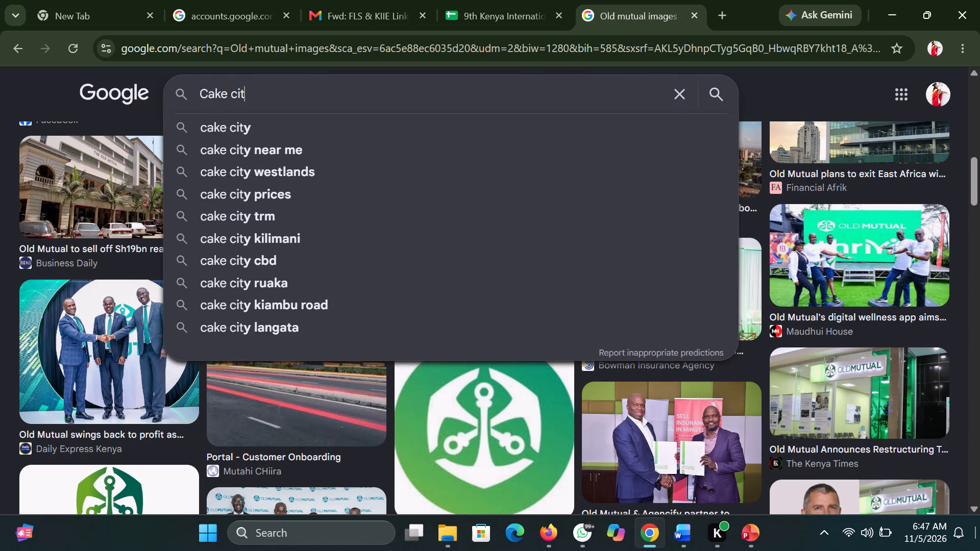
pyautogui.write('images')
pyautogui.press('space')
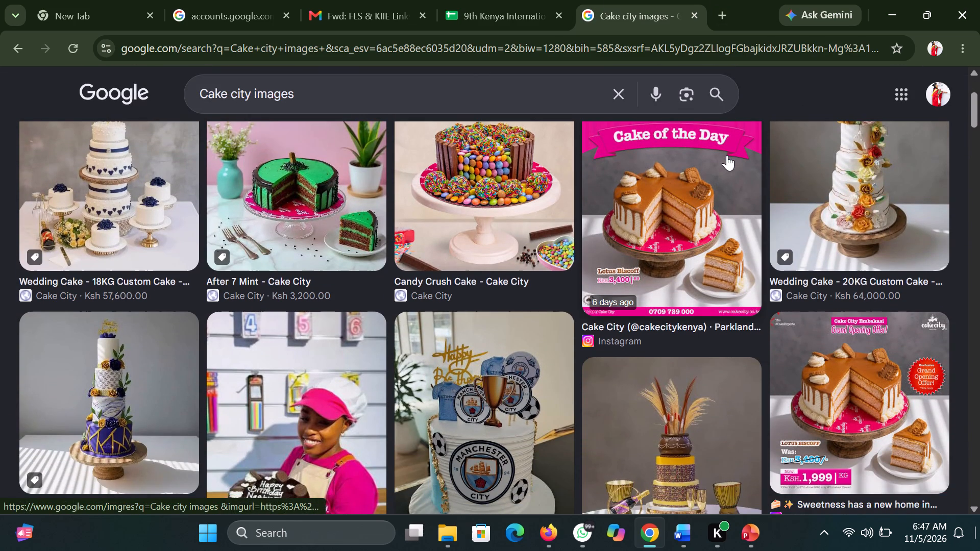
# Copy Cake City's pink "Cake of the Day" Lotus Biscoff picture from the image results and paste it onto slide 77 in PowerPoint.
pyautogui.rightClick(727, 155)
pyautogui.click(806, 392)
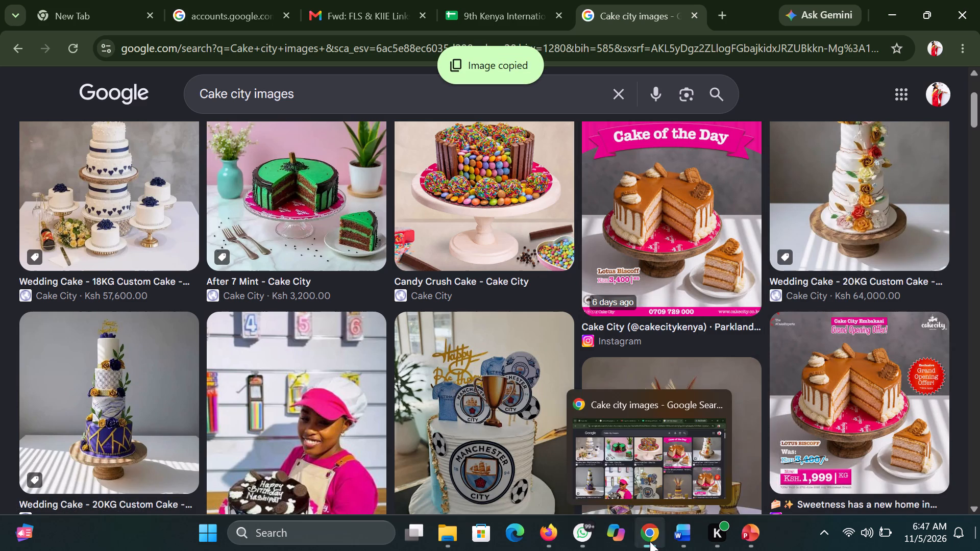
pyautogui.click(750, 536)
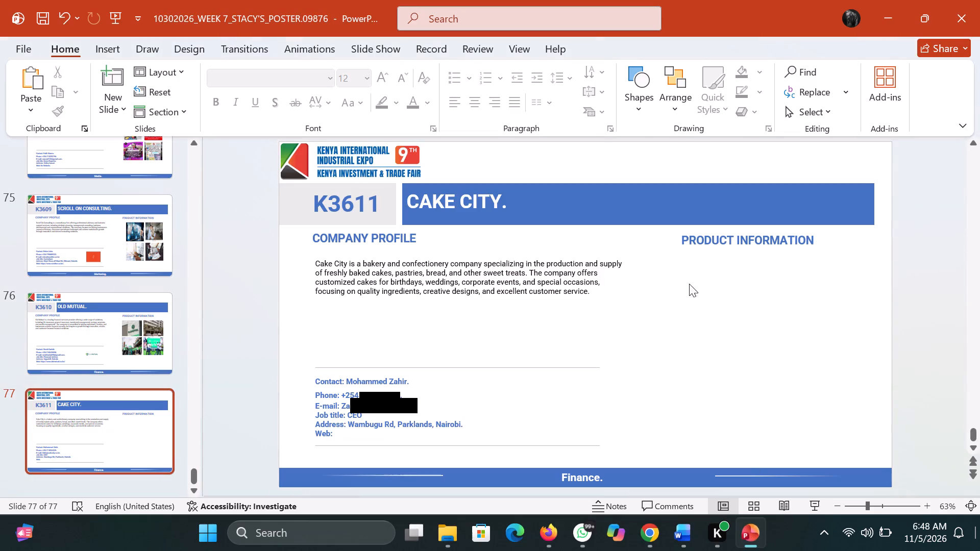
pyautogui.click(687, 274)
pyautogui.hotkey('ctrl', 'v')
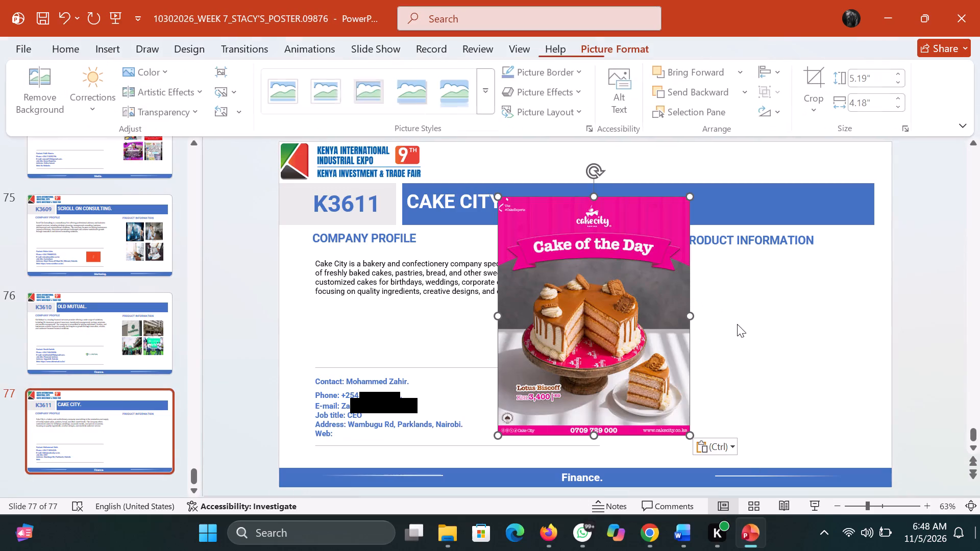
# Shrink the pasted "Cake of the Day" picture to about 2.57" high by 2.07" wide and place it under the PRODUCT INFORMATION heading.
pyautogui.moveTo(689, 201); pyautogui.dragTo(635, 393)
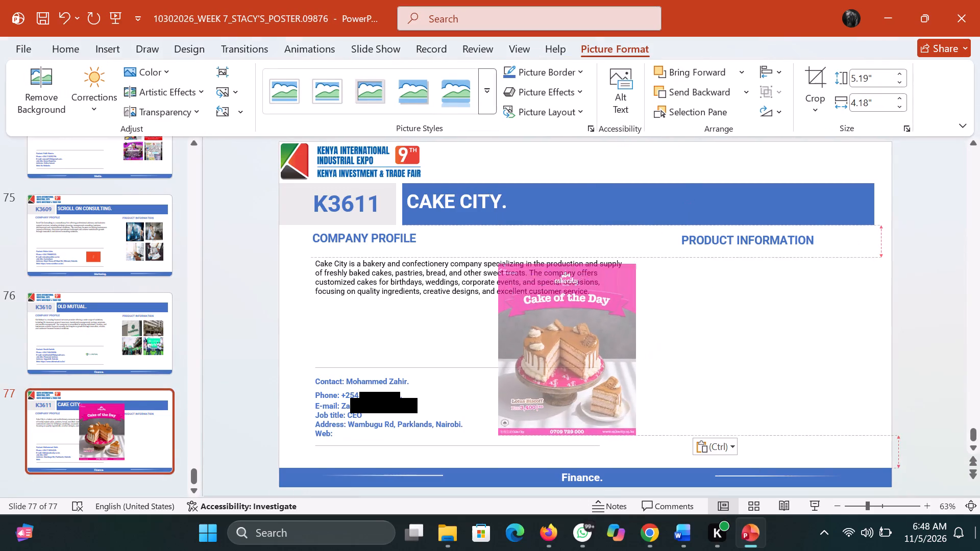
pyautogui.moveTo(635, 393); pyautogui.dragTo(635, 394)
pyautogui.moveTo(639, 261); pyautogui.dragTo(608, 367)
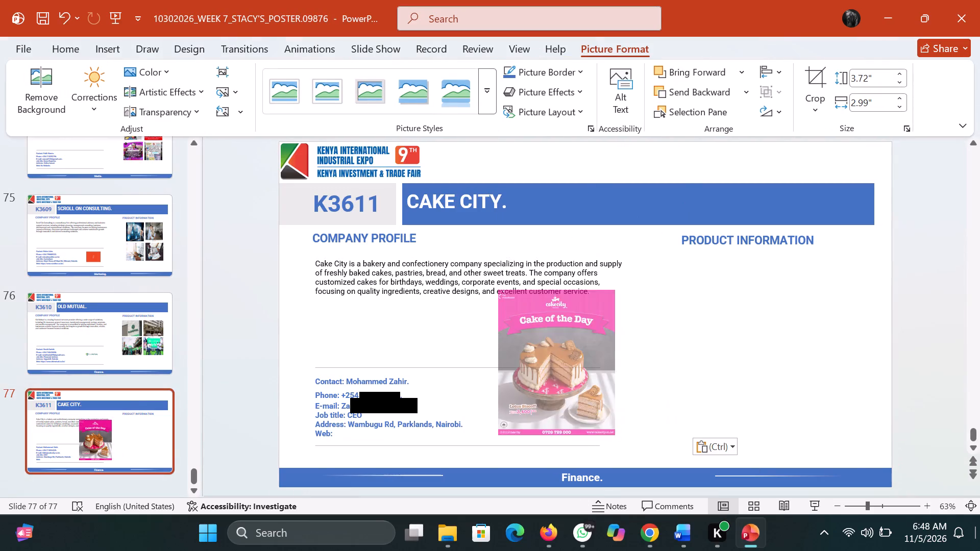
pyautogui.moveTo(608, 367); pyautogui.dragTo(593, 433)
pyautogui.moveTo(543, 382); pyautogui.dragTo(722, 322)
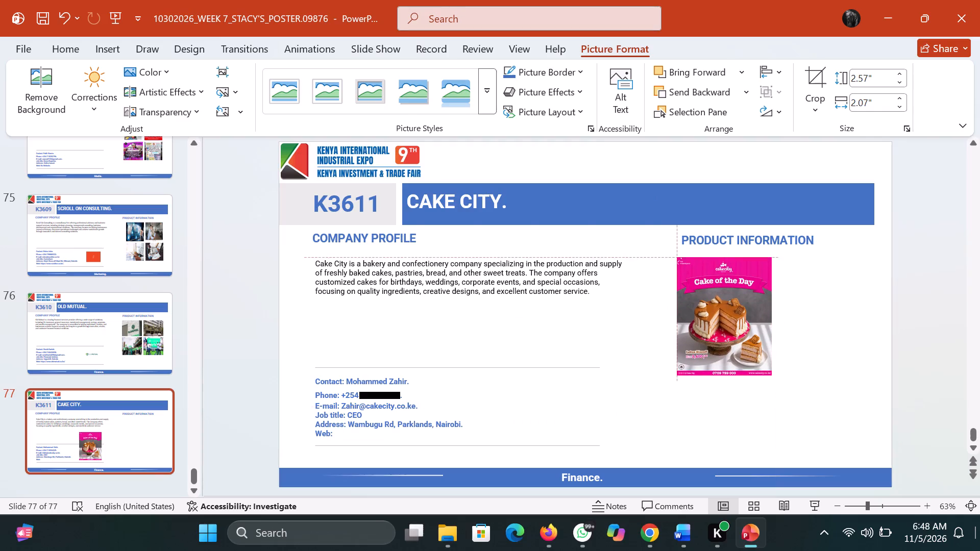
pyautogui.moveTo(722, 322); pyautogui.dragTo(722, 319)
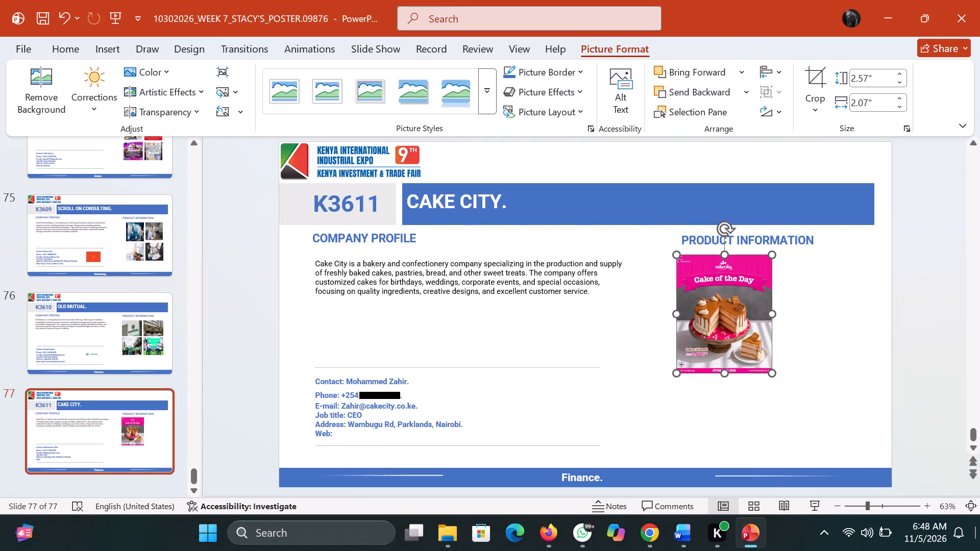
# Flatten the "Cake of the Day" picture to about 1.84" high and align it under the start of the PRODUCT INFORMATION heading.
pyautogui.moveTo(726, 378); pyautogui.dragTo(732, 340)
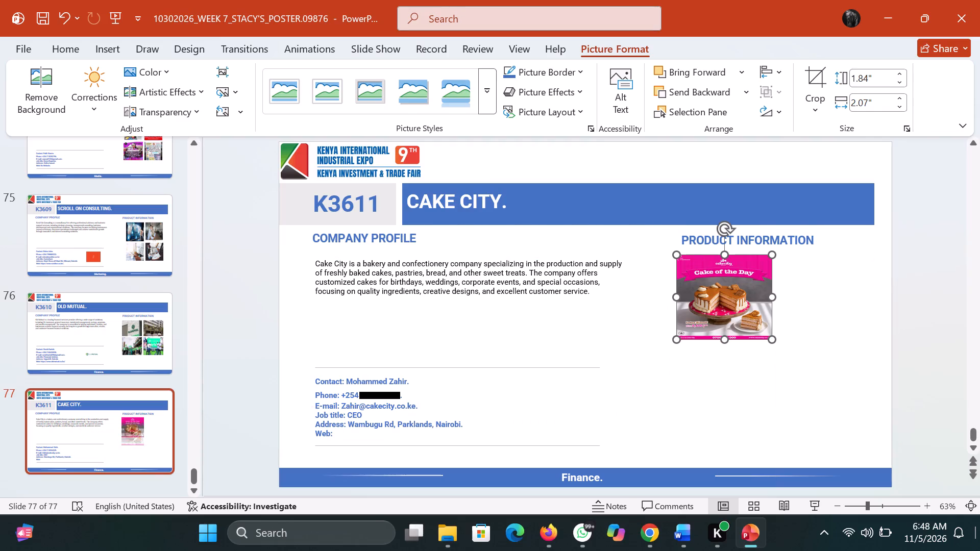
pyautogui.moveTo(737, 304); pyautogui.dragTo(742, 304)
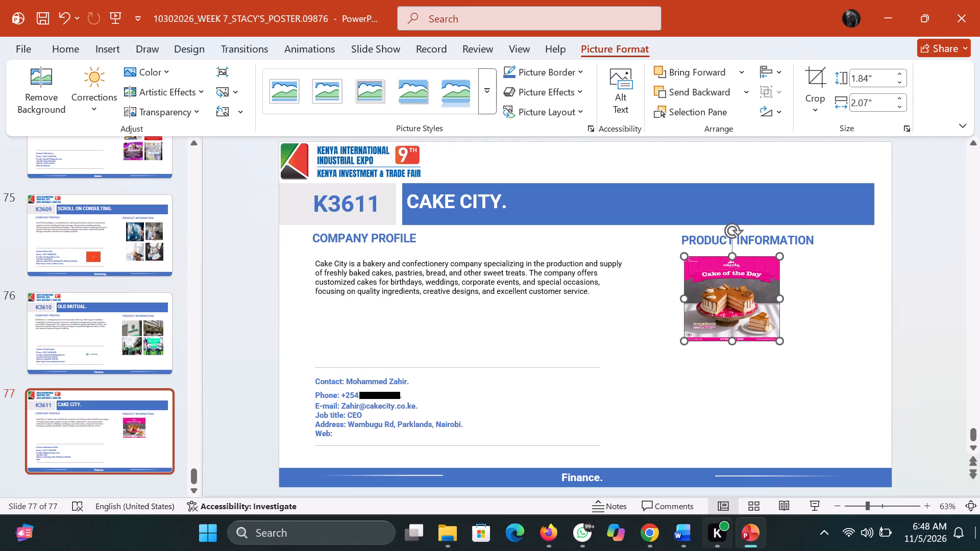
# Copy the picture of the woman in pink holding a birthday cake from Chrome's image results and paste it onto slide 77 in PowerPoint.
pyautogui.click(645, 540)
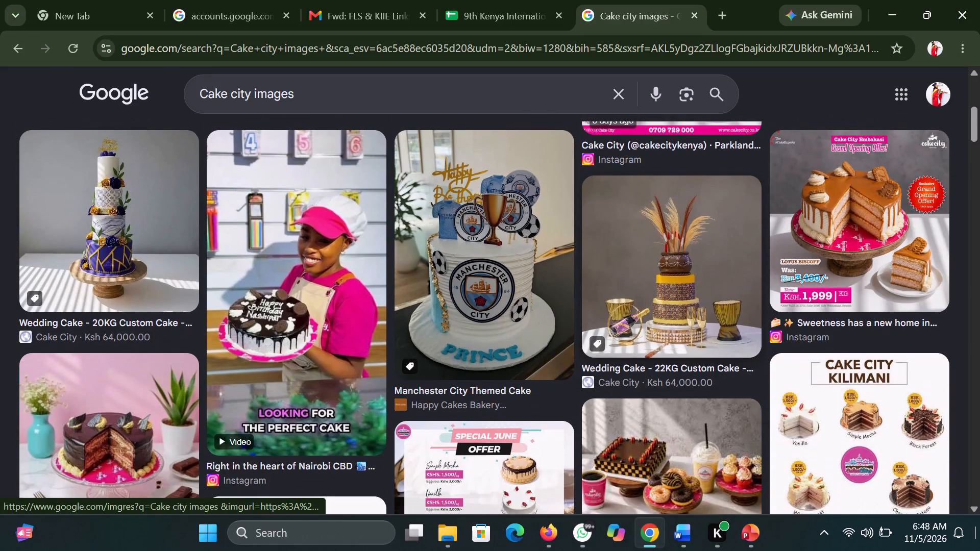
pyautogui.rightClick(323, 234)
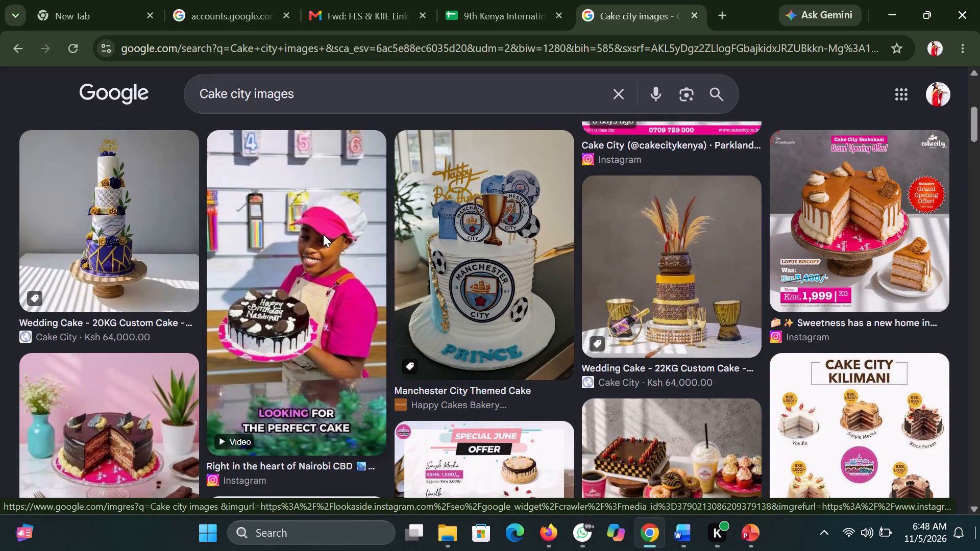
pyautogui.click(418, 417)
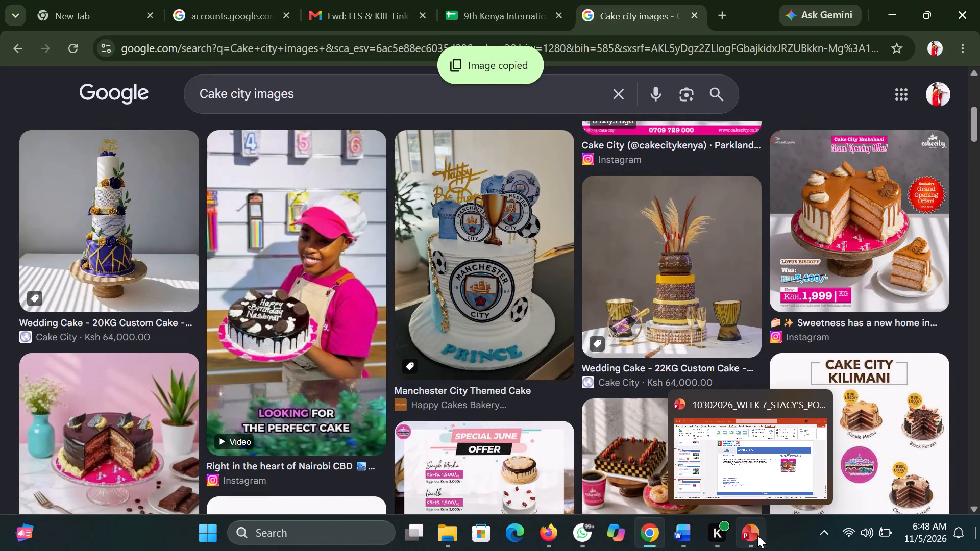
pyautogui.click(757, 535)
pyautogui.click(828, 298)
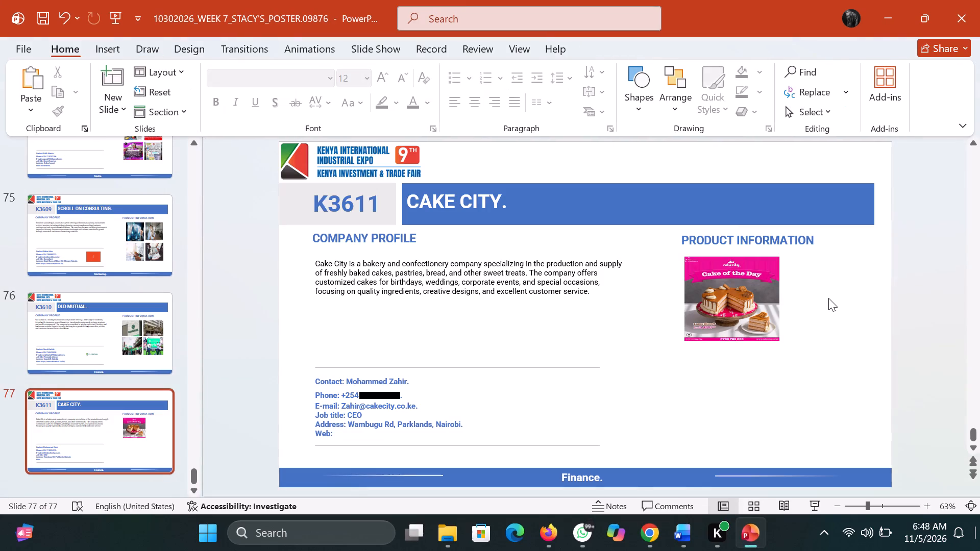
pyautogui.hotkey('ctrl', 'v')
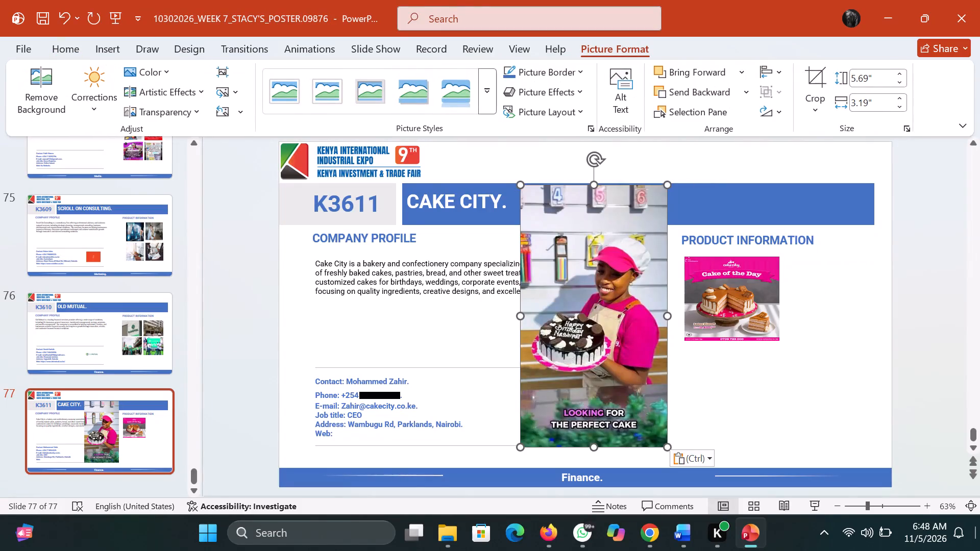
# Shrink the woman-with-cake picture to about 1.83" high by 1.73" wide and place it beside the "Cake of the Day" picture.
pyautogui.moveTo(668, 183); pyautogui.dragTo(607, 402)
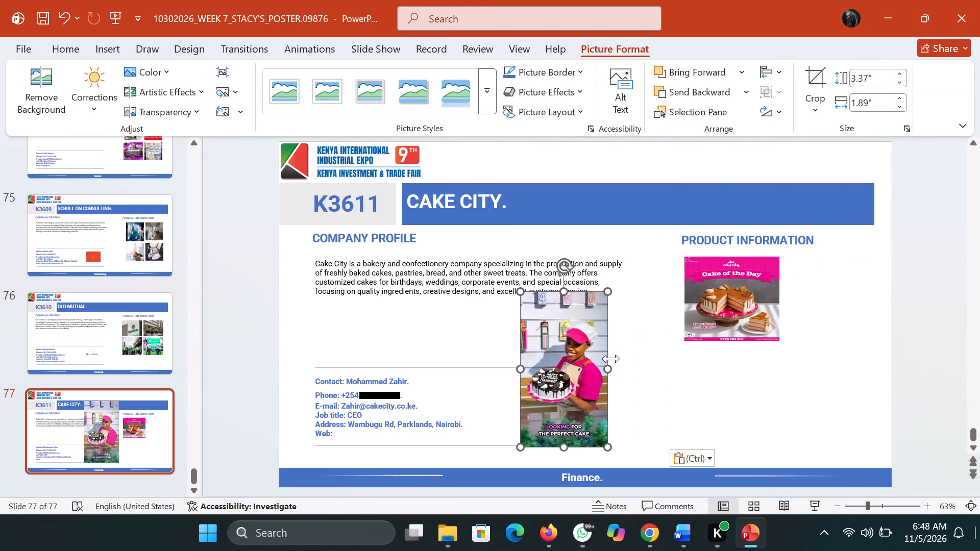
pyautogui.moveTo(605, 289); pyautogui.dragTo(600, 353)
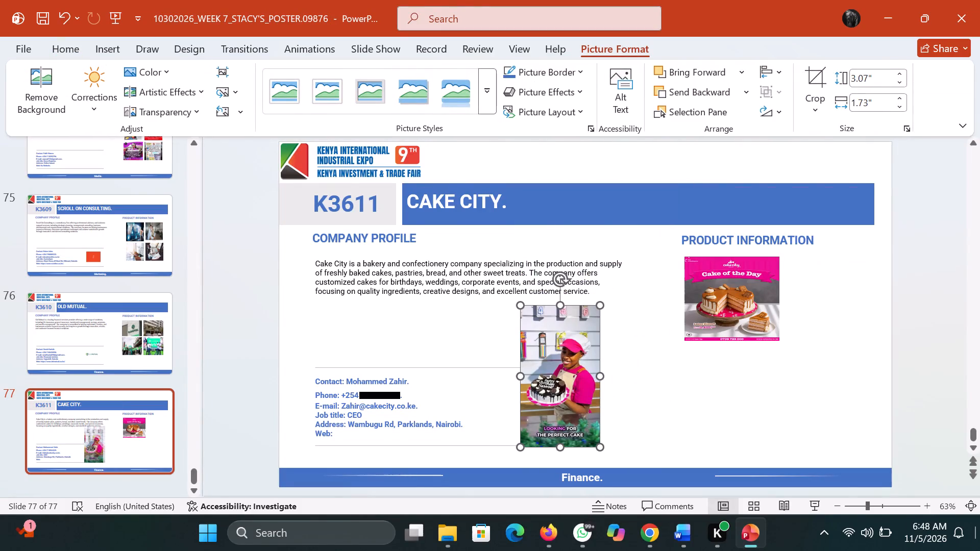
pyautogui.moveTo(555, 344); pyautogui.dragTo(818, 299)
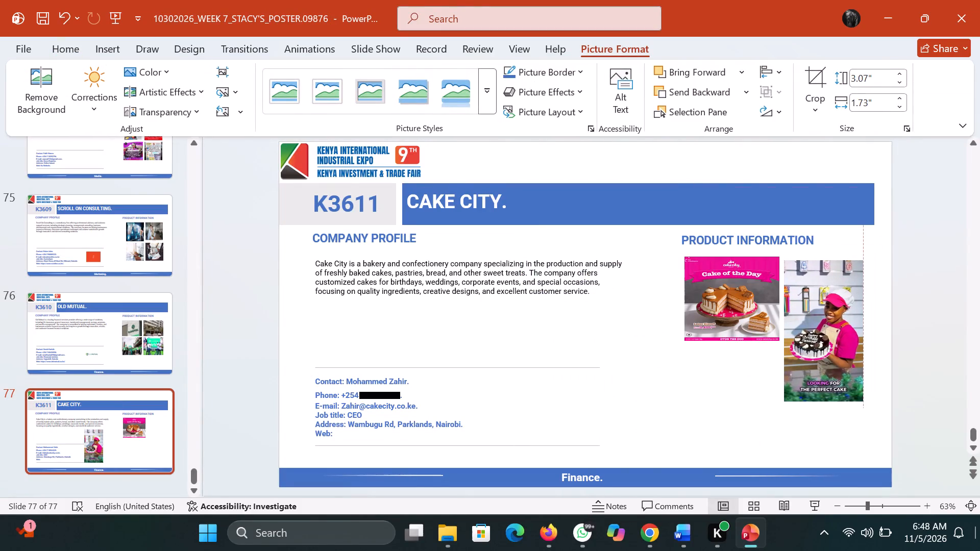
pyautogui.moveTo(818, 299); pyautogui.dragTo(818, 295)
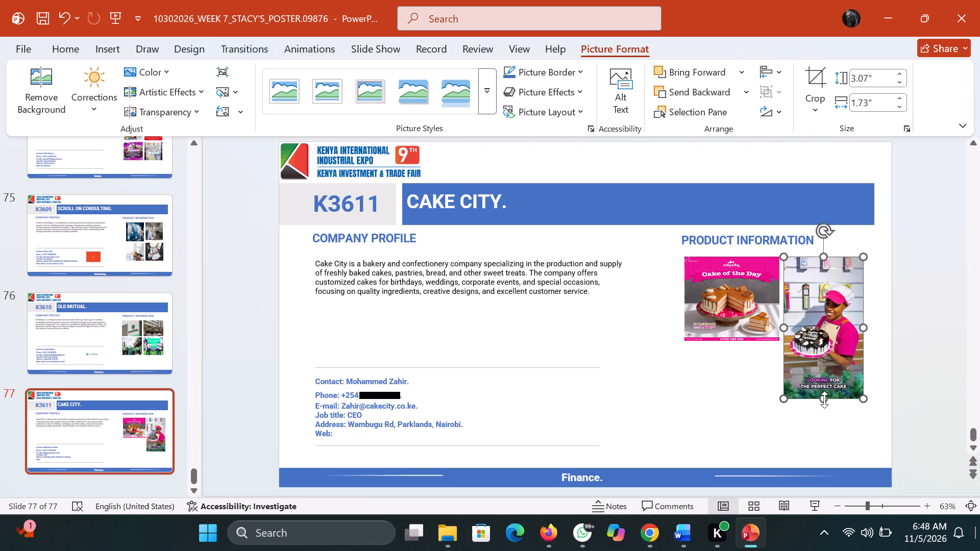
pyautogui.moveTo(824, 399); pyautogui.dragTo(825, 343)
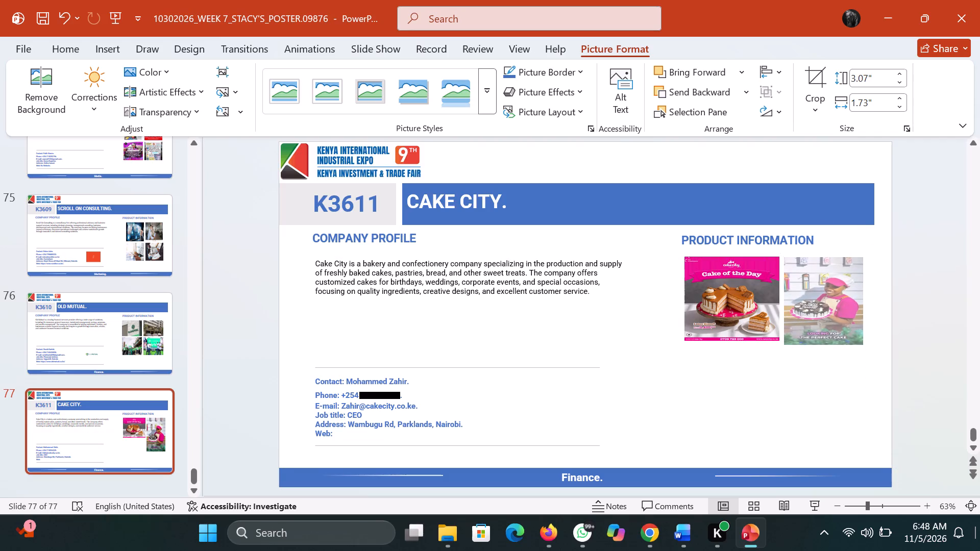
pyautogui.moveTo(825, 343); pyautogui.dragTo(826, 340)
# Narrow the "Cake of the Day" picture slightly and move the woman-with-cake picture close beside it, level with its top edge.
pyautogui.click(771, 296)
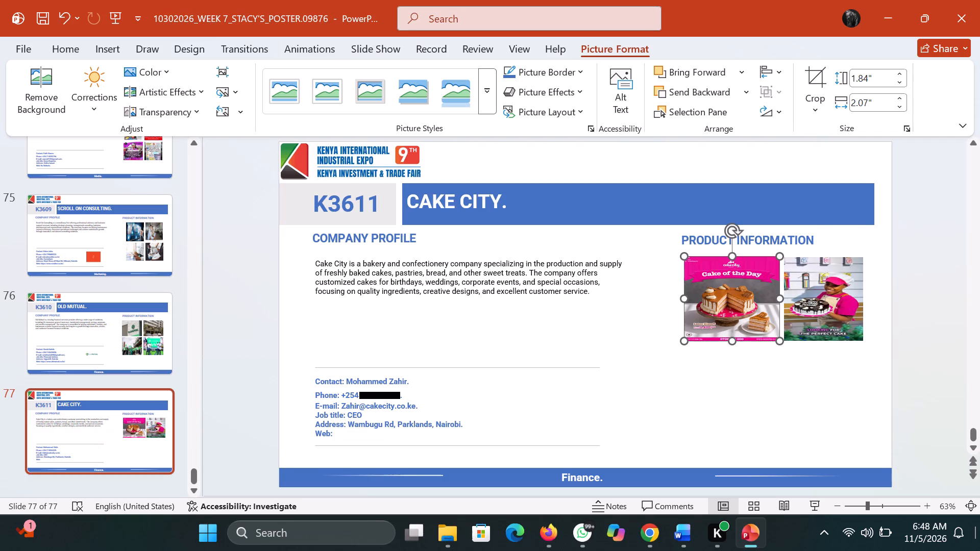
pyautogui.moveTo(780, 296); pyautogui.dragTo(775, 296)
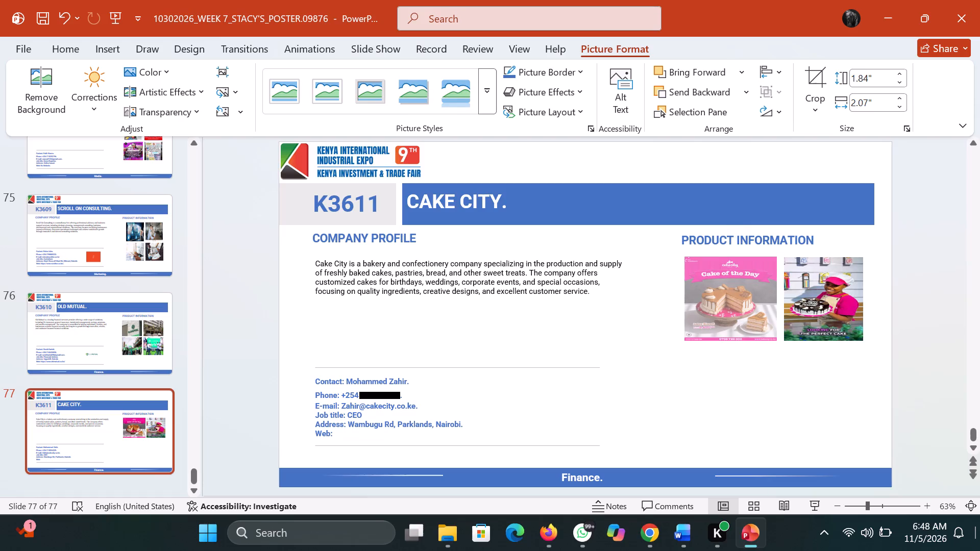
pyautogui.moveTo(775, 296); pyautogui.dragTo(770, 297)
pyautogui.moveTo(815, 300); pyautogui.dragTo(809, 303)
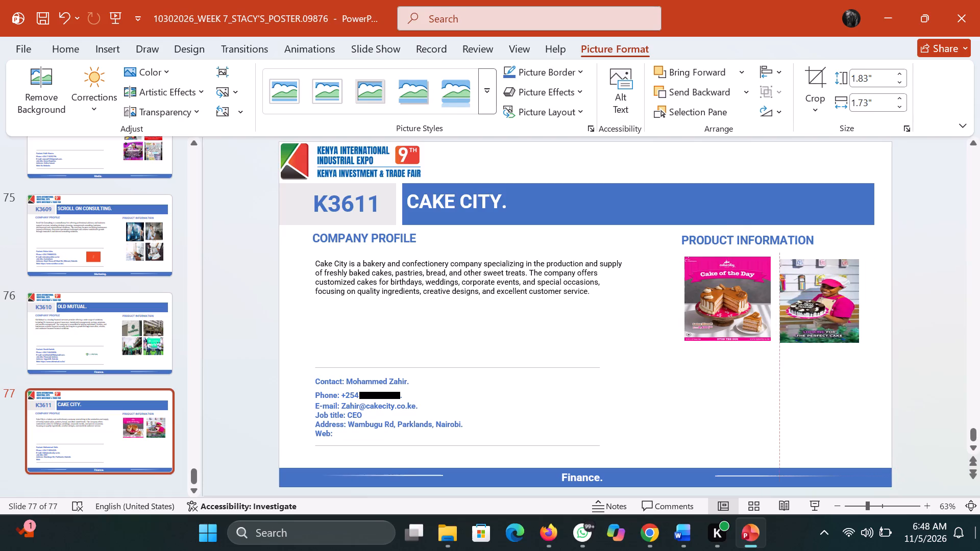
pyautogui.moveTo(809, 303); pyautogui.dragTo(805, 298)
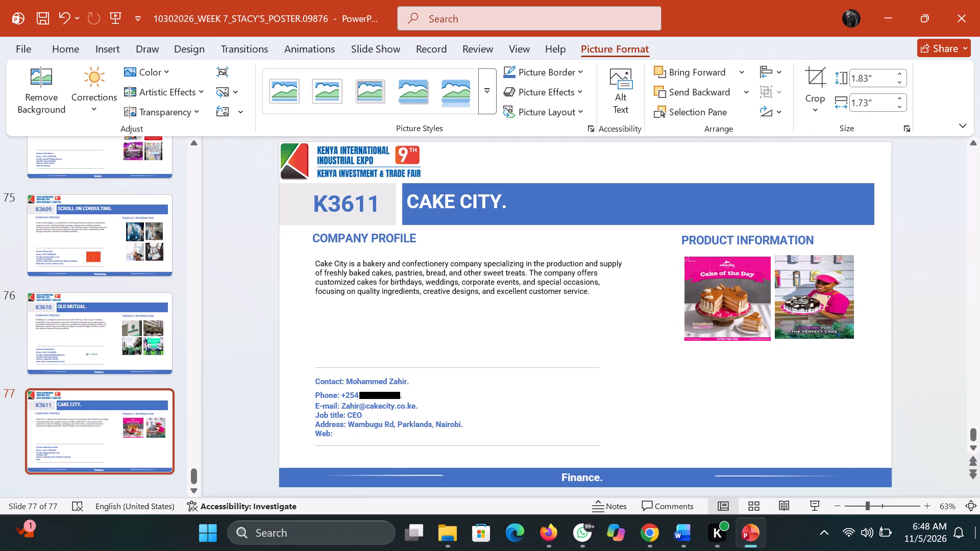
pyautogui.moveTo(805, 298); pyautogui.dragTo(805, 301)
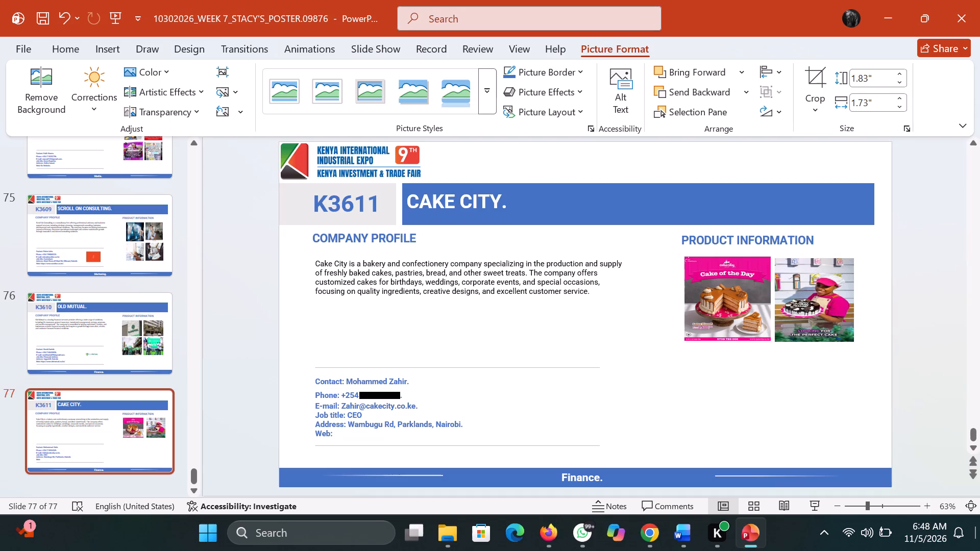
pyautogui.moveTo(805, 301); pyautogui.dragTo(805, 300)
pyautogui.click(790, 375)
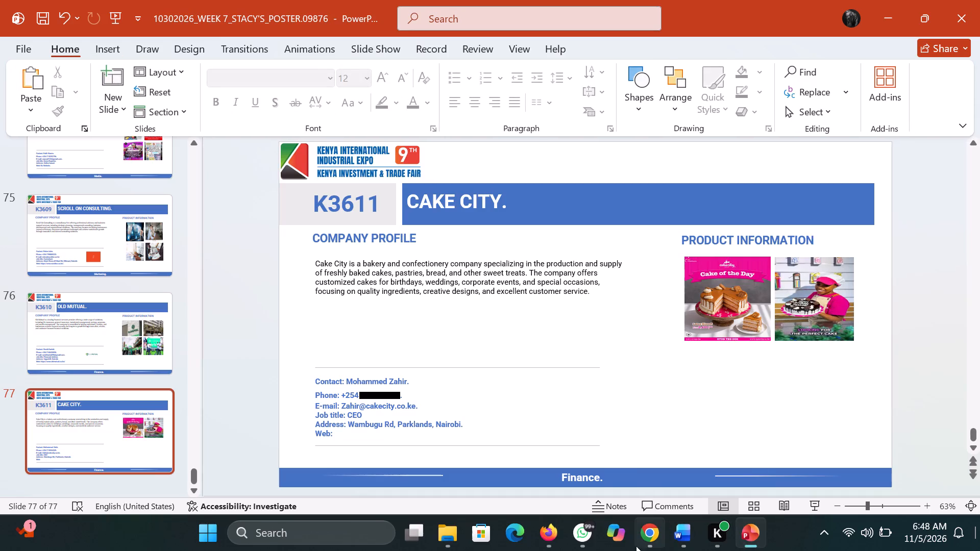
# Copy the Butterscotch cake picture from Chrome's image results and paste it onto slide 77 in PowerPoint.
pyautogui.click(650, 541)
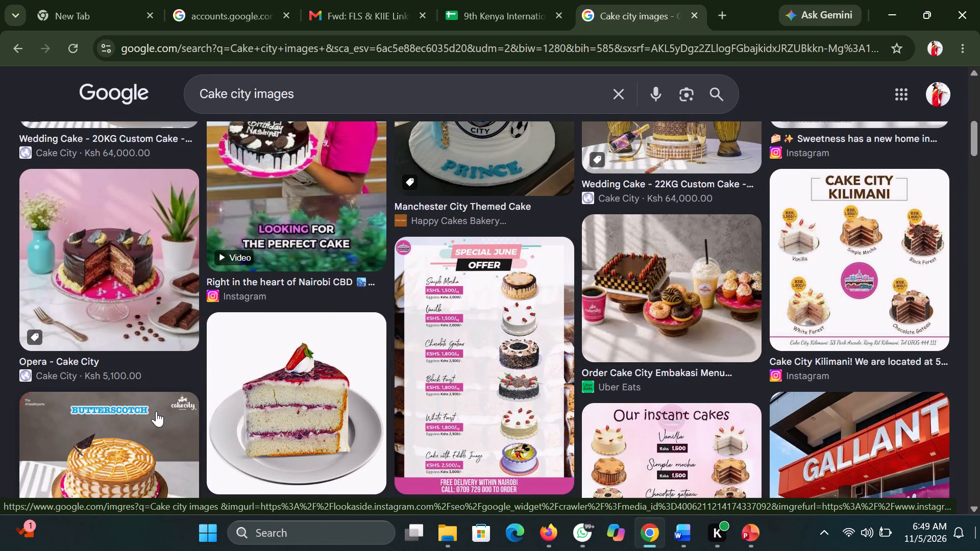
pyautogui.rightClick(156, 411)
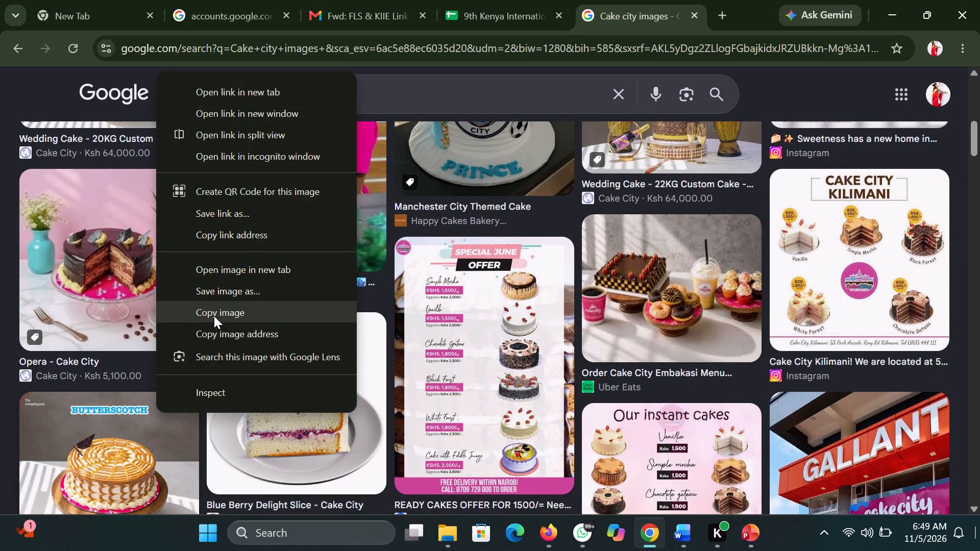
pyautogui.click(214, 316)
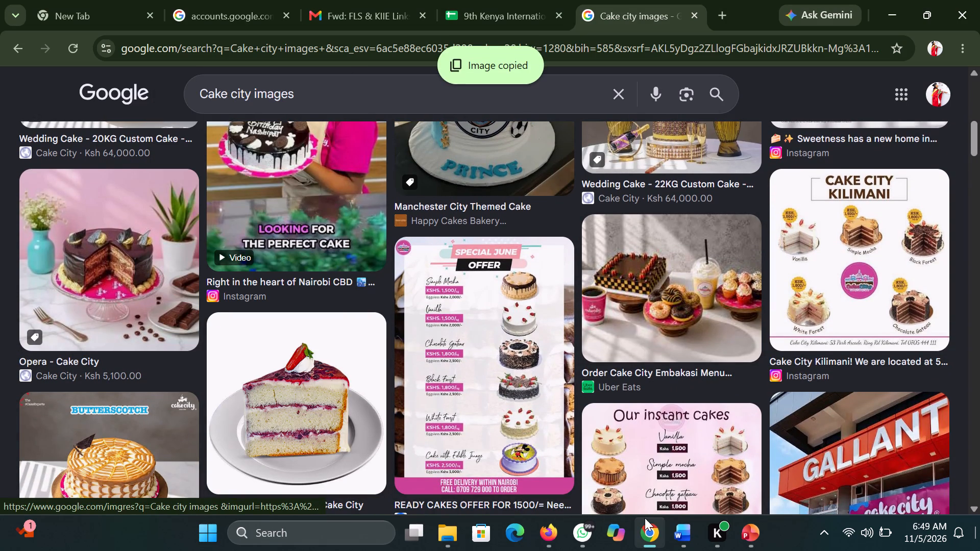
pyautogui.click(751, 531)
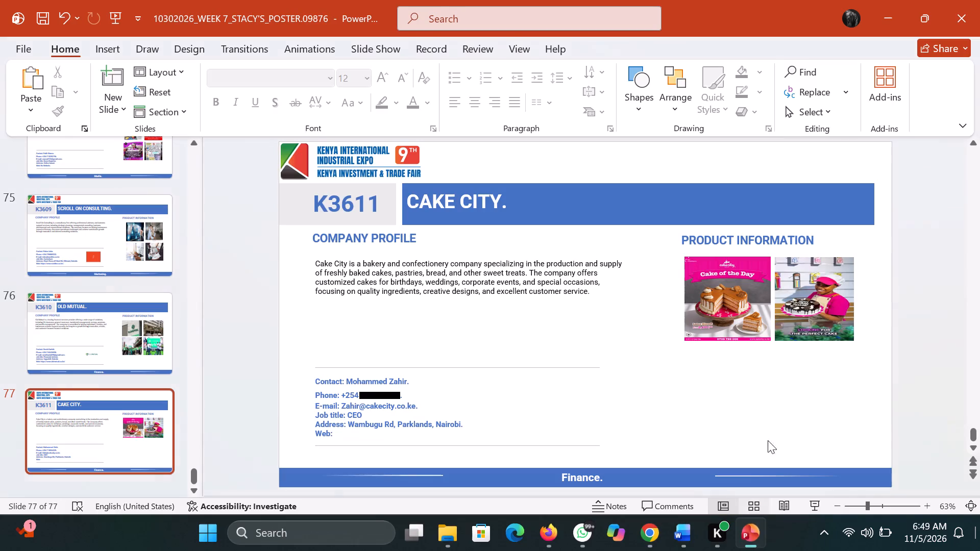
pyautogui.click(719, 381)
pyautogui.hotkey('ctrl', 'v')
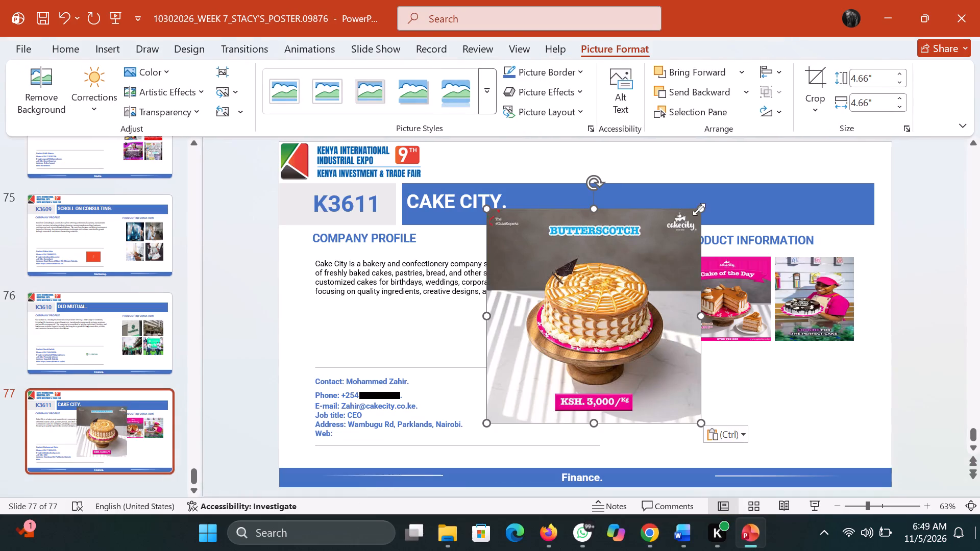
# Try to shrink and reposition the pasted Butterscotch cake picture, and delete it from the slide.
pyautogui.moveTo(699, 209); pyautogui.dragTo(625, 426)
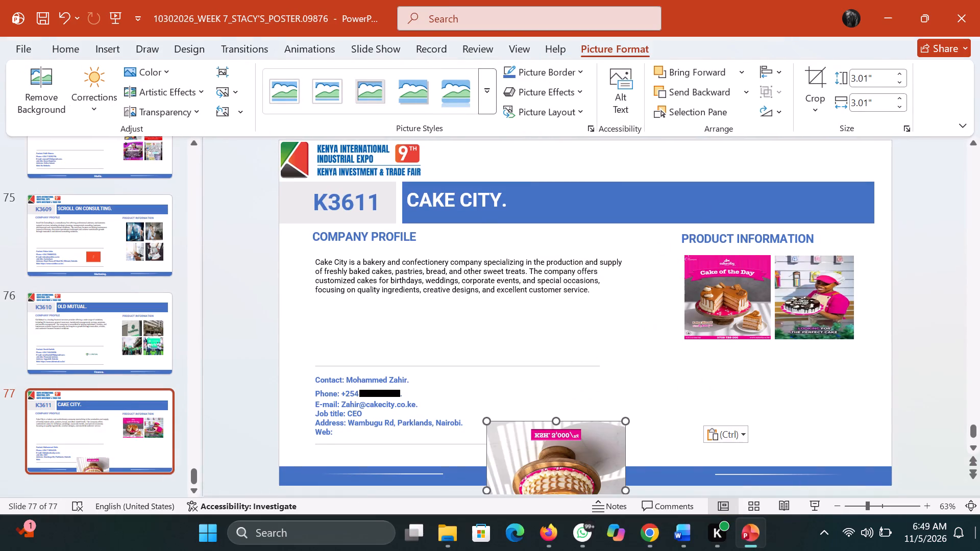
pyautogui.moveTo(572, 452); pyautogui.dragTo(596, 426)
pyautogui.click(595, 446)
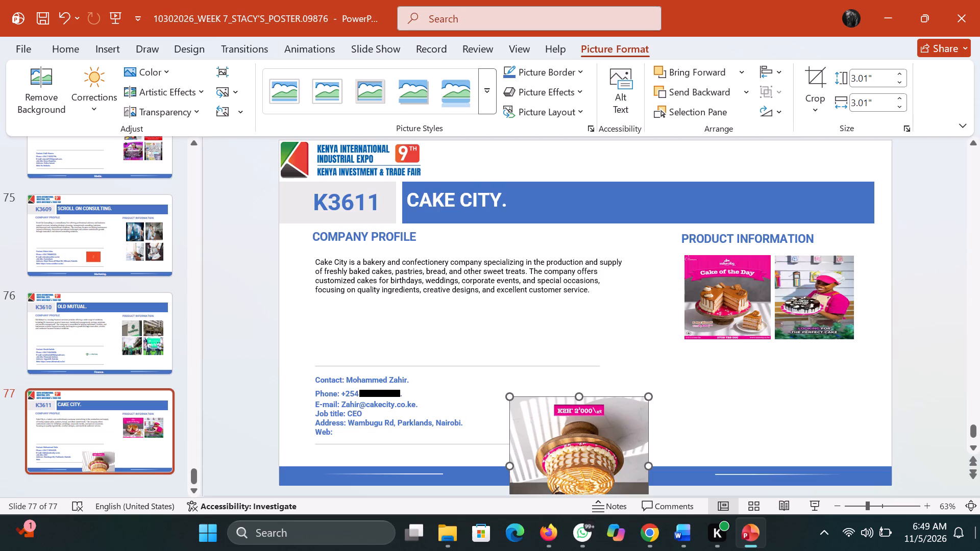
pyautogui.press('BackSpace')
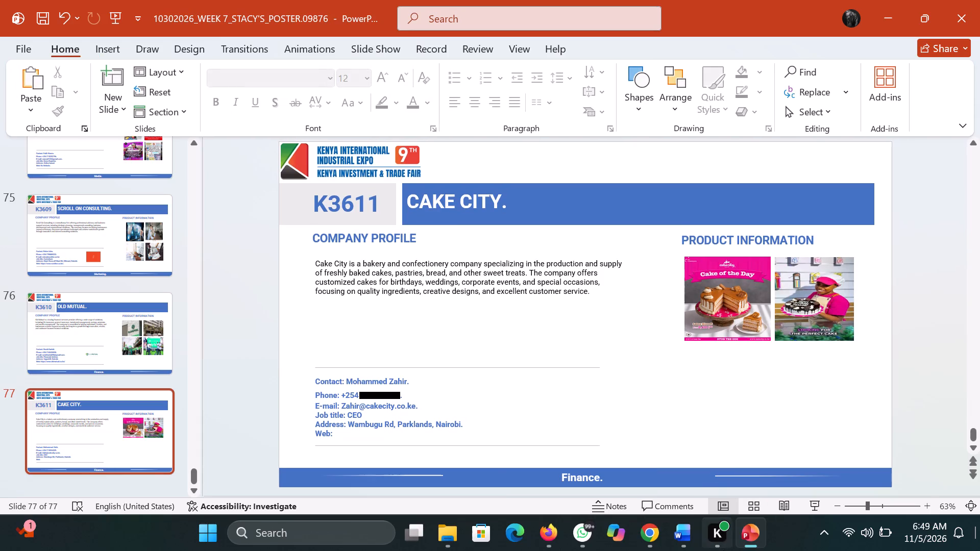
# Copy the blue "Our instant cakes" picture from Chrome's image results and paste it onto slide 77 in PowerPoint.
pyautogui.click(654, 542)
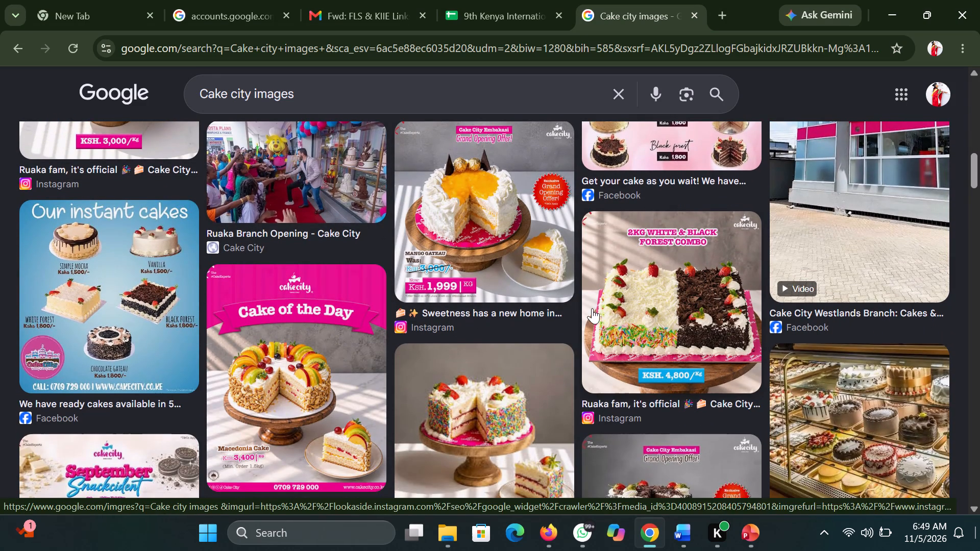
pyautogui.rightClick(112, 338)
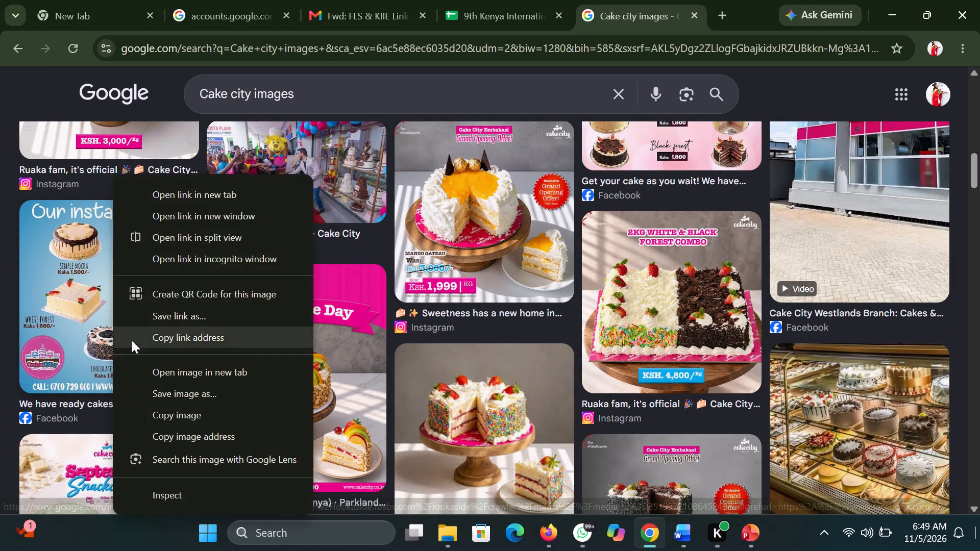
pyautogui.click(209, 414)
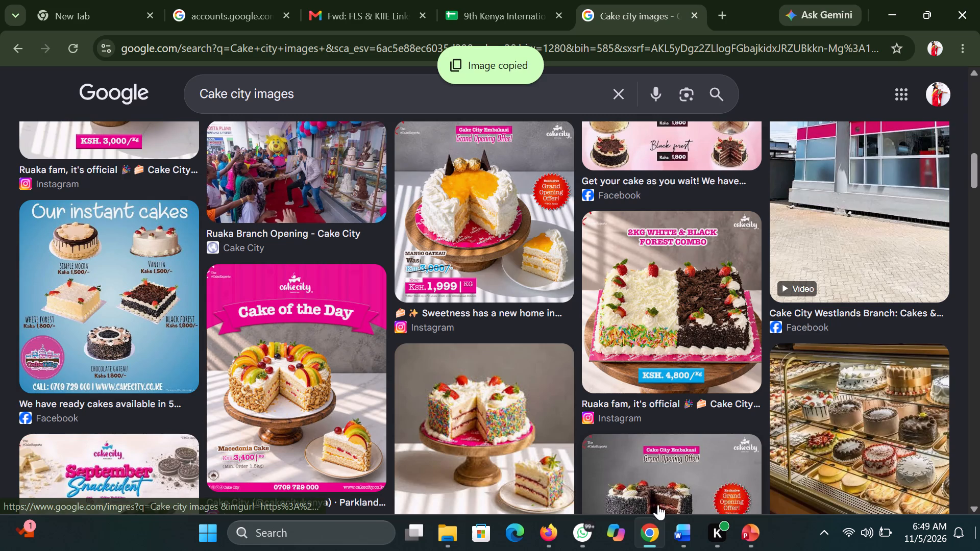
pyautogui.click(757, 534)
pyautogui.click(736, 369)
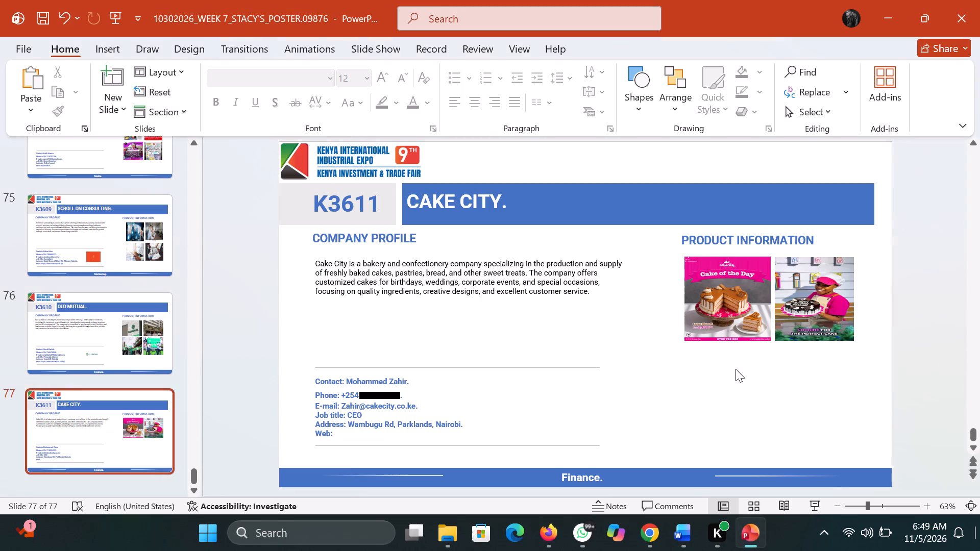
pyautogui.hotkey('ctrl', 'v')
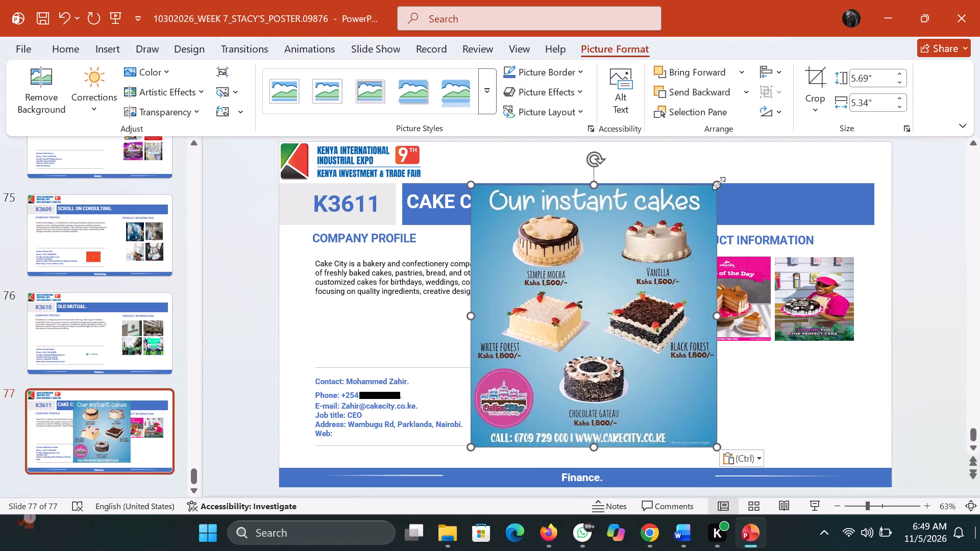
# Shrink the "Our instant cakes" picture to about 1.88" wide, place it directly below "Cake of the Day" and match that picture's height.
pyautogui.moveTo(718, 183); pyautogui.dragTo(629, 422)
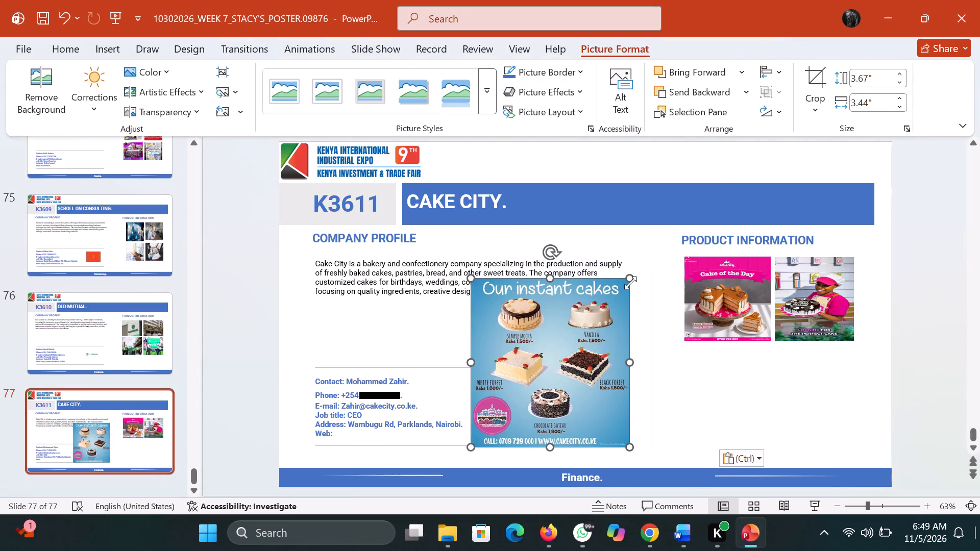
pyautogui.moveTo(630, 280); pyautogui.dragTo(579, 399)
pyautogui.moveTo(520, 378); pyautogui.dragTo(655, 413)
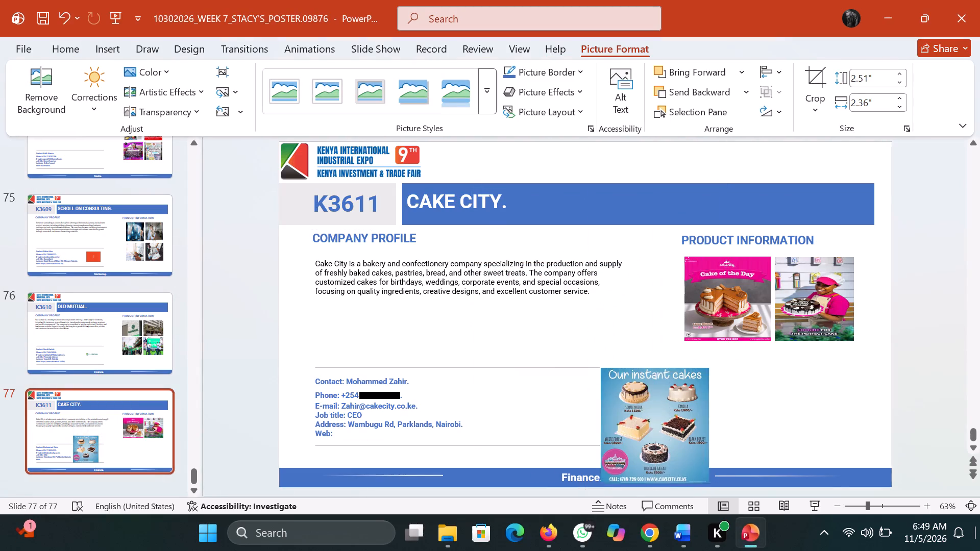
pyautogui.moveTo(655, 413); pyautogui.dragTo(733, 393)
pyautogui.moveTo(797, 404); pyautogui.dragTo(772, 405)
pyautogui.moveTo(728, 463); pyautogui.dragTo(730, 451)
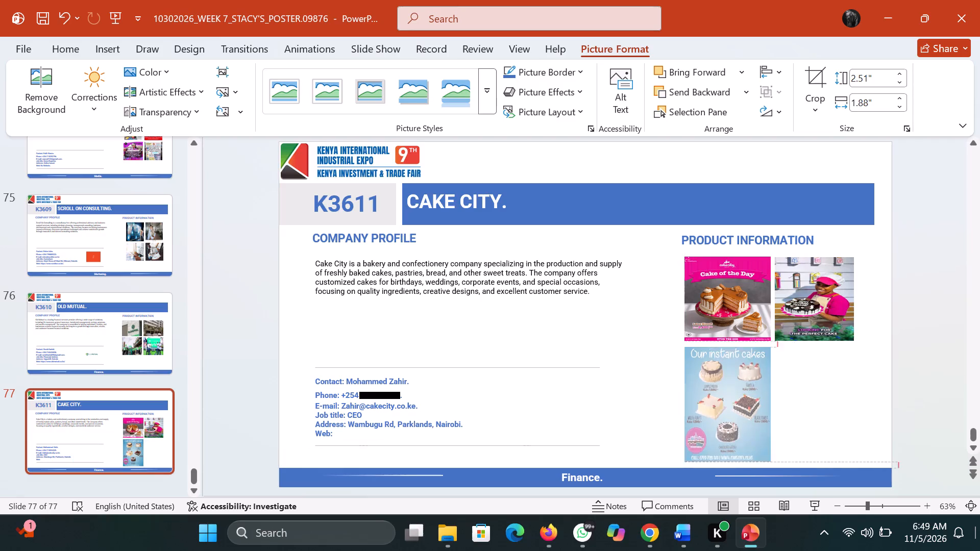
pyautogui.moveTo(730, 451); pyautogui.dragTo(735, 432)
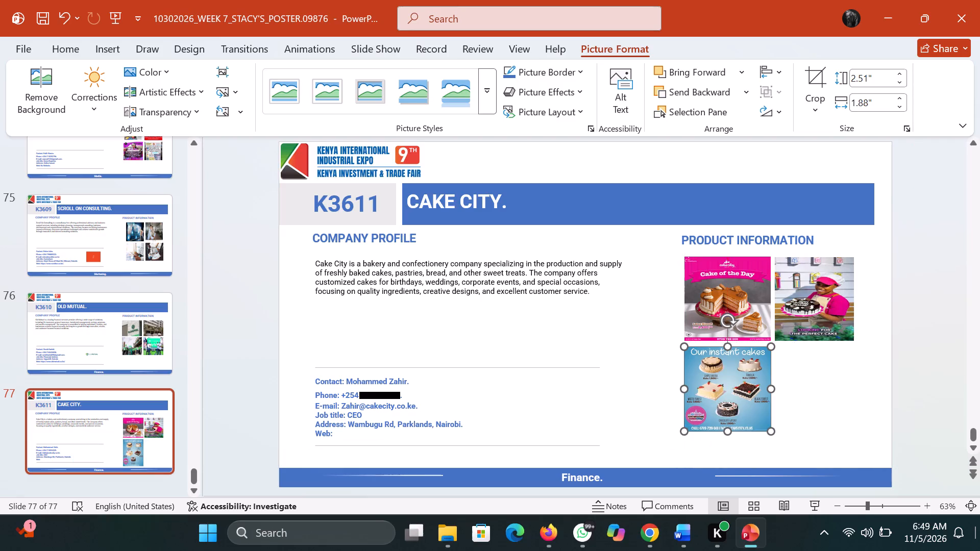
# Copy the tiered African-themed cake picture with drums from Chrome's image results and paste it onto slide 77 in PowerPoint.
pyautogui.click(811, 411)
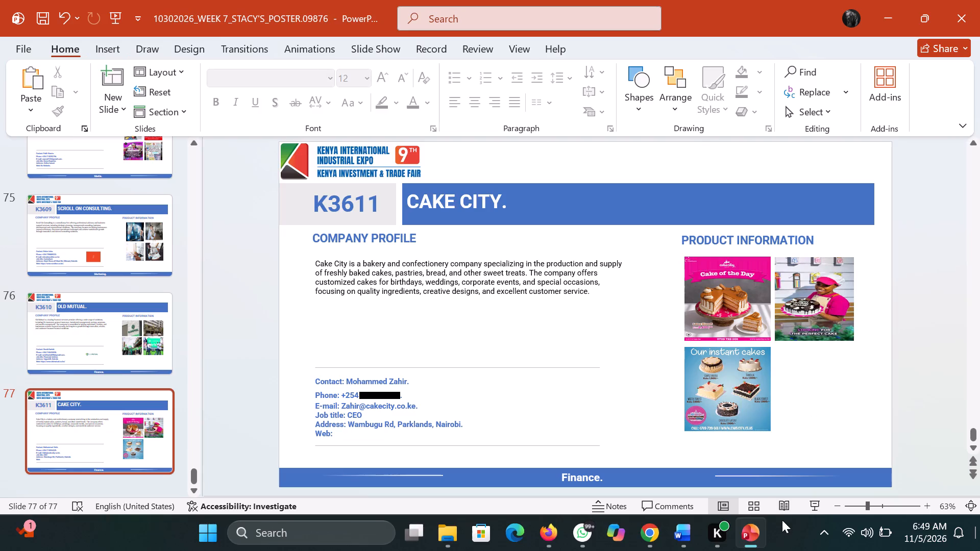
pyautogui.click(652, 532)
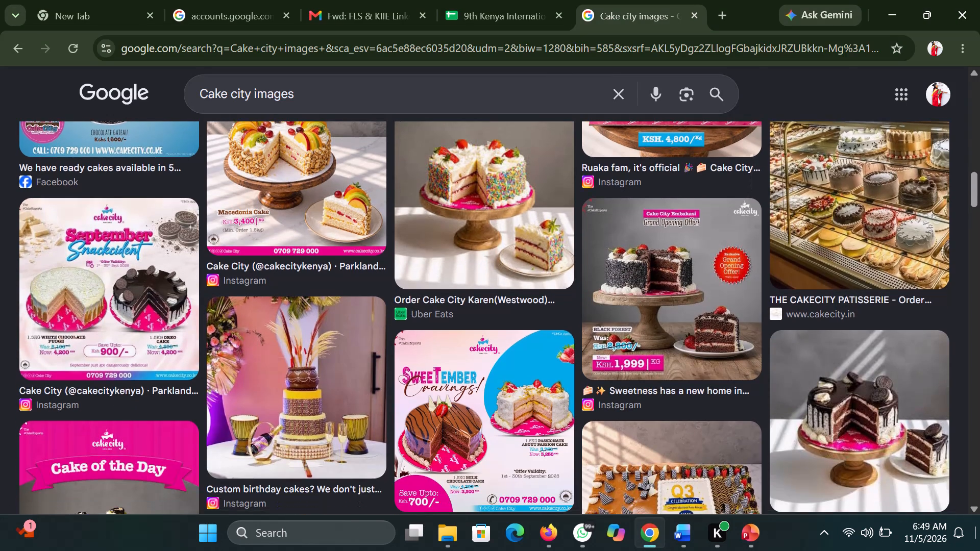
pyautogui.rightClick(290, 371)
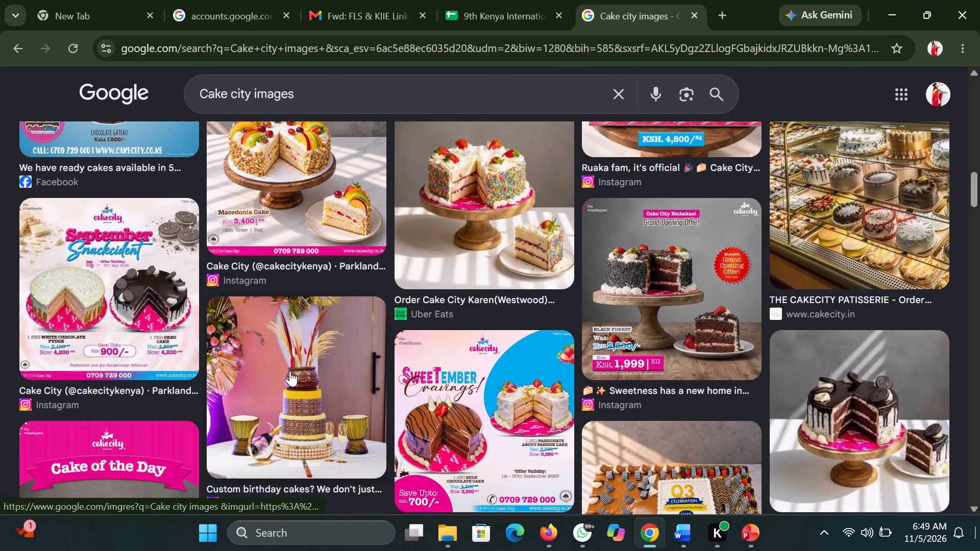
pyautogui.click(366, 274)
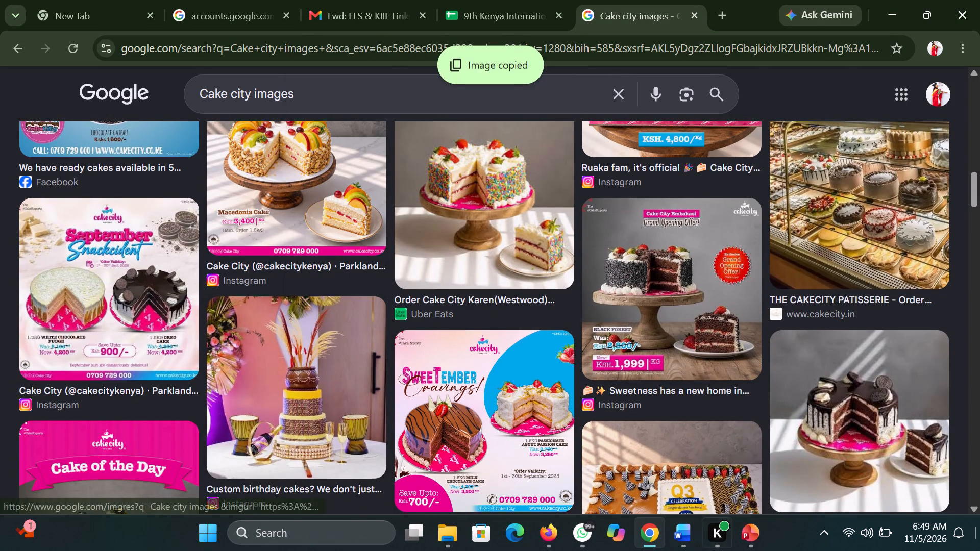
pyautogui.click(753, 532)
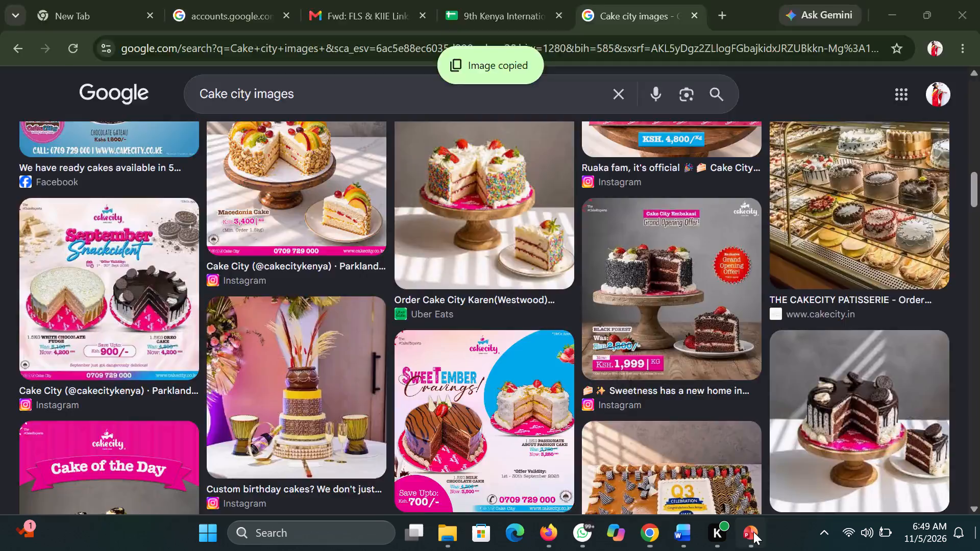
pyautogui.click(818, 383)
pyautogui.hotkey('ctrl', 'v')
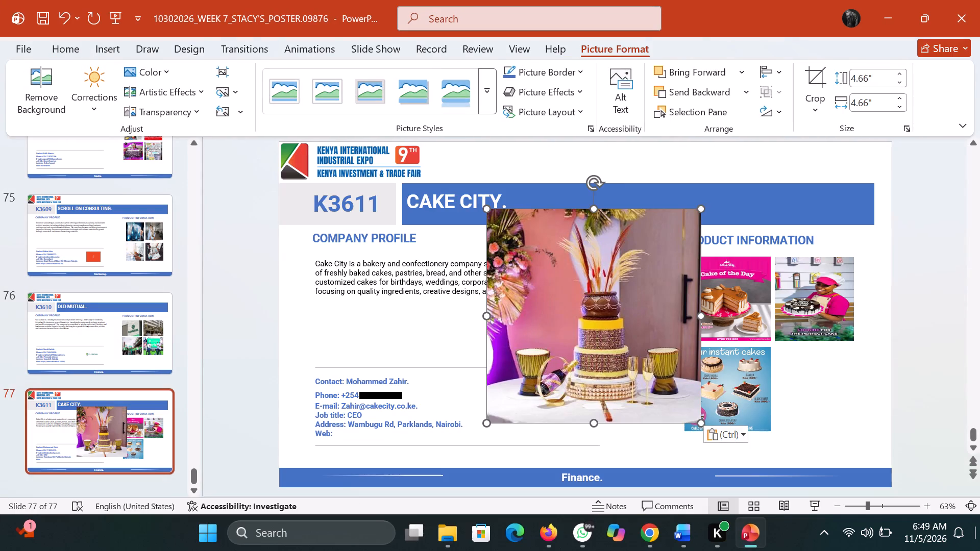
# Shrink the tiered cake picture to about 1.73" wide, place it beside "Our instant cakes" below the baker picture, and stretch its height to about 1.83".
pyautogui.moveTo(702, 209); pyautogui.dragTo(614, 390)
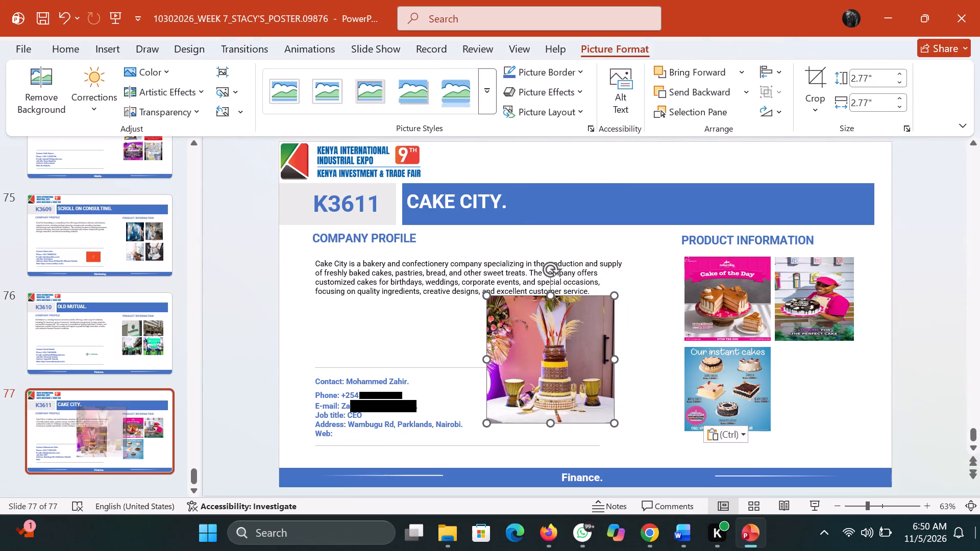
pyautogui.moveTo(616, 294); pyautogui.dragTo(566, 381)
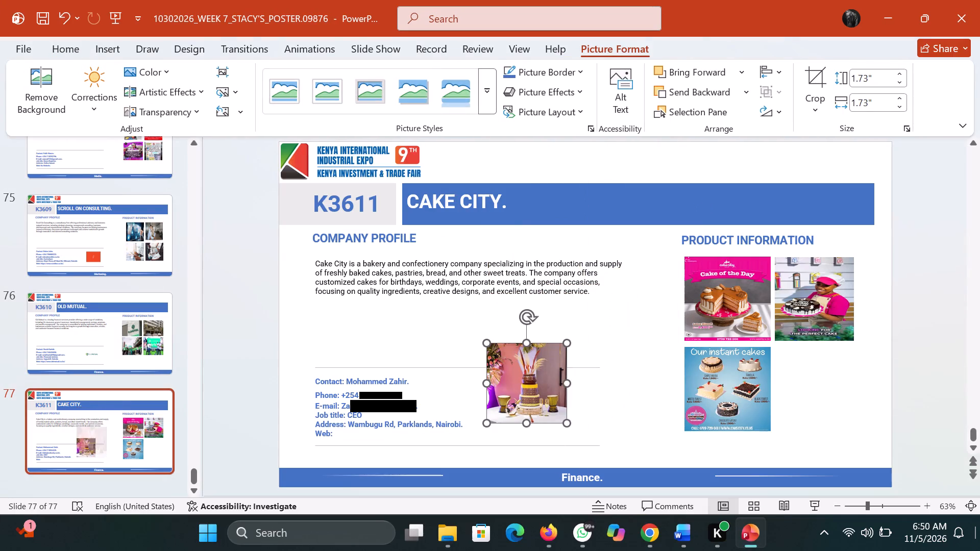
pyautogui.moveTo(503, 366); pyautogui.dragTo(795, 370)
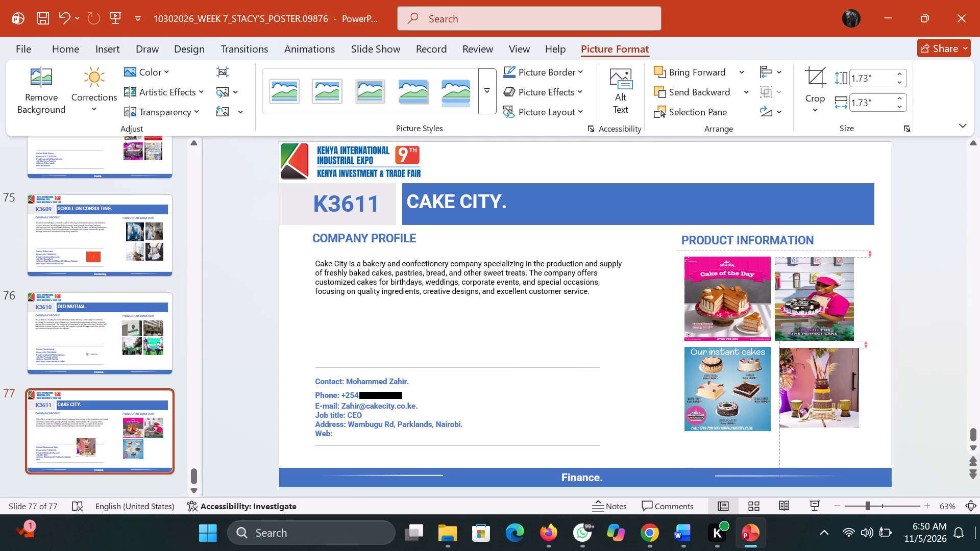
pyautogui.moveTo(795, 370); pyautogui.dragTo(791, 370)
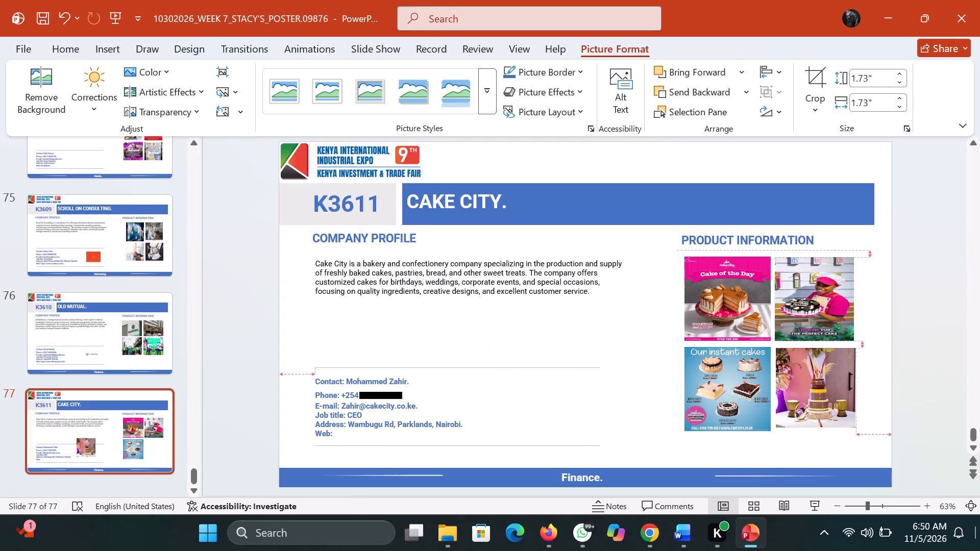
pyautogui.moveTo(791, 370); pyautogui.dragTo(791, 369)
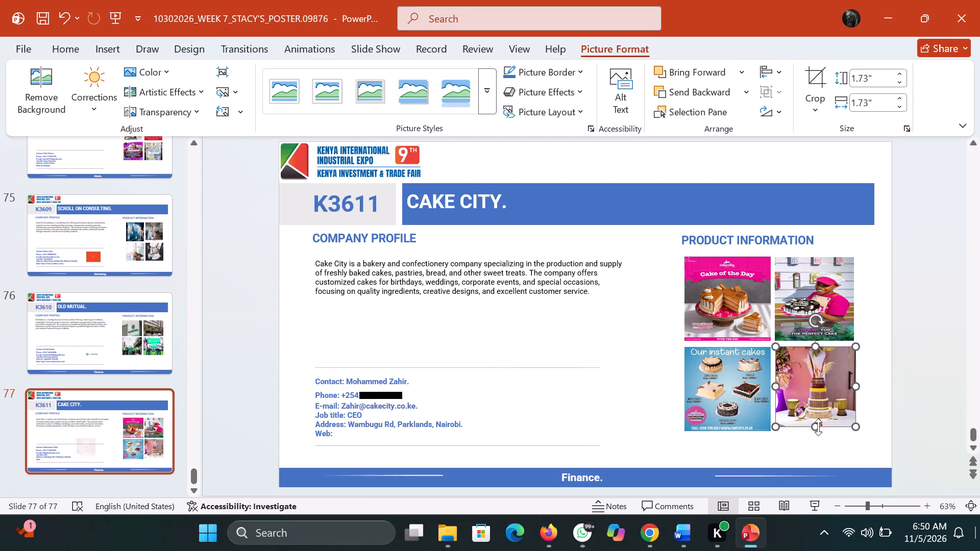
pyautogui.moveTo(815, 425); pyautogui.dragTo(817, 430)
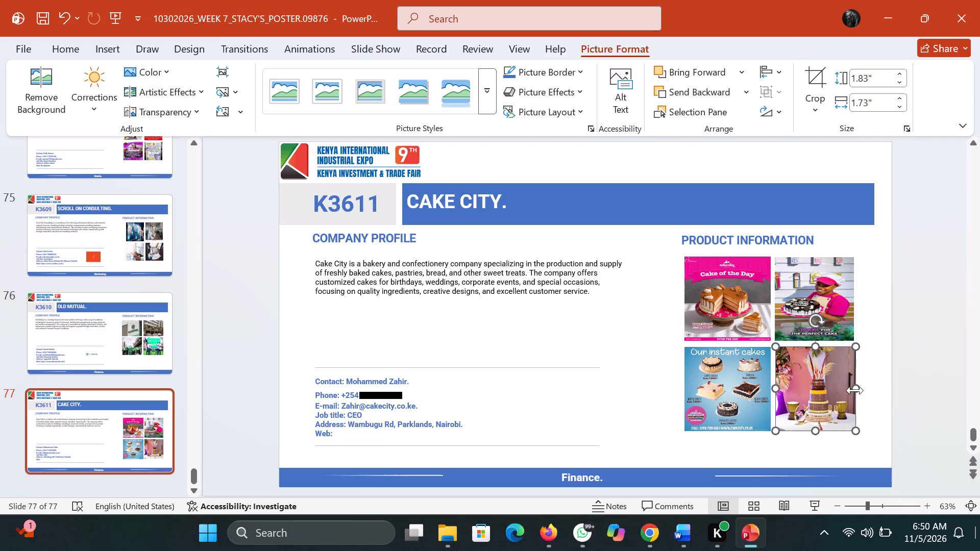
pyautogui.click(651, 409)
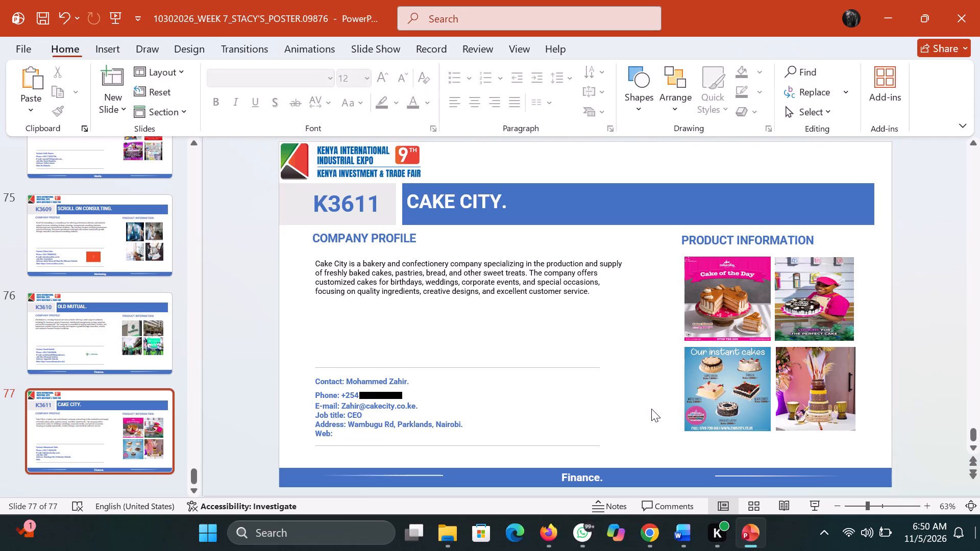
# Trim the "Our instant cakes" picture's height slightly so its bottom edge lines up with the tiered cake picture.
pyautogui.click(709, 399)
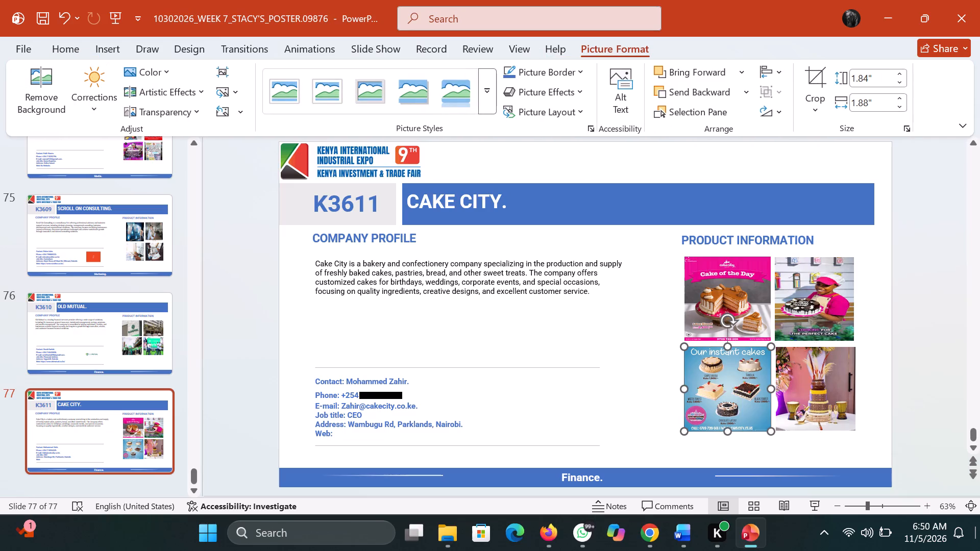
pyautogui.moveTo(730, 433); pyautogui.dragTo(730, 428)
pyautogui.click(846, 402)
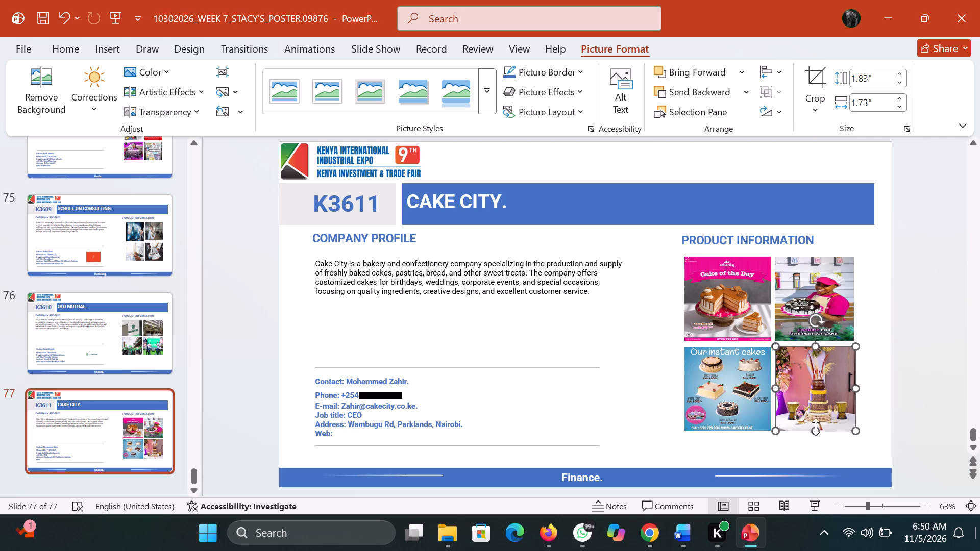
pyautogui.moveTo(816, 430); pyautogui.dragTo(818, 430)
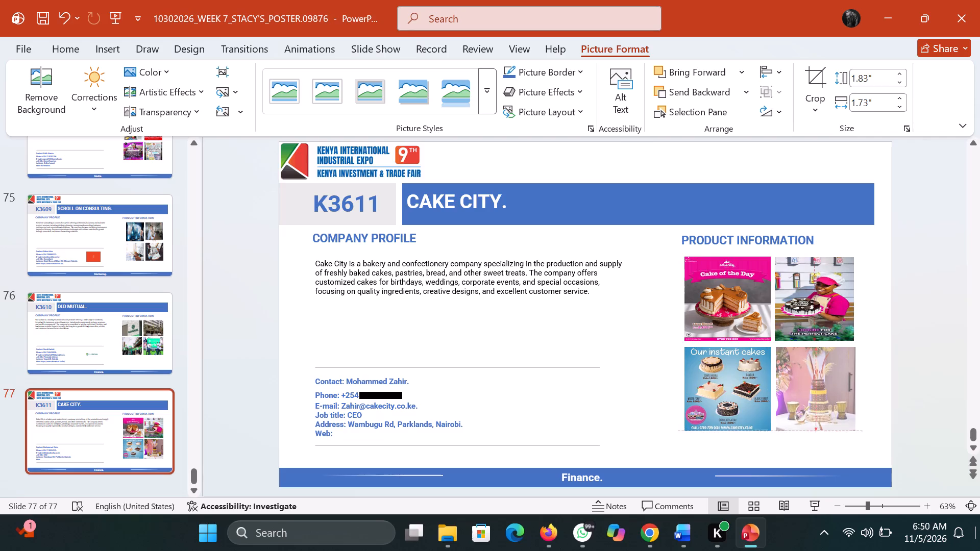
pyautogui.moveTo(818, 430); pyautogui.dragTo(820, 431)
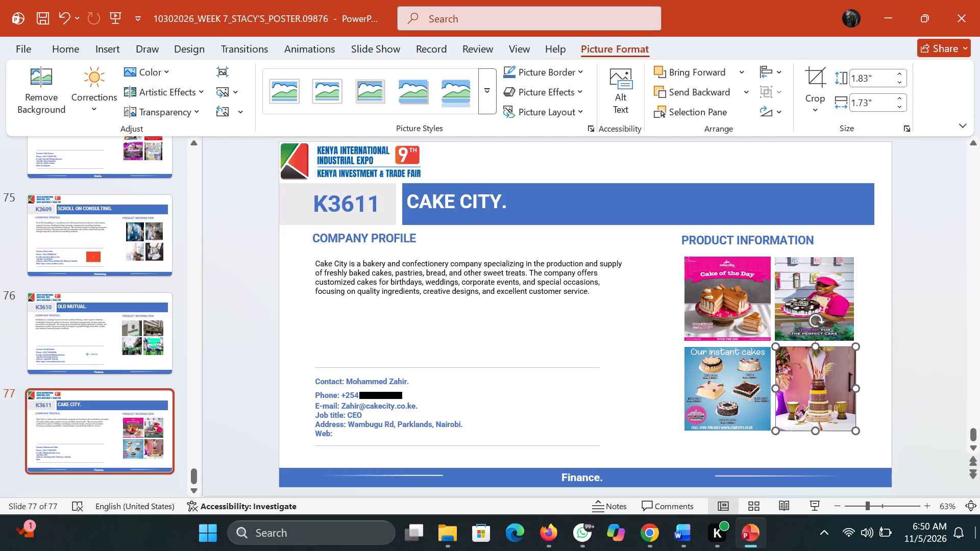
pyautogui.click(546, 412)
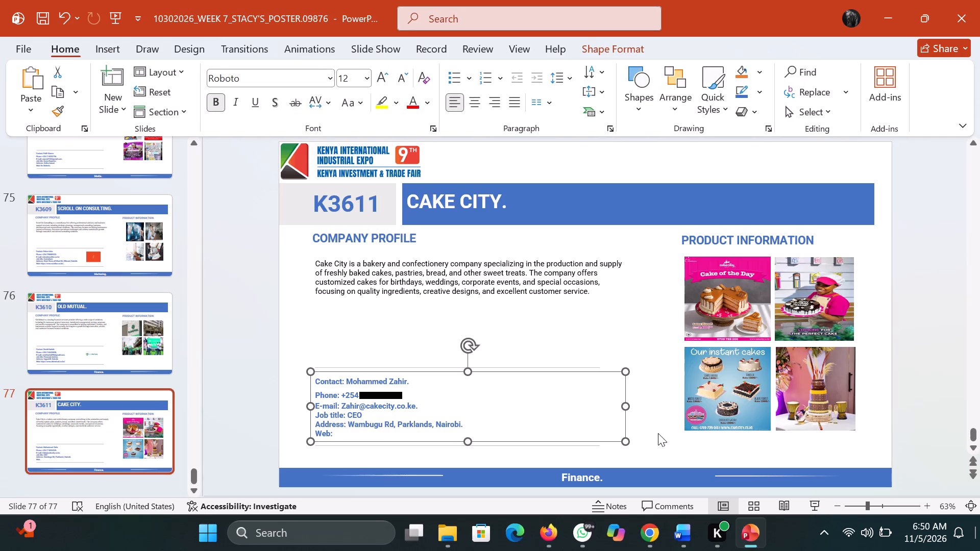
pyautogui.click(664, 429)
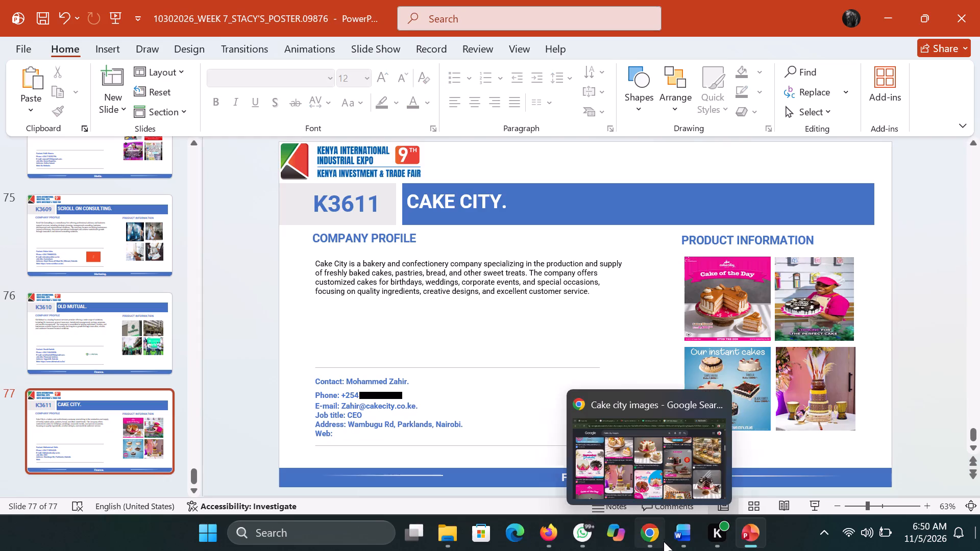
# Switch to Chrome and change the image search to "Cake city logo".
pyautogui.click(647, 531)
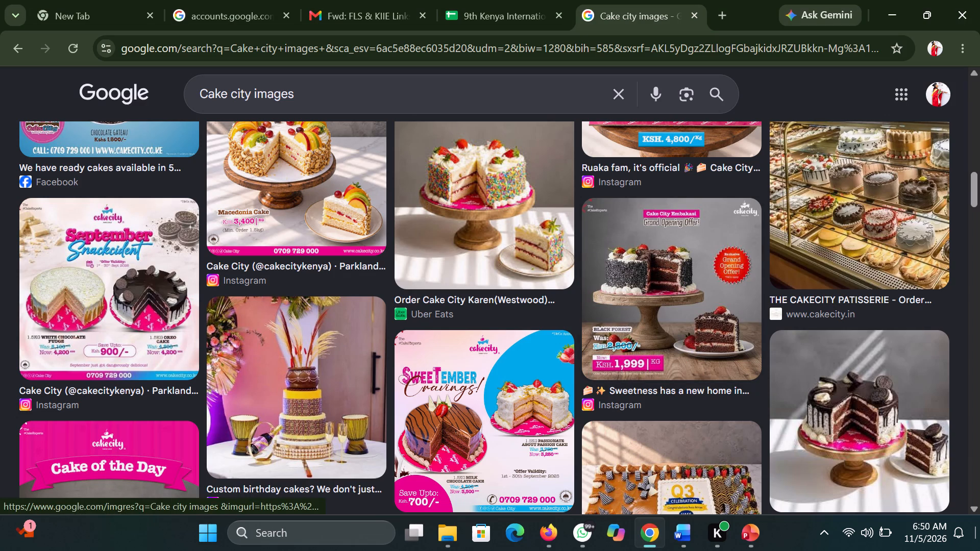
pyautogui.click(434, 97)
pyautogui.press('BackSpace')
pyautogui.press('BackSpace')
pyautogui.press('BackSpace')
pyautogui.press('BackSpace')
pyautogui.press('BackSpace')
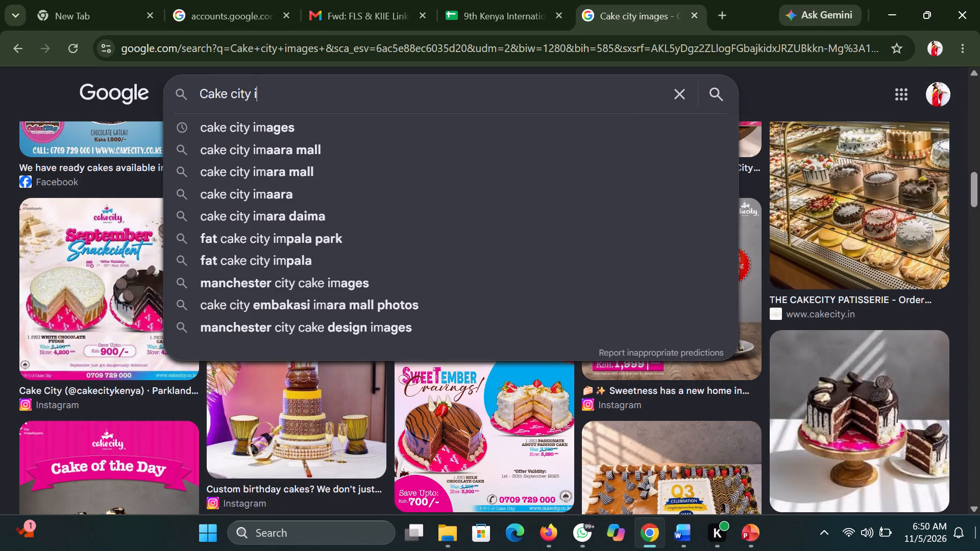
pyautogui.press('BackSpace')
pyautogui.write('logp')
pyautogui.press('BackSpace')
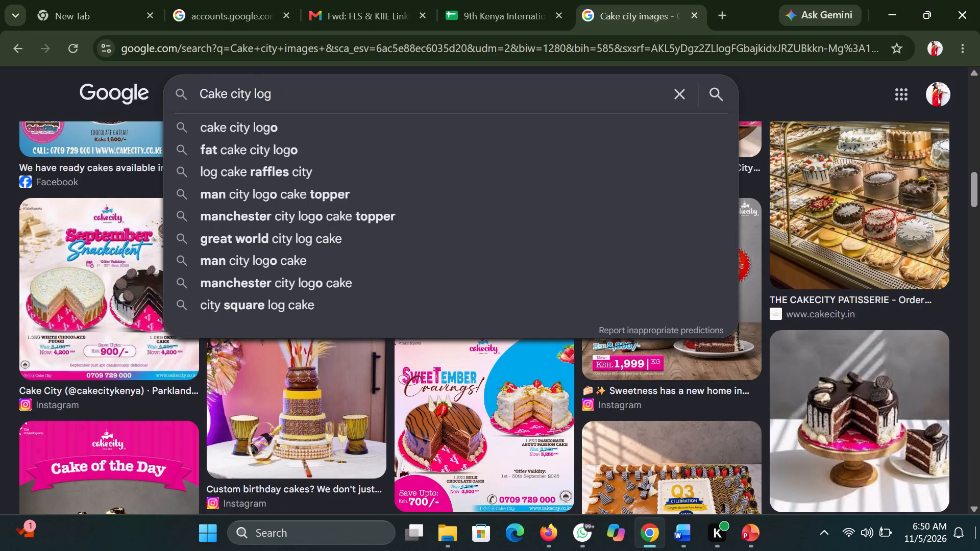
pyautogui.press('o')
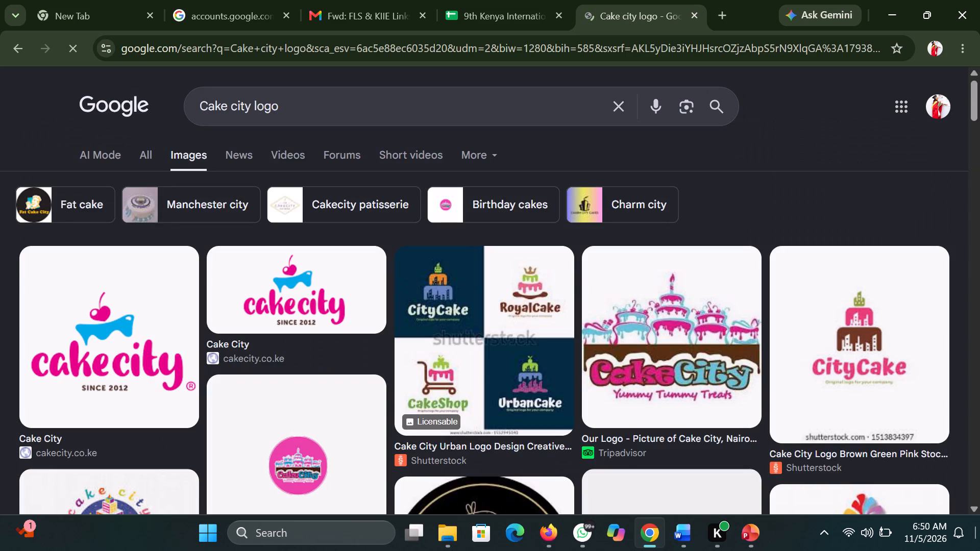
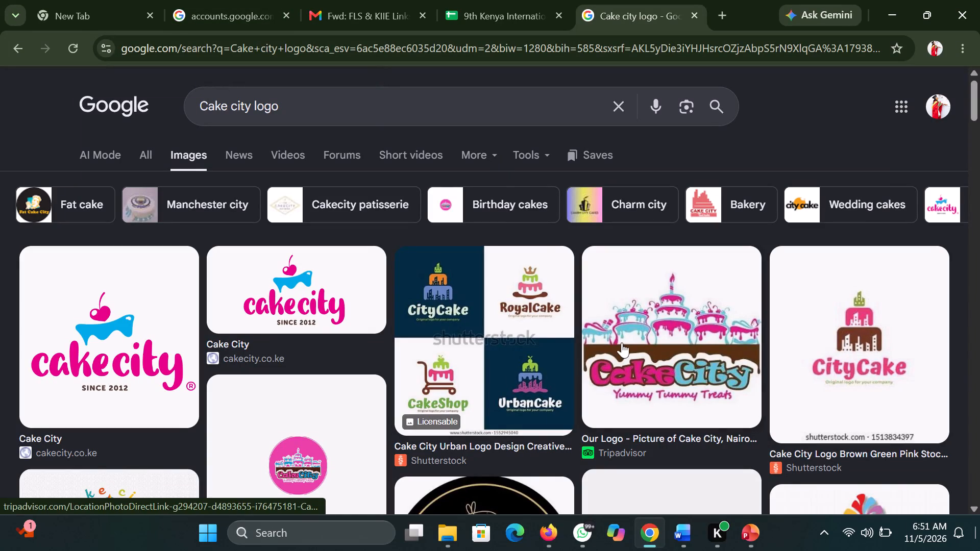
# Copy the pink and blue "cakecity SINCE 2012" logo from the cakecity.co.ke image result and paste it onto slide 77 in PowerPoint.
pyautogui.rightClick(125, 325)
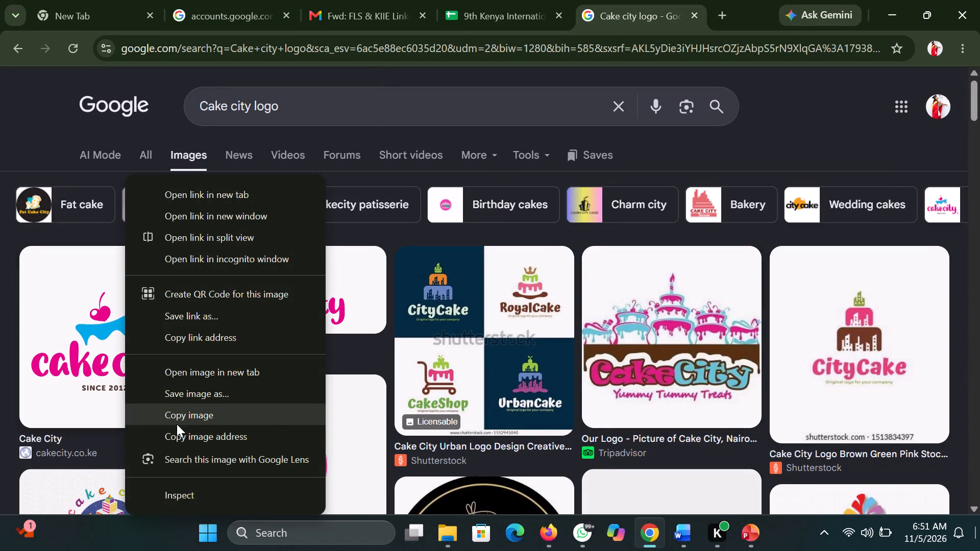
pyautogui.click(192, 411)
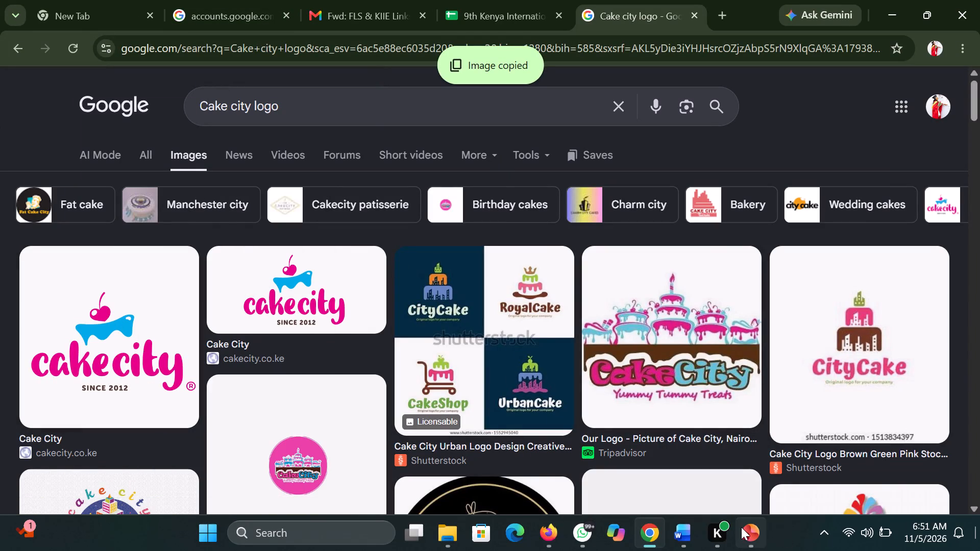
pyautogui.click(742, 530)
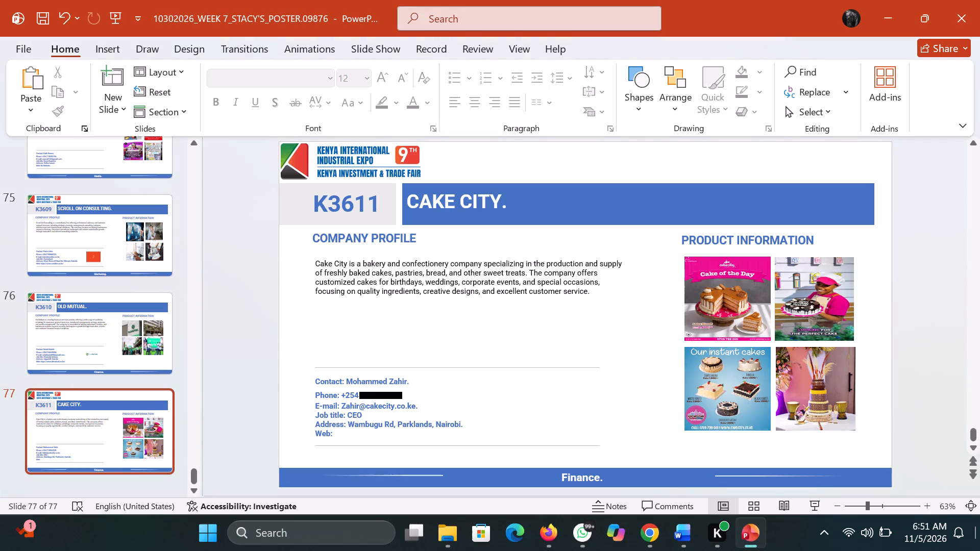
pyautogui.click(538, 412)
pyautogui.hotkey('ctrl', 'v')
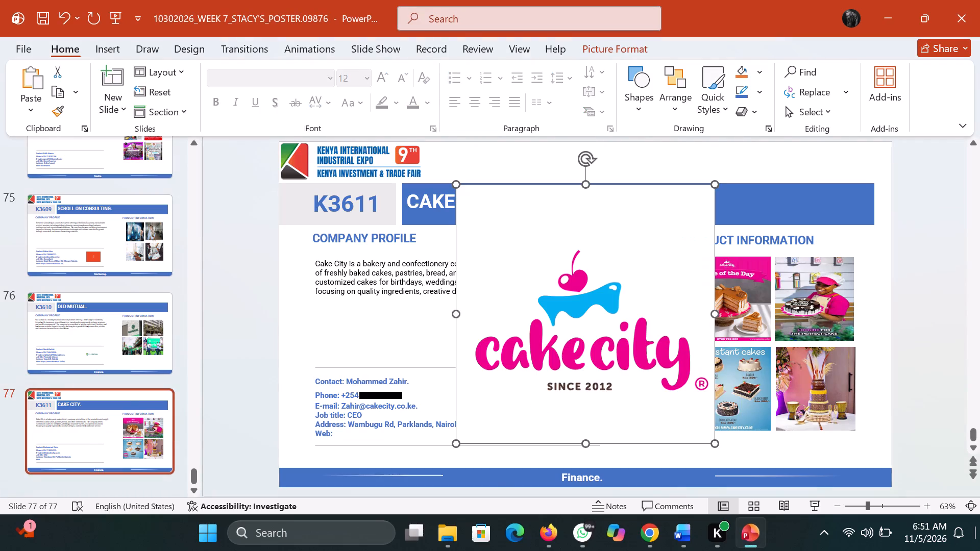
# Shrink the Cake City logo proportionally and place it beside the contact details, between the two horizontal divider lines.
pyautogui.moveTo(717, 180); pyautogui.dragTo(714, 184)
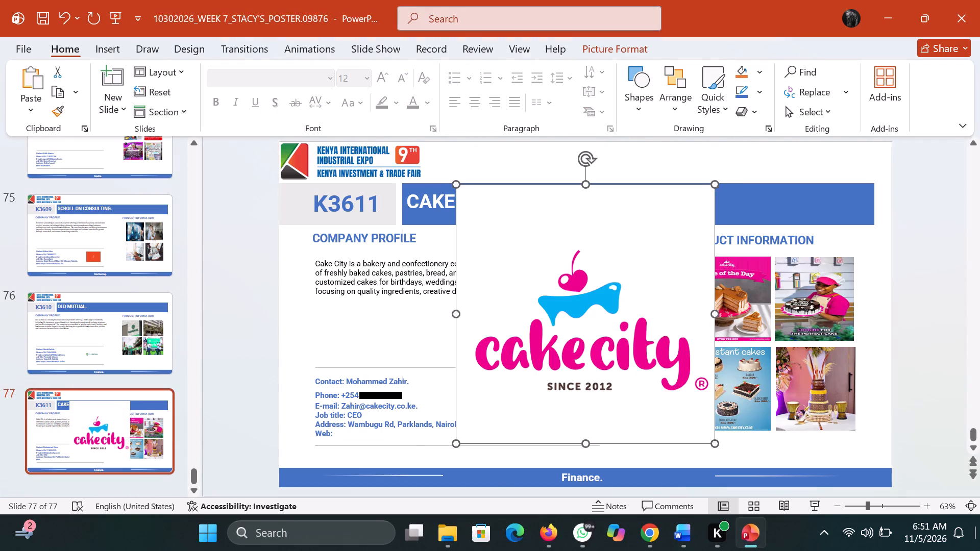
pyautogui.moveTo(714, 184); pyautogui.dragTo(563, 400)
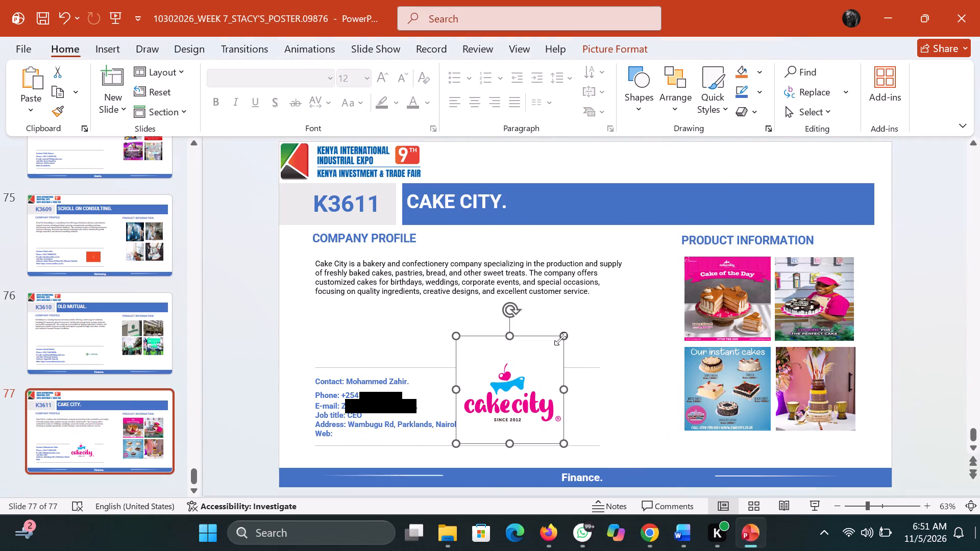
pyautogui.moveTo(560, 338); pyautogui.dragTo(536, 396)
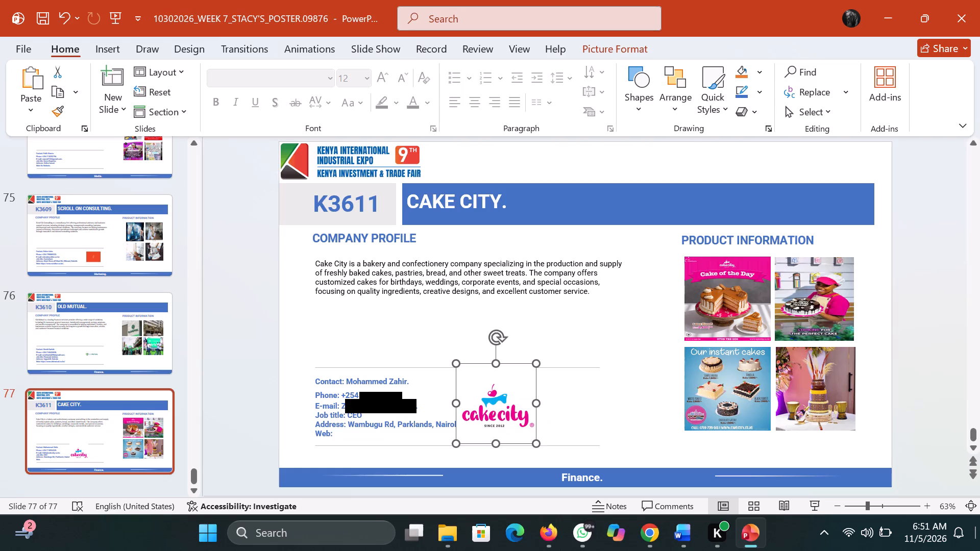
pyautogui.moveTo(488, 405); pyautogui.dragTo(537, 409)
pyautogui.moveTo(582, 367); pyautogui.dragTo(565, 399)
pyautogui.moveTo(530, 433); pyautogui.dragTo(550, 415)
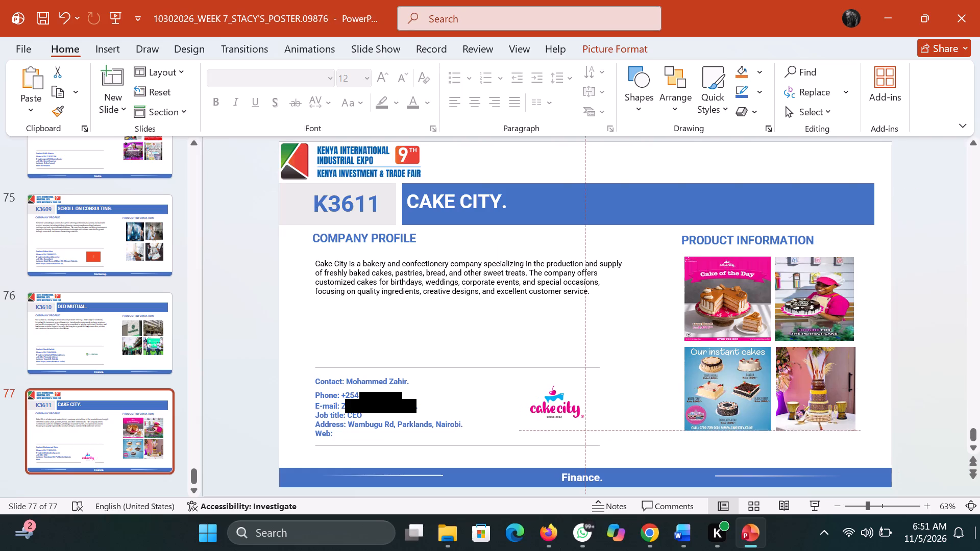
pyautogui.moveTo(550, 415); pyautogui.dragTo(552, 414)
pyautogui.click(603, 413)
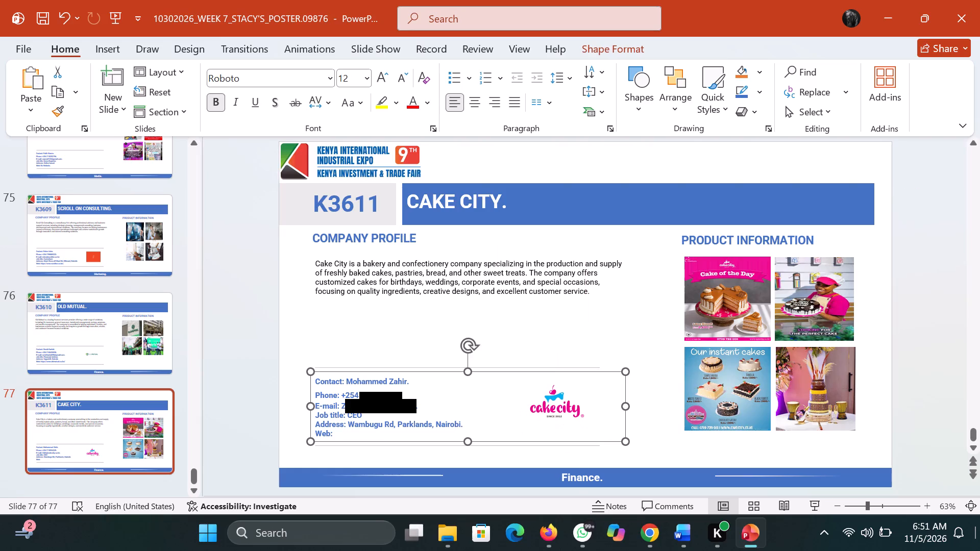
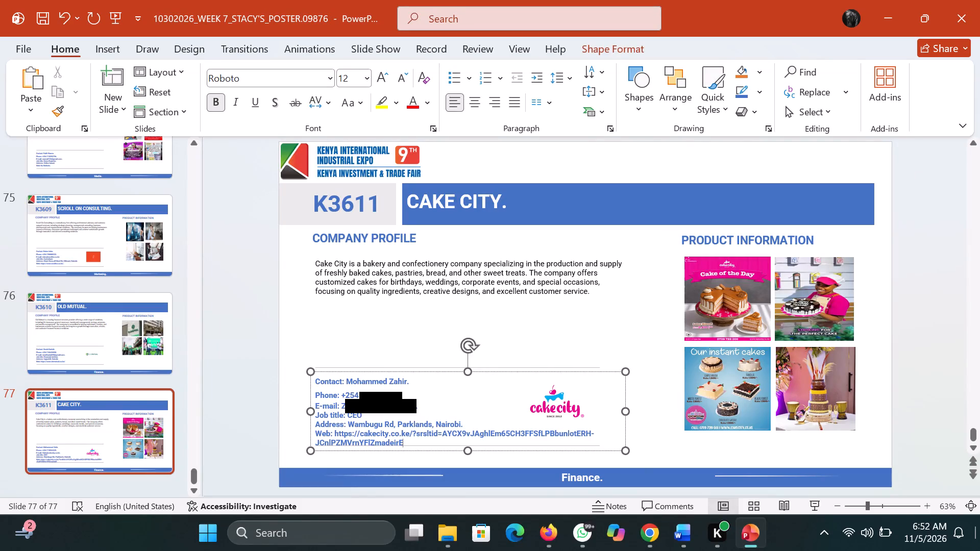
pyautogui.press('BackSpace')
pyautogui.press('BackSpace')
pyautogui.press('BackSpace')
pyautogui.press('BackSpace')
pyautogui.press('BackSpace')
pyautogui.press('BackSpace')
pyautogui.press('BackSpace')
pyautogui.press('BackSpace')
pyautogui.press('BackSpace')
pyautogui.press('BackSpace')
pyautogui.press('BackSpace')
pyautogui.press('BackSpace')
pyautogui.press('BackSpace')
pyautogui.press('BackSpace')
pyautogui.press('BackSpace')
pyautogui.press('BackSpace')
pyautogui.press('BackSpace')
pyautogui.press('BackSpace')
pyautogui.press('BackSpace')
pyautogui.press('BackSpace')
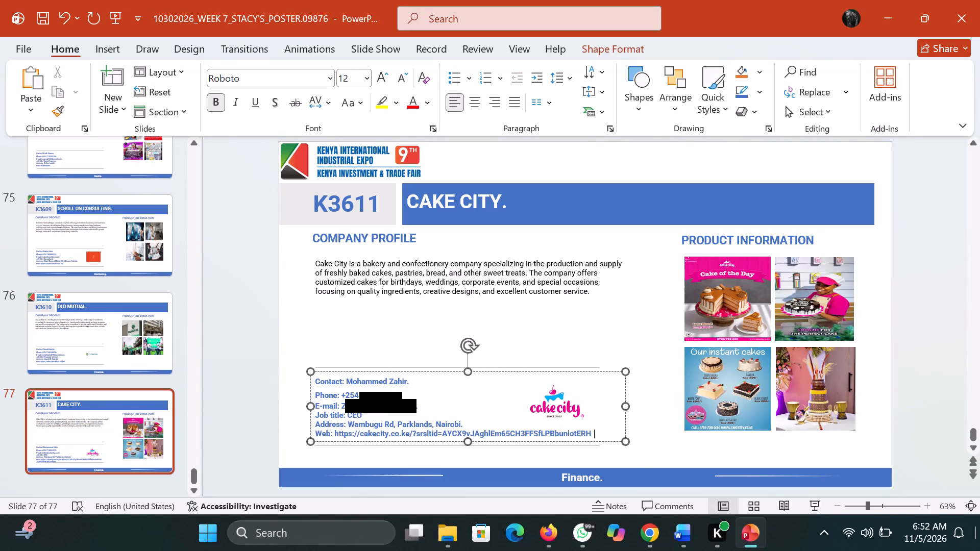
pyautogui.press('BackSpace')
pyautogui.press('BackSpace')
pyautogui.press('BackSpace')
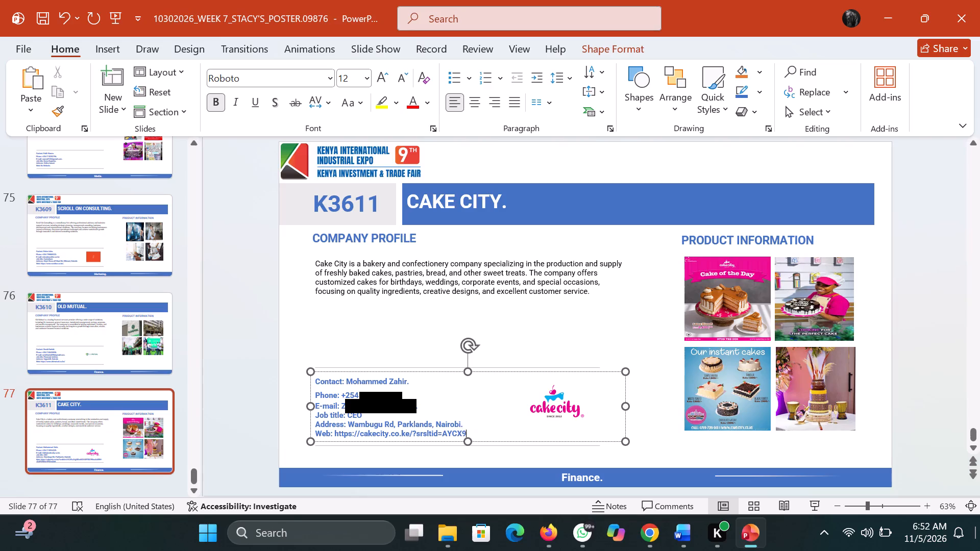
pyautogui.press('BackSpace')
pyautogui.press('BackSpace')
pyautogui.press('BackSpace')
pyautogui.press('BackSpace')
pyautogui.press('BackSpace')
pyautogui.press('BackSpace')
pyautogui.press('BackSpace')
pyautogui.press('BackSpace')
pyautogui.press('BackSpace')
pyautogui.press('BackSpace')
pyautogui.press('BackSpace')
pyautogui.press('BackSpace')
pyautogui.press('BackSpace')
pyautogui.press('BackSpace')
pyautogui.press('BackSpace')
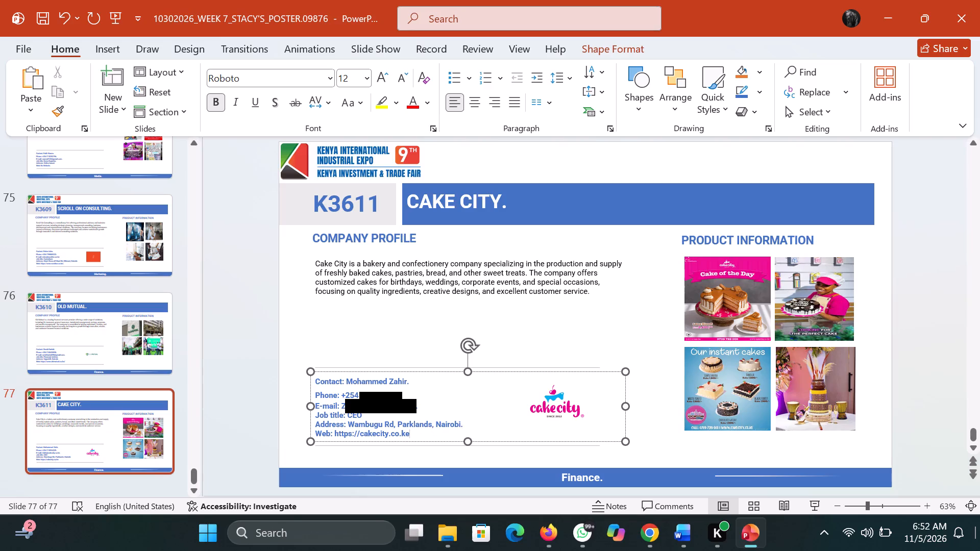
pyautogui.press('.')
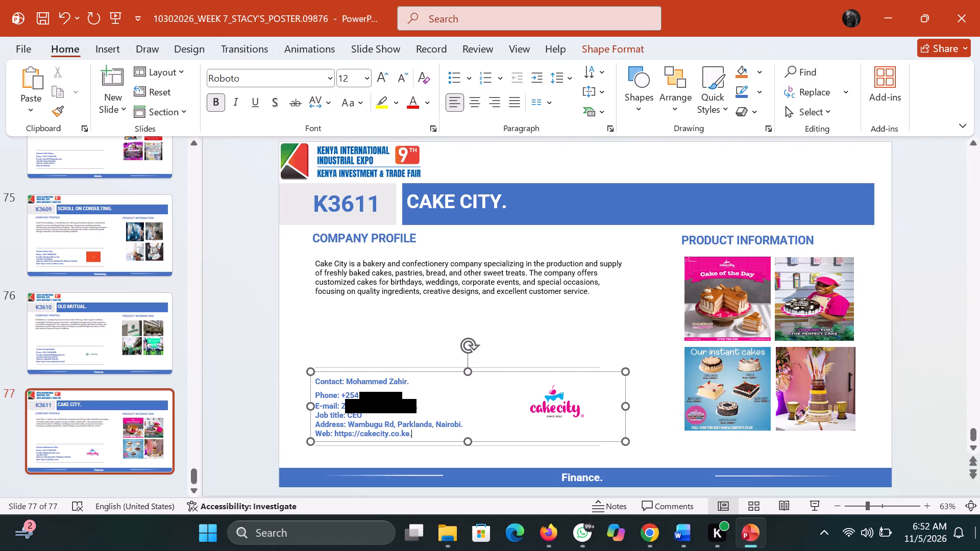